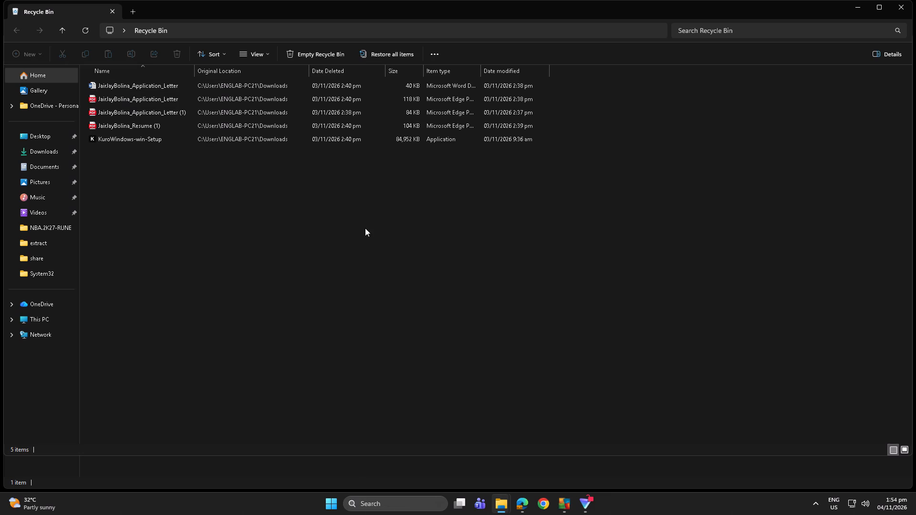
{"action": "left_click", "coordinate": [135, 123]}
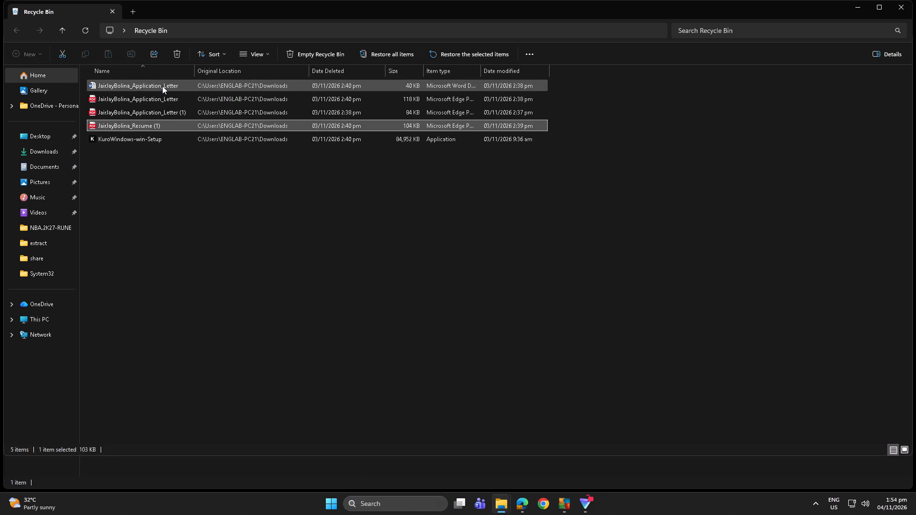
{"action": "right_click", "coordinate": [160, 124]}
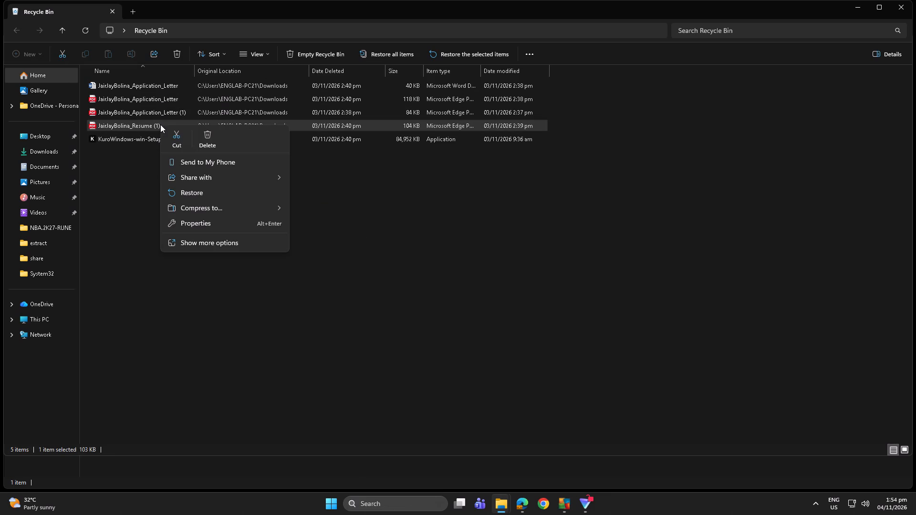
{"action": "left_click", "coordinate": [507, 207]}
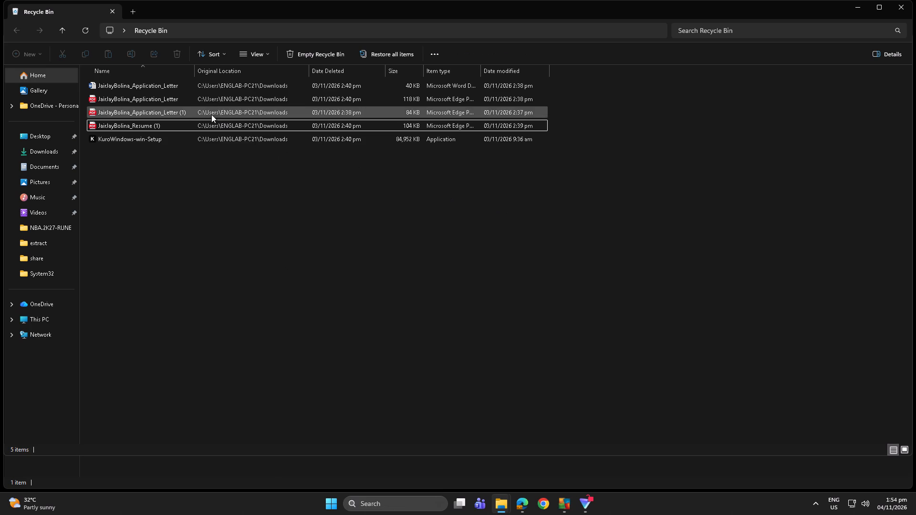
Restore the Word application letter and the resume PDF from the Recycle Bin to their original location.
{"action": "left_click", "coordinate": [176, 87]}
{"action": "right_click", "coordinate": [176, 87]}
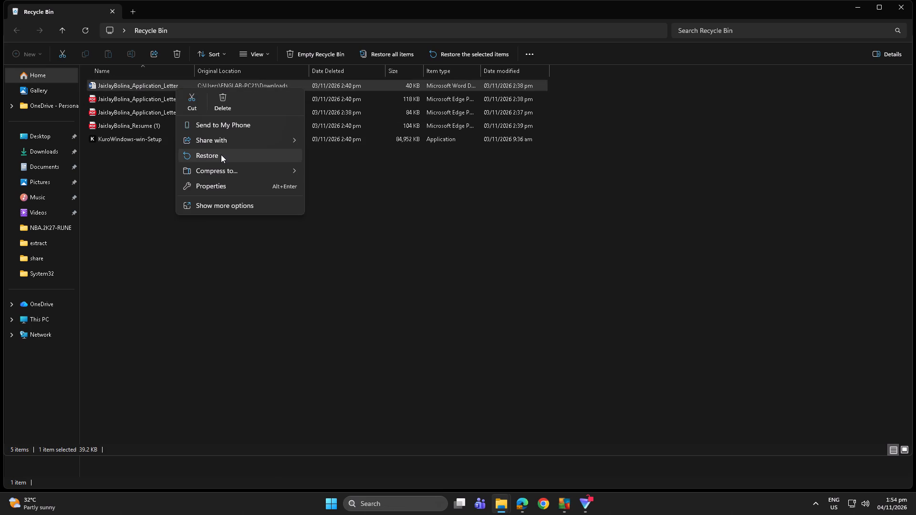
{"action": "left_click", "coordinate": [221, 154]}
{"action": "left_click", "coordinate": [161, 113]}
{"action": "right_click", "coordinate": [161, 113]}
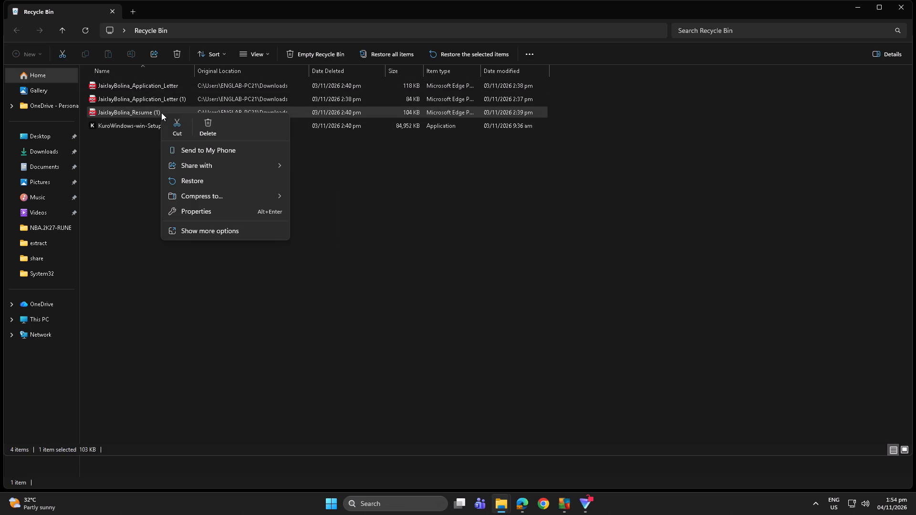
{"action": "left_click", "coordinate": [203, 183]}
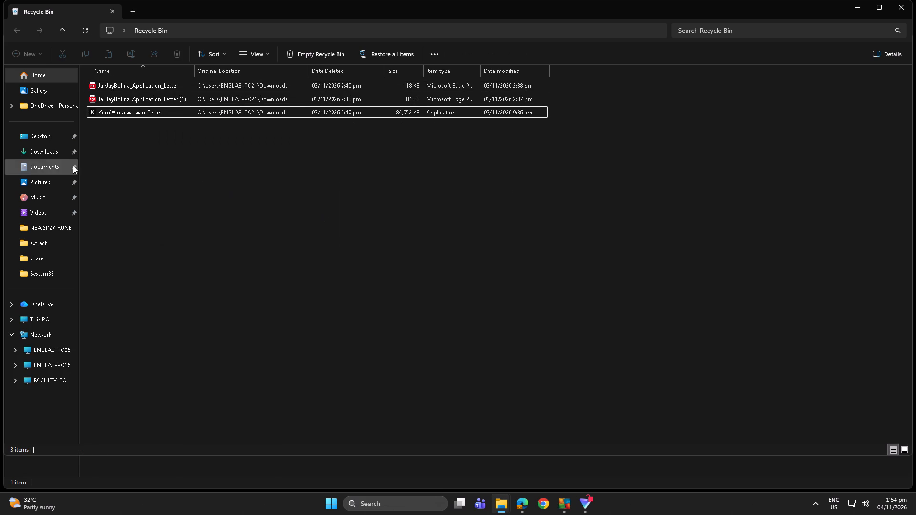
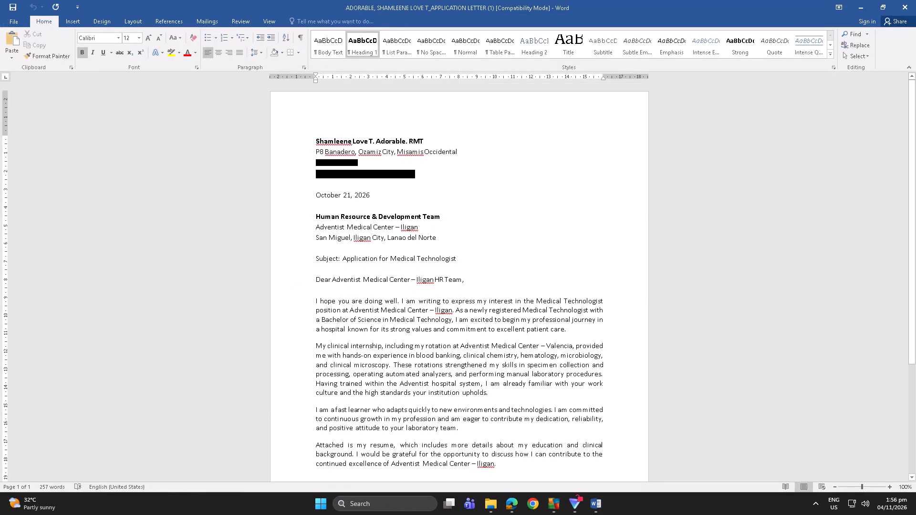
Change the font of the entire application letter to Arial.
{"action": "key", "text": "ctrl+a"}
{"action": "key", "text": "ctrl+q"}
{"action": "key", "text": "ctrl+z"}
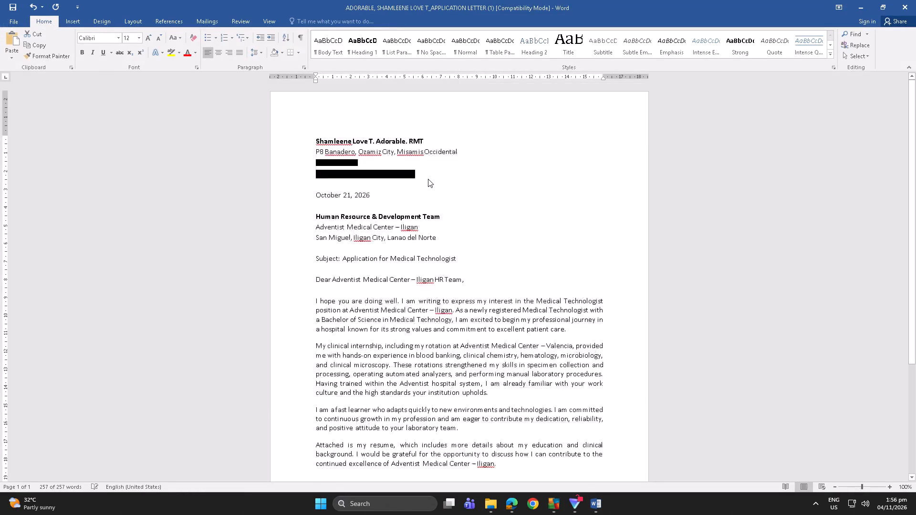
{"action": "left_click", "coordinate": [101, 41]}
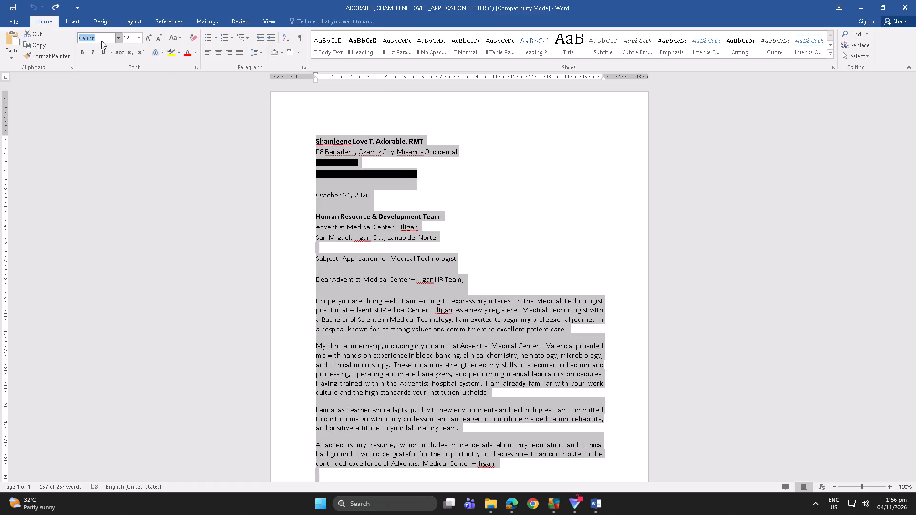
{"action": "type", "text": "ar"}
{"action": "key", "text": "Return"}
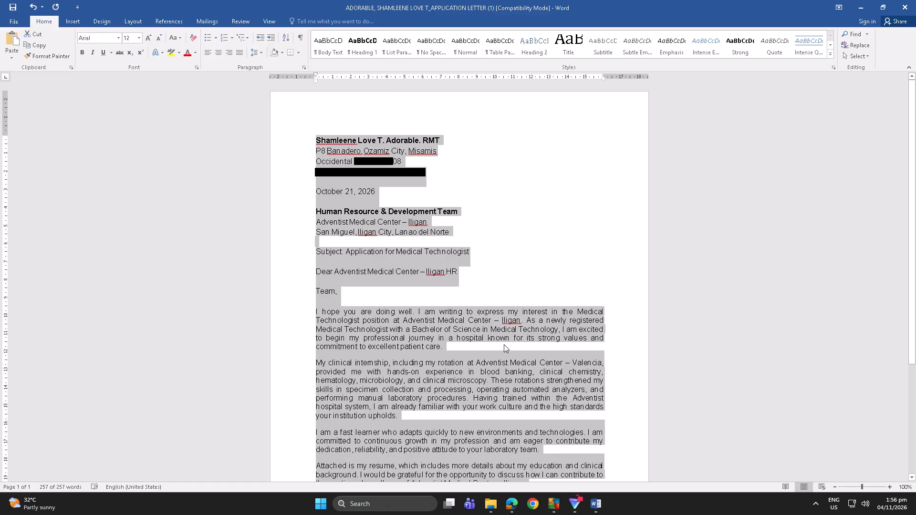
Switch the whole letter's paragraphs from justified to left alignment.
{"action": "key", "text": "ctrl+j"}
{"action": "key", "text": "ctrl+j"}
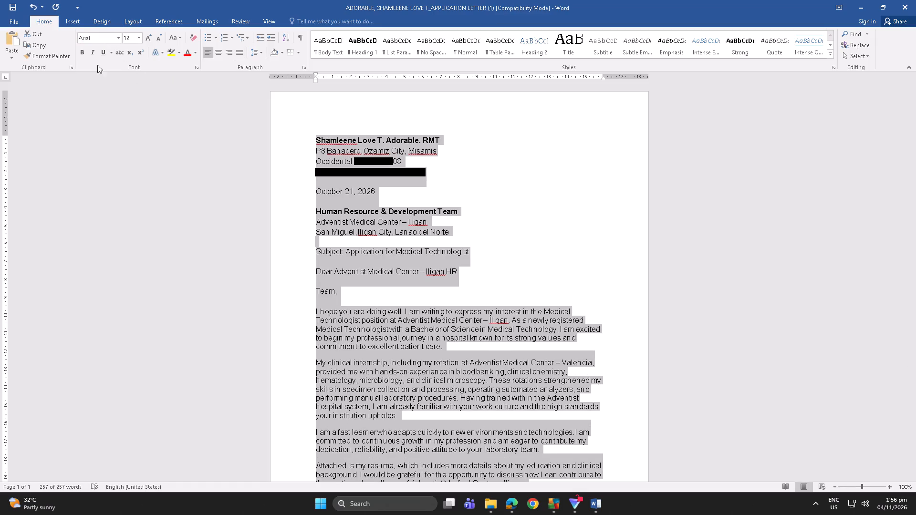
Apply the Narrow page margins preset of 1.27 cm on all sides to the letter.
{"action": "left_click", "coordinate": [133, 23]}
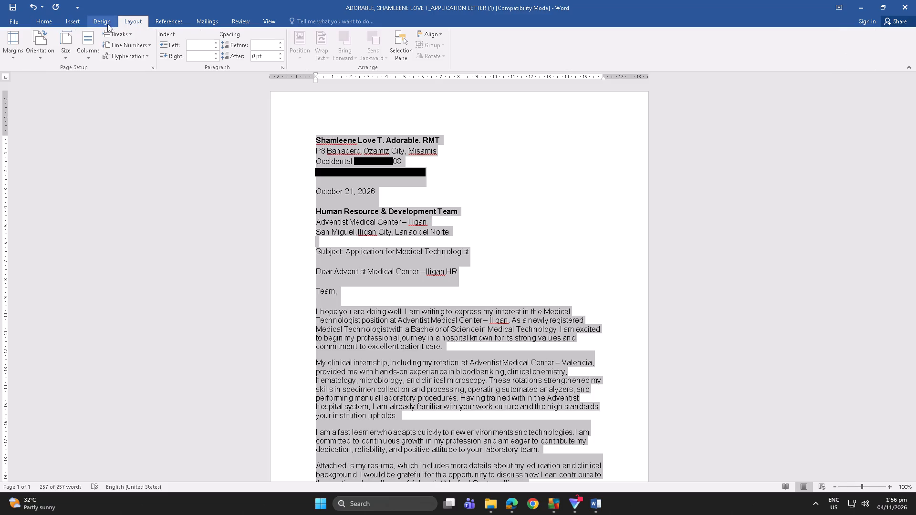
{"action": "left_click", "coordinate": [17, 51]}
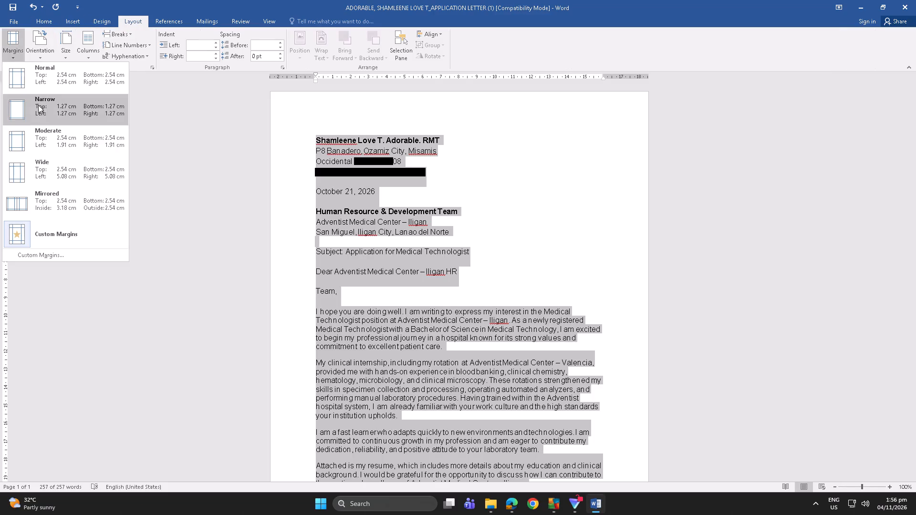
{"action": "left_click", "coordinate": [38, 105]}
{"action": "left_click", "coordinate": [723, 263]}
Move the signature image at the end of the letter slightly up and left, over the first part of the printed name.
{"action": "scroll", "coordinate": [534, 419], "scroll_direction": "down", "scroll_amount": 1}
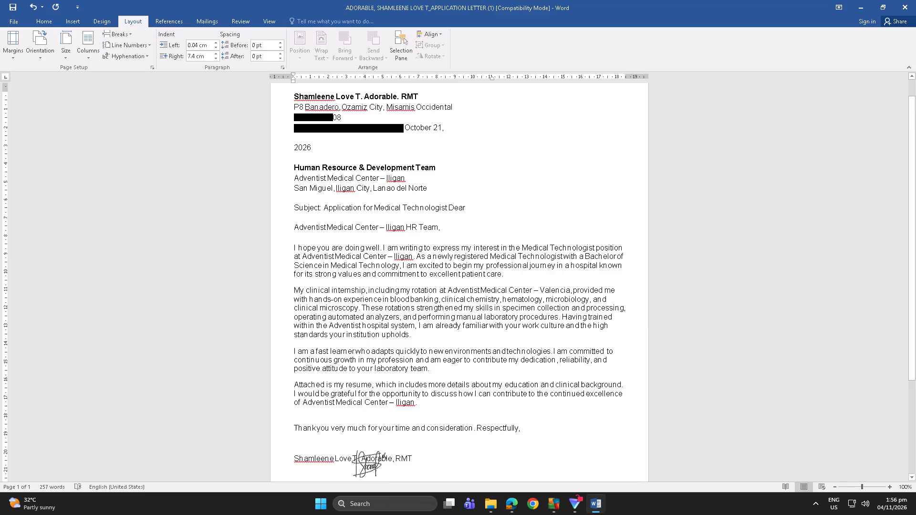
{"action": "scroll", "coordinate": [532, 419], "scroll_direction": "down", "scroll_amount": 2}
{"action": "scroll", "coordinate": [467, 426], "scroll_direction": "down", "scroll_amount": 3}
{"action": "scroll", "coordinate": [353, 381], "scroll_direction": "down", "scroll_amount": 1}
{"action": "scroll", "coordinate": [355, 381], "scroll_direction": "up", "scroll_amount": 1}
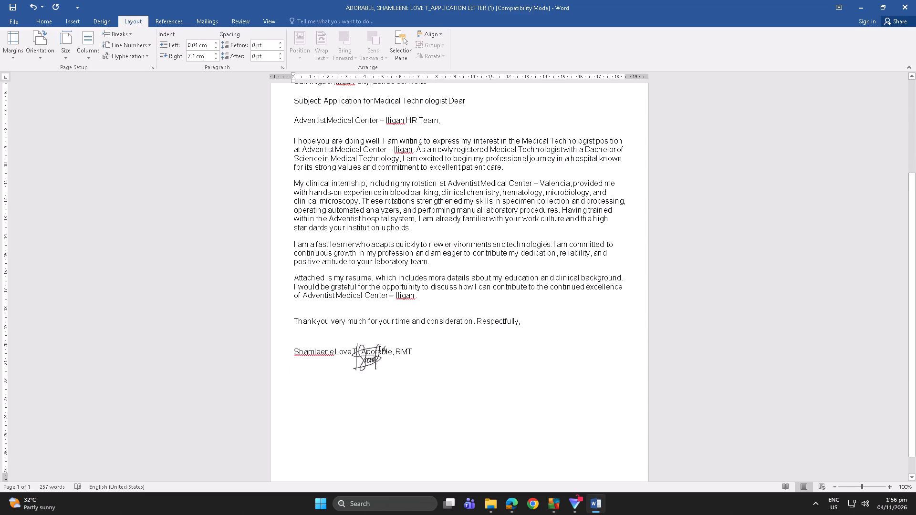
{"action": "scroll", "coordinate": [359, 381], "scroll_direction": "down", "scroll_amount": 1}
{"action": "left_click_drag", "start_coordinate": [372, 334], "coordinate": [345, 324]}
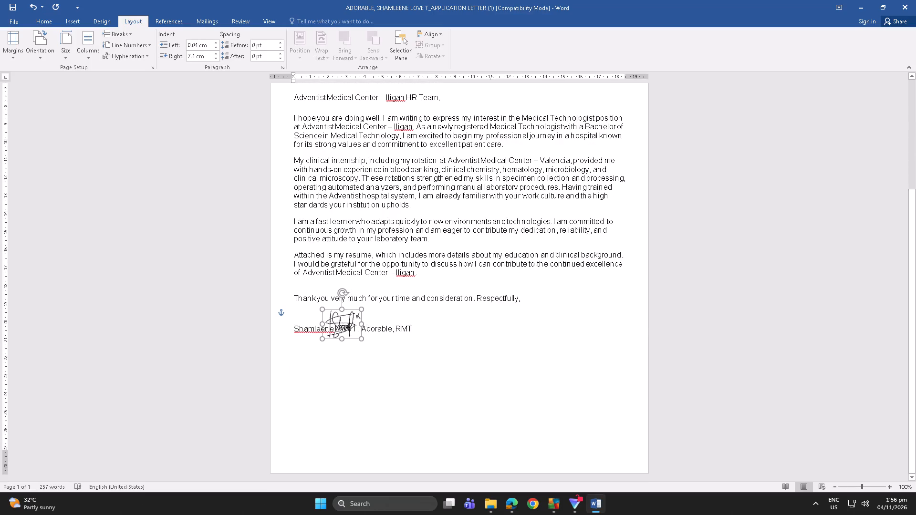
{"action": "left_click_drag", "start_coordinate": [345, 324], "coordinate": [346, 323]}
{"action": "left_click", "coordinate": [579, 327]}
Insert a line break after the e-mail address in the letter's header so the full date stands on its own line.
{"action": "scroll", "coordinate": [673, 345], "scroll_direction": "up", "scroll_amount": 4}
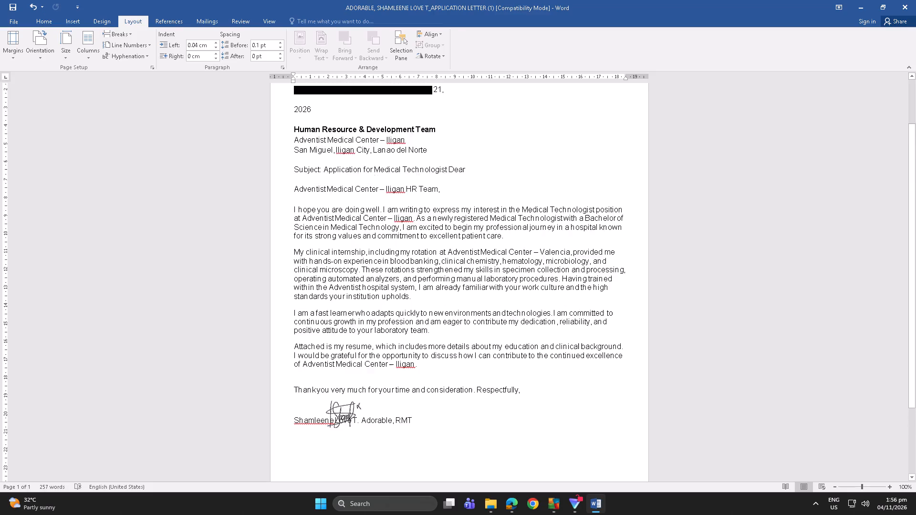
{"action": "scroll", "coordinate": [670, 342], "scroll_direction": "up", "scroll_amount": 2}
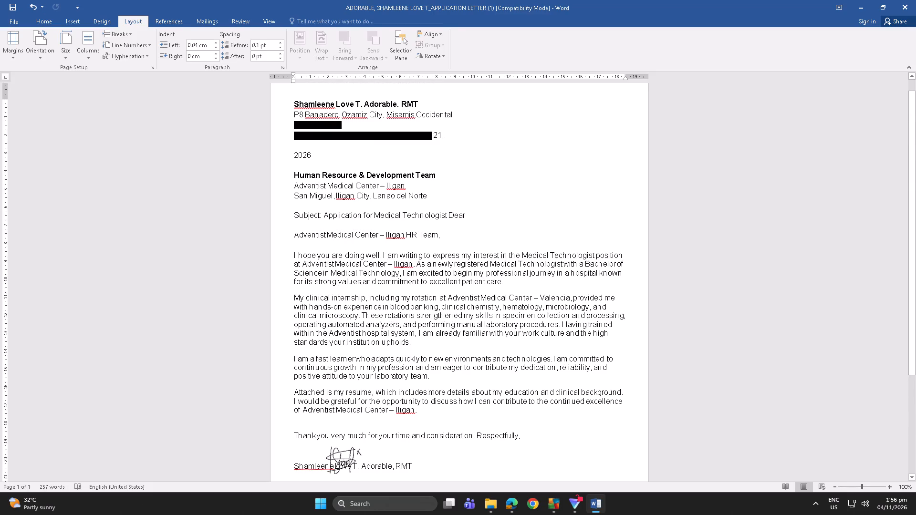
{"action": "left_click", "coordinate": [404, 134]}
{"action": "key", "text": "Right"}
{"action": "key", "text": "Return"}
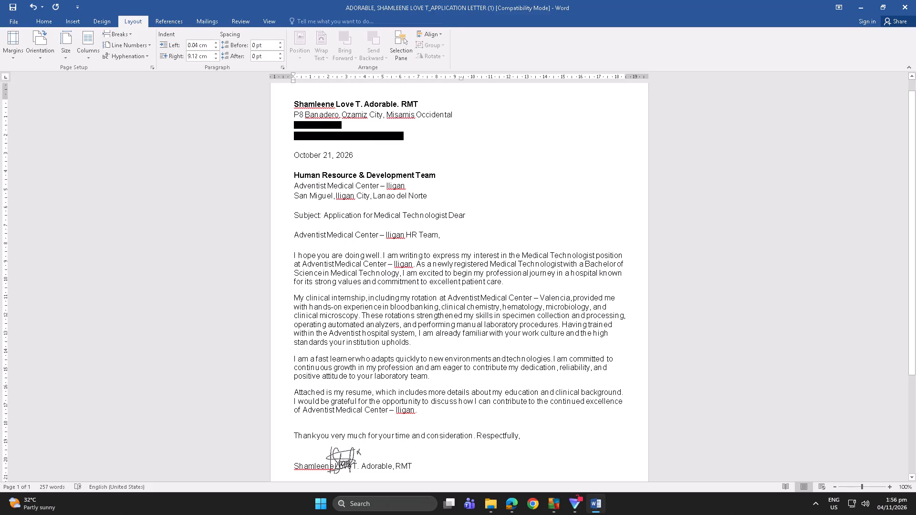
Change the letter's date to November 5, 2026.
{"action": "left_click_drag", "start_coordinate": [332, 155], "coordinate": [297, 155]}
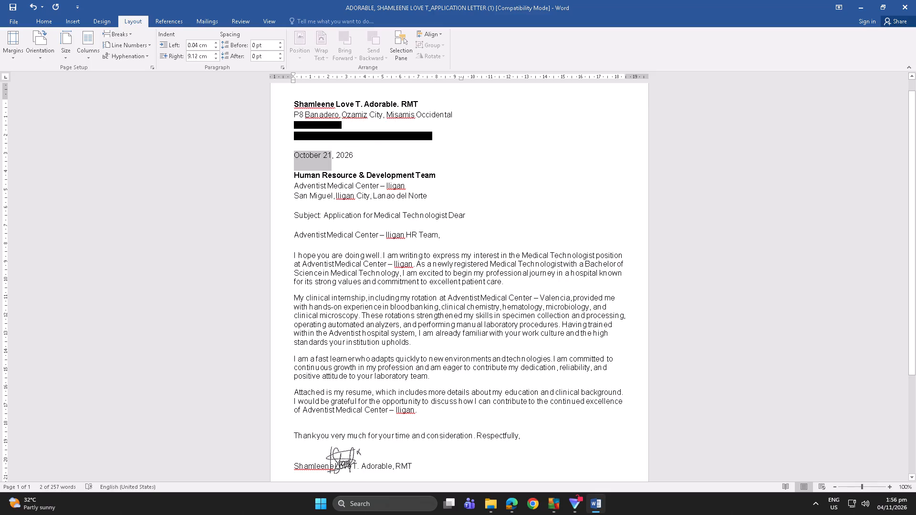
{"action": "type", "text": "November"}
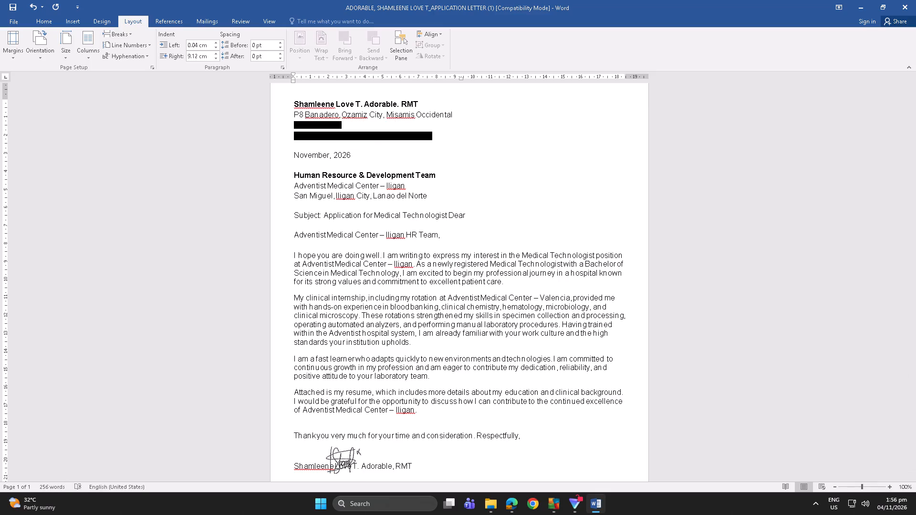
{"action": "key", "text": "space"}
{"action": "type", "text": "5"}
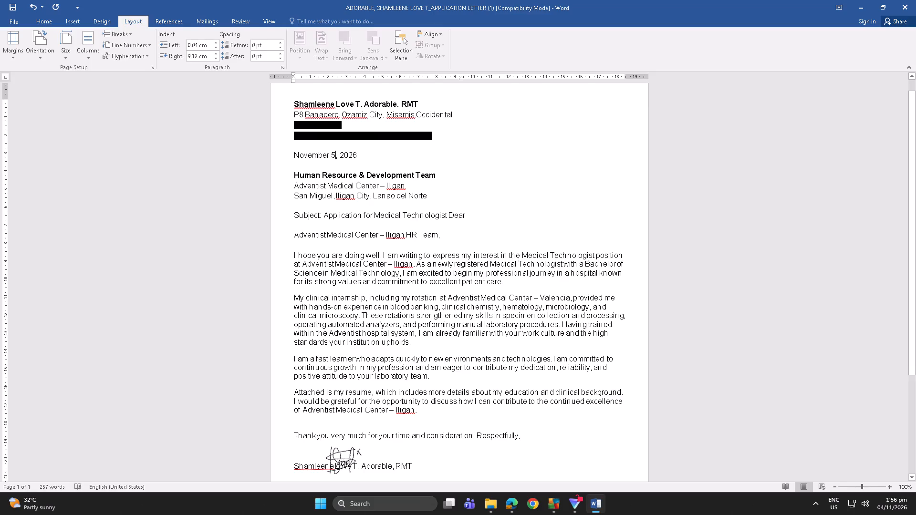
Open the original application letter PDF from the browser's downloads, and look over the whole edited letter in Word.
{"action": "left_click", "coordinate": [511, 504]}
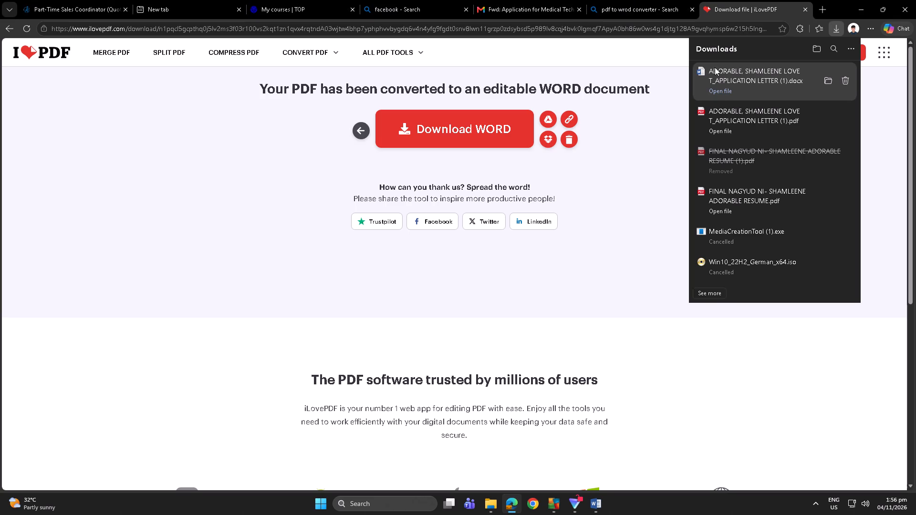
{"action": "left_click", "coordinate": [722, 133]}
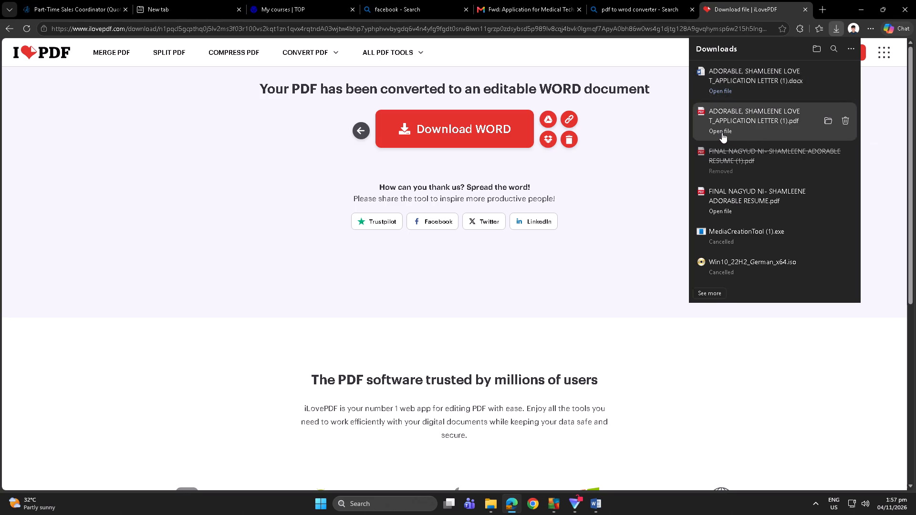
{"action": "key", "text": "alt+Tab"}
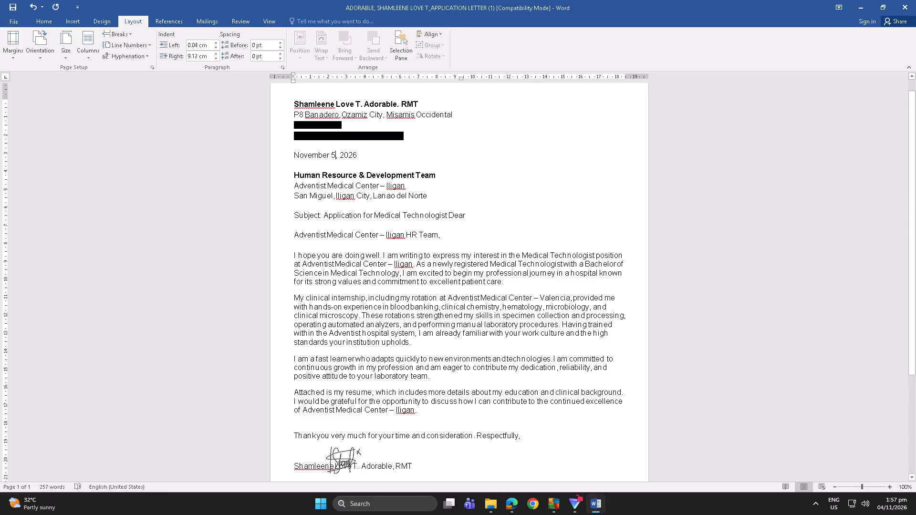
{"action": "scroll", "coordinate": [522, 242], "scroll_direction": "down", "scroll_amount": 6}
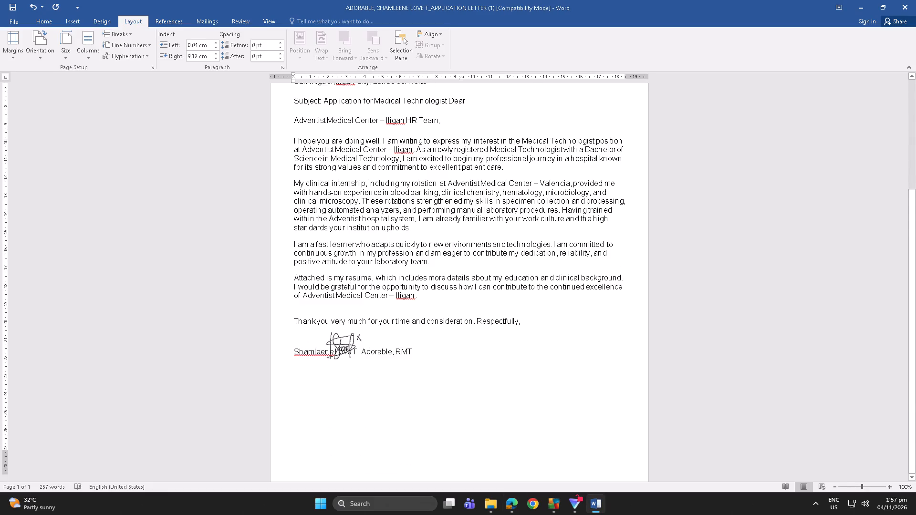
{"action": "scroll", "coordinate": [524, 242], "scroll_direction": "down", "scroll_amount": 5}
{"action": "scroll", "coordinate": [525, 243], "scroll_direction": "up", "scroll_amount": 8}
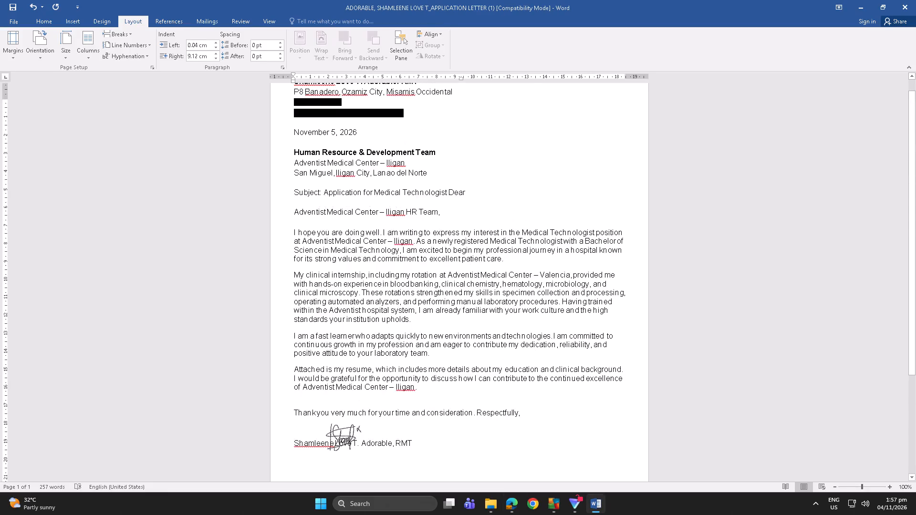
{"action": "scroll", "coordinate": [544, 236], "scroll_direction": "up", "scroll_amount": 2}
Save the edited application letter under its existing name and close Word.
{"action": "key", "text": "ctrl+s"}
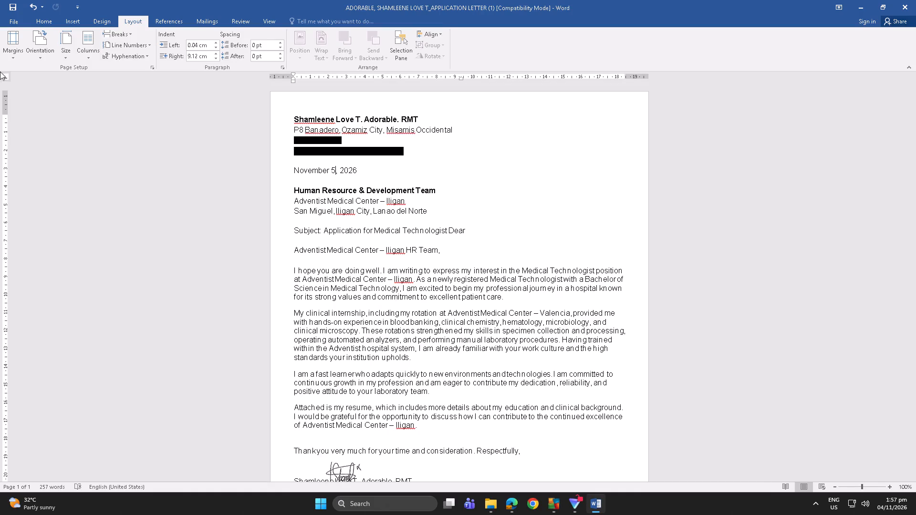
{"action": "left_click", "coordinate": [14, 24]}
{"action": "left_click", "coordinate": [22, 93]}
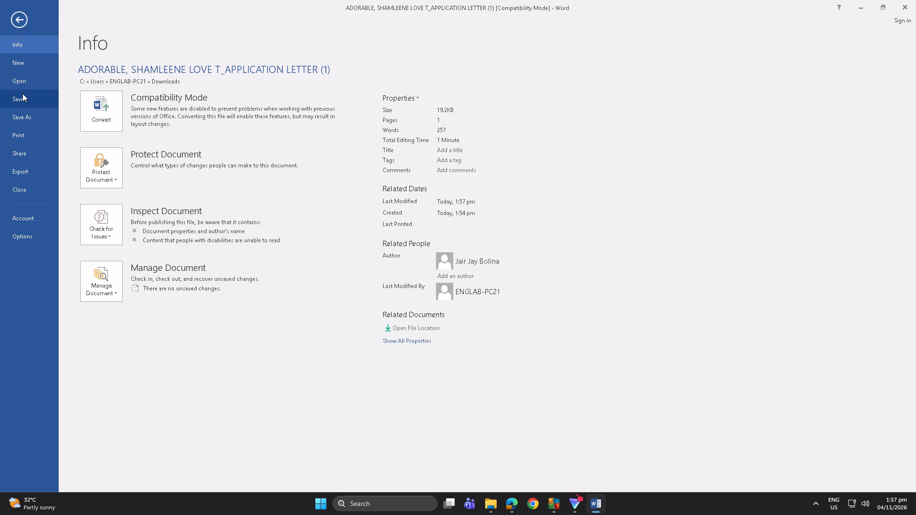
{"action": "left_click", "coordinate": [25, 100]}
{"action": "left_click", "coordinate": [915, 0]}
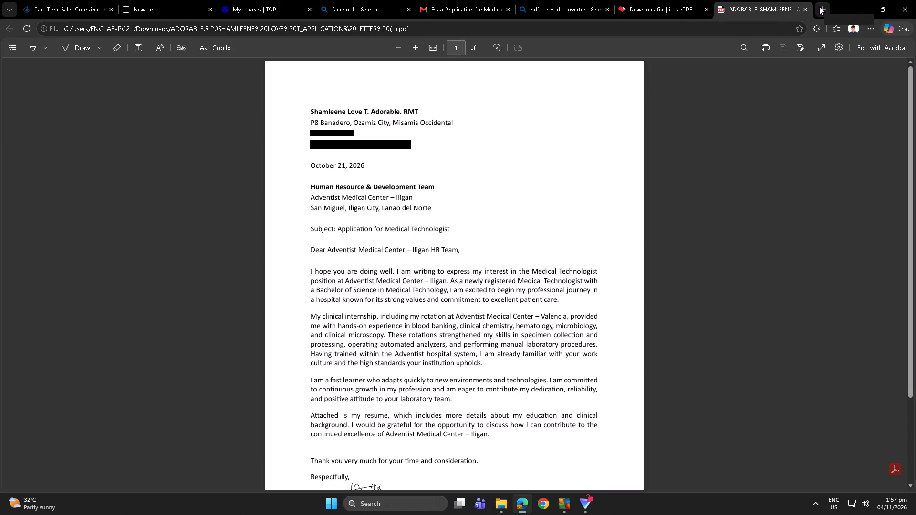
Convert the edited Word application letter to PDF with iLovePDF's WORD to PDF tool and download the result.
{"action": "left_click", "coordinate": [675, 0]}
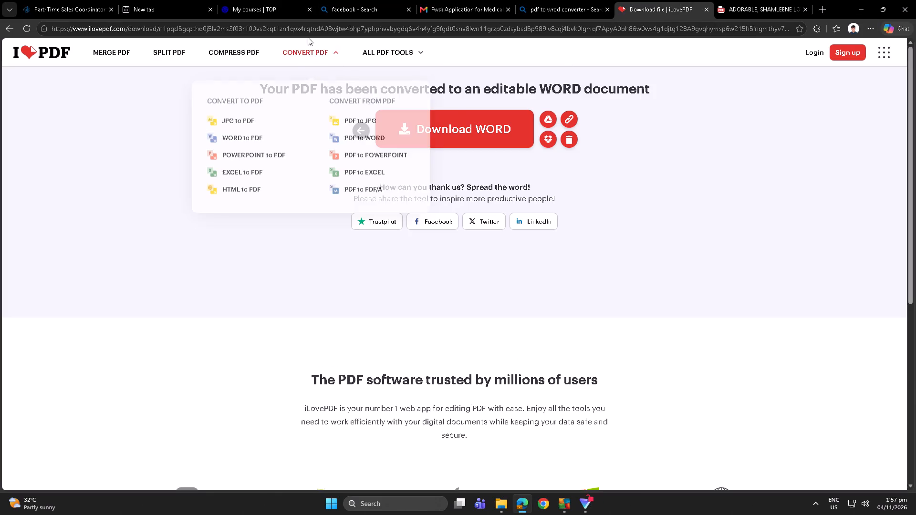
{"action": "left_click", "coordinate": [258, 127]}
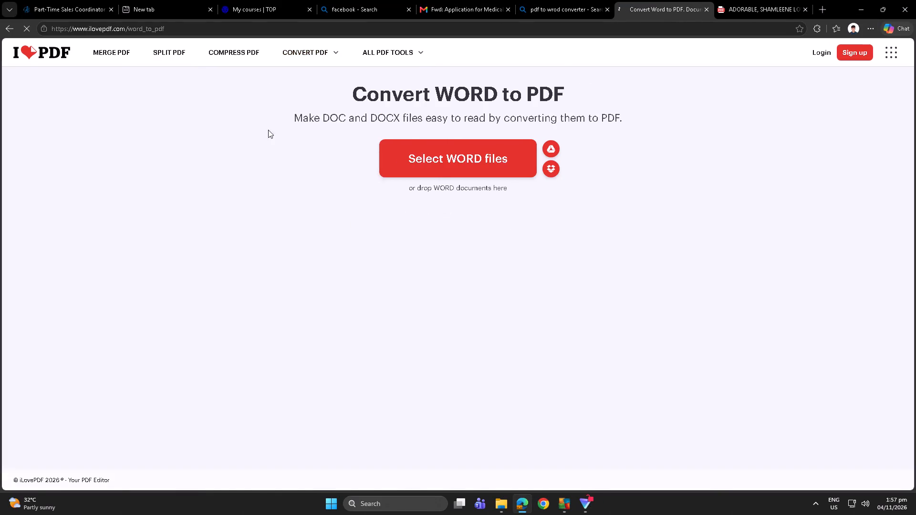
{"action": "left_click", "coordinate": [442, 170]}
{"action": "double_click", "coordinate": [149, 90]}
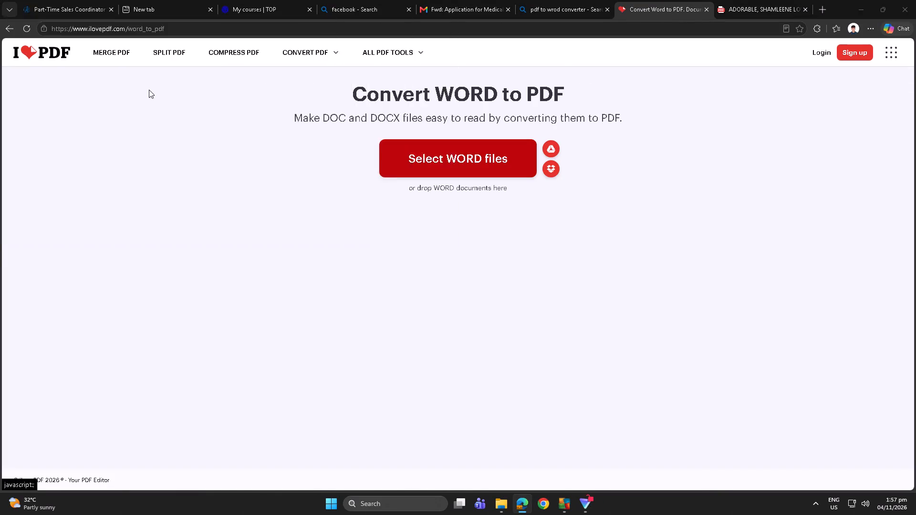
{"action": "left_click", "coordinate": [761, 449]}
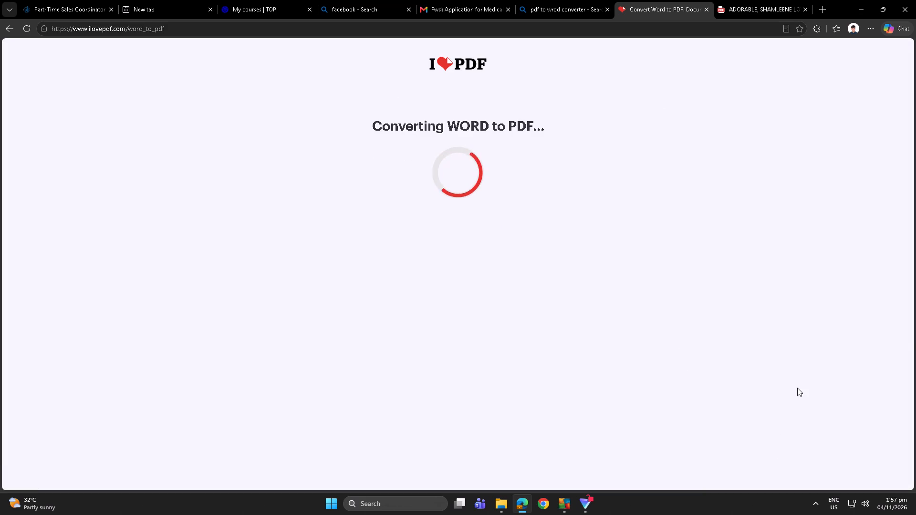
{"action": "left_click", "coordinate": [490, 122]}
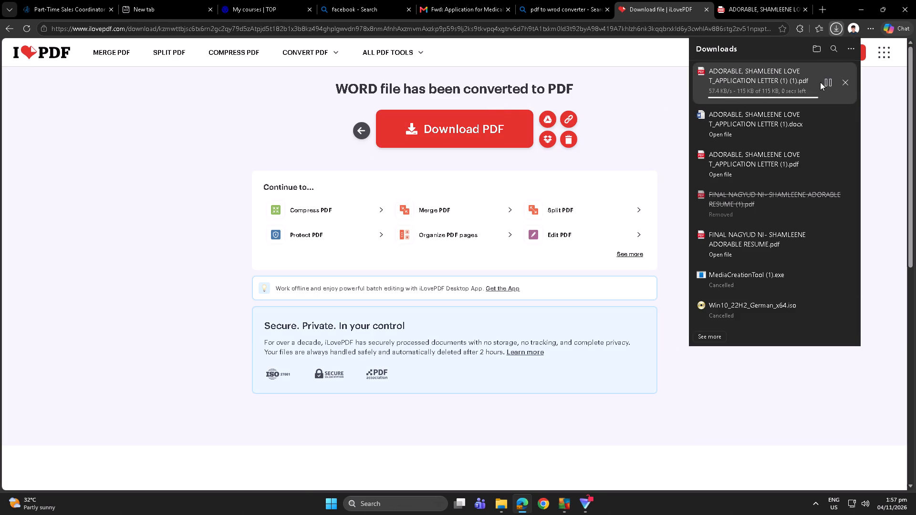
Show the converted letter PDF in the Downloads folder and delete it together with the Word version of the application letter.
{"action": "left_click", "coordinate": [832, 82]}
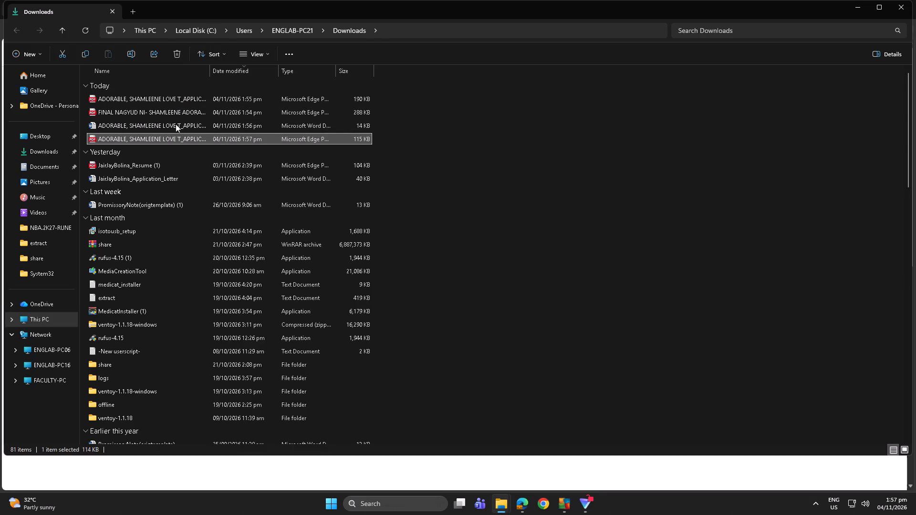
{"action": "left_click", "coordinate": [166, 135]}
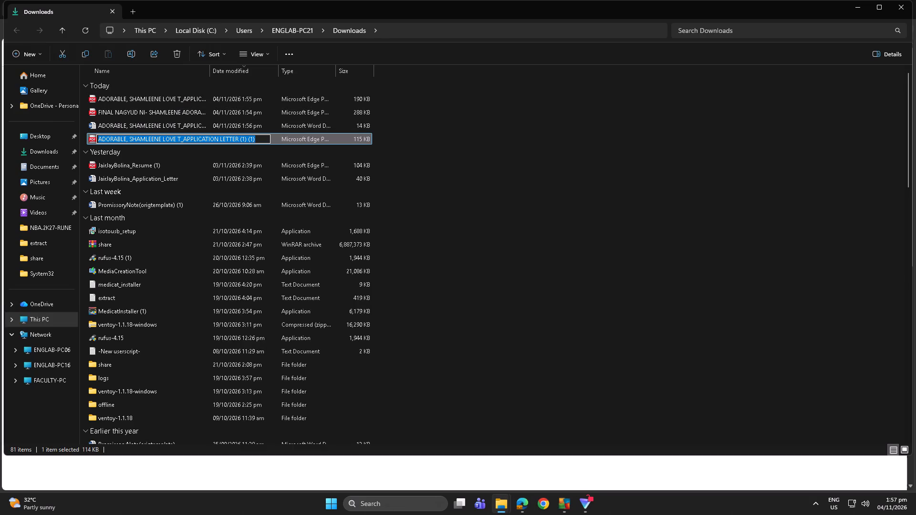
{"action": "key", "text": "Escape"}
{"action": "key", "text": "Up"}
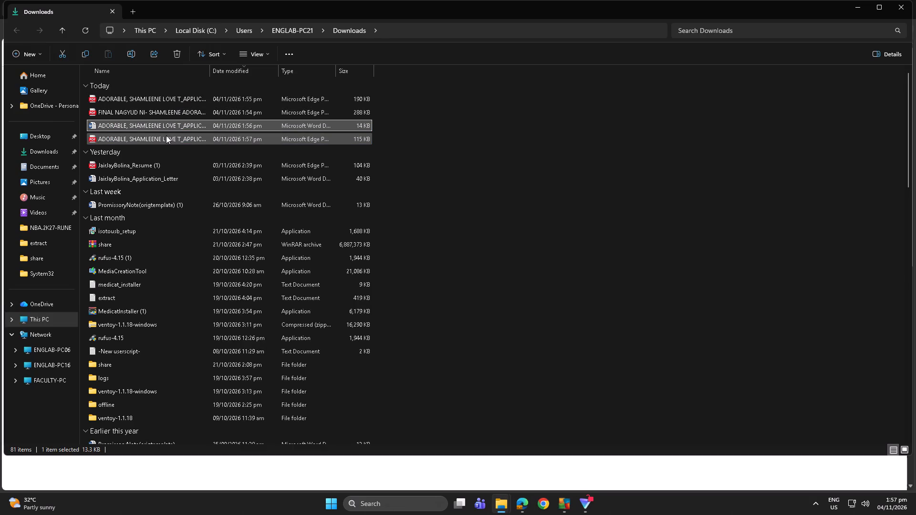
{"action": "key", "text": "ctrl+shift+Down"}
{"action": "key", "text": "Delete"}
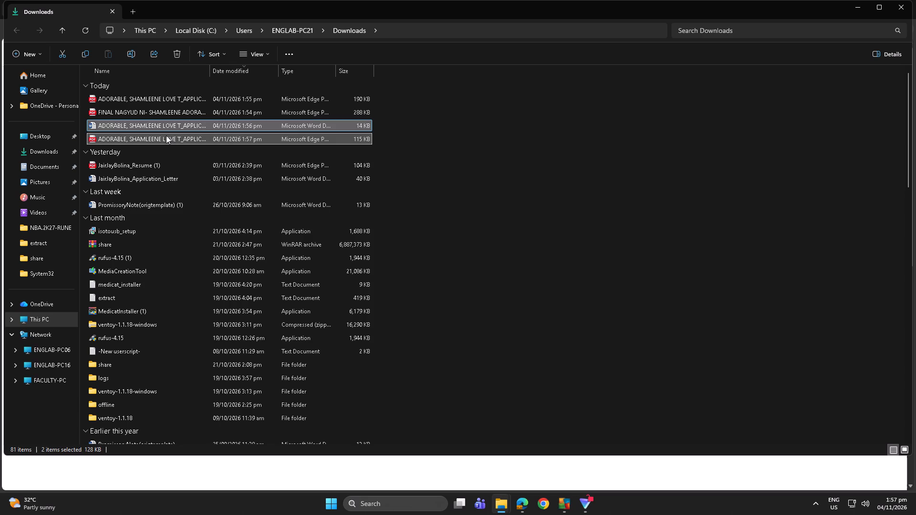
Open the original application letter PDF that is left in Downloads and check its date and body text.
{"action": "double_click", "coordinate": [151, 102]}
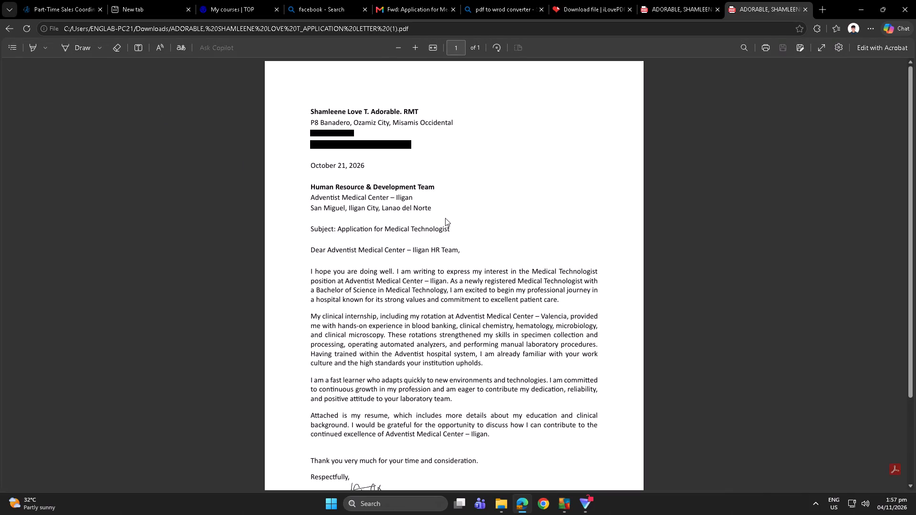
{"action": "left_click_drag", "start_coordinate": [406, 273], "coordinate": [478, 360]}
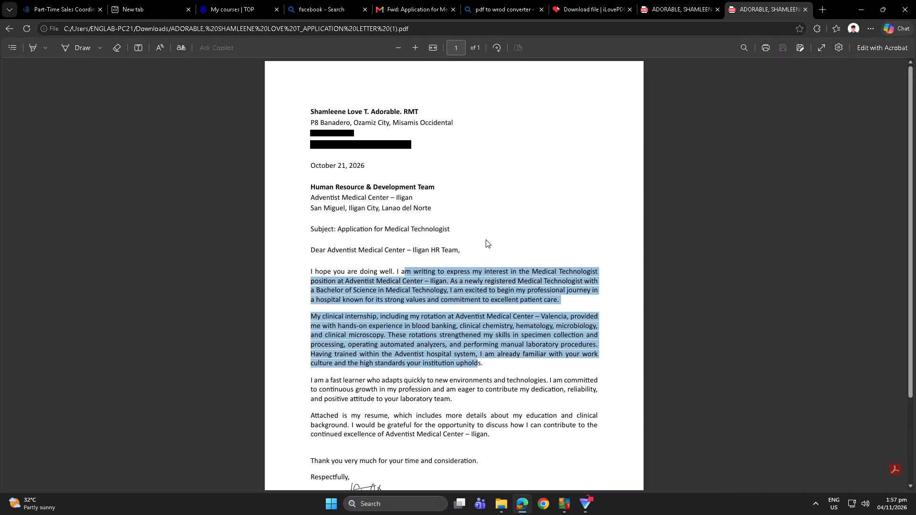
{"action": "left_click", "coordinate": [494, 251]}
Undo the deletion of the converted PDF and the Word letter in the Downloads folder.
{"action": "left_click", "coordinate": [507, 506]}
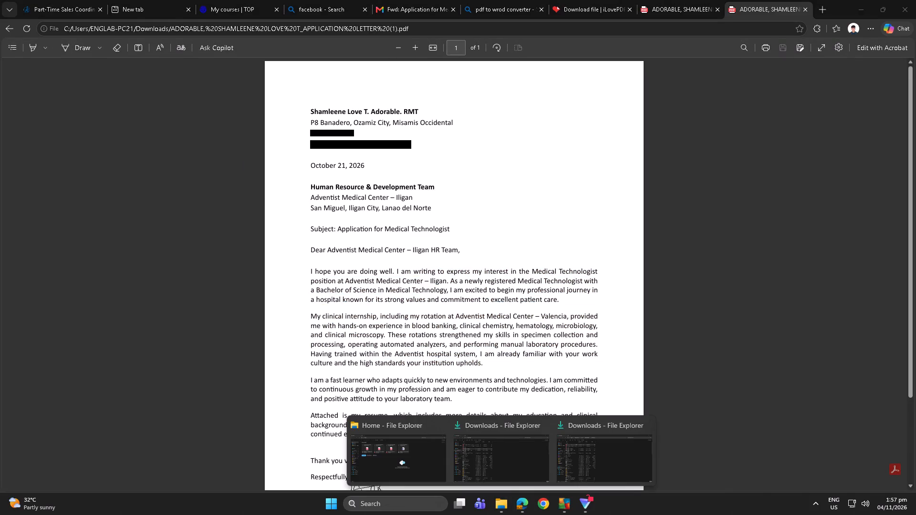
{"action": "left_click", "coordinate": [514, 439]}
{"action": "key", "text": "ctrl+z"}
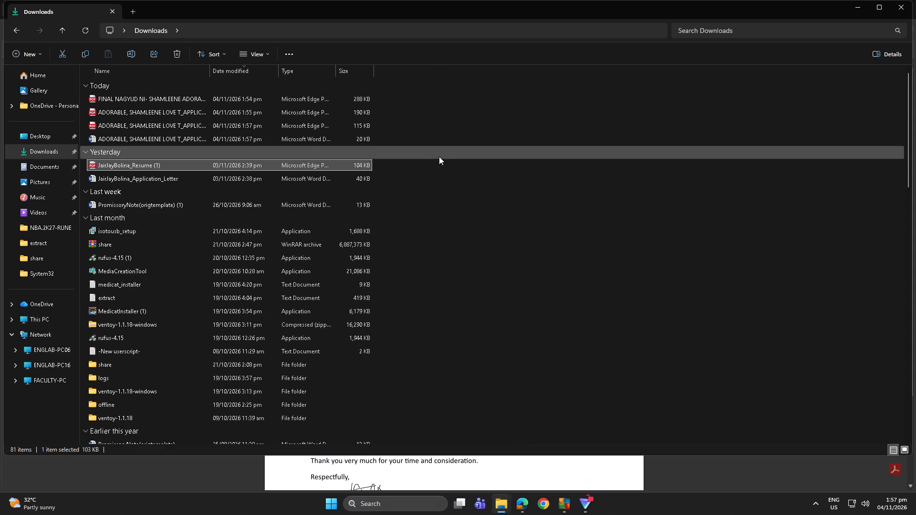
Open the restored Word letter, and look over the original letter PDF in the browser down to the signature.
{"action": "double_click", "coordinate": [194, 140]}
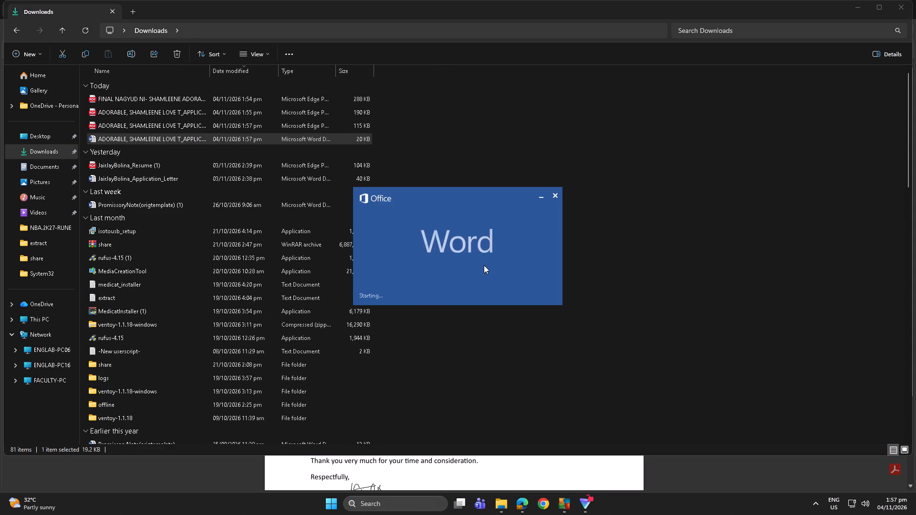
{"action": "left_click", "coordinate": [427, 239]}
{"action": "key", "text": "alt+Tab"}
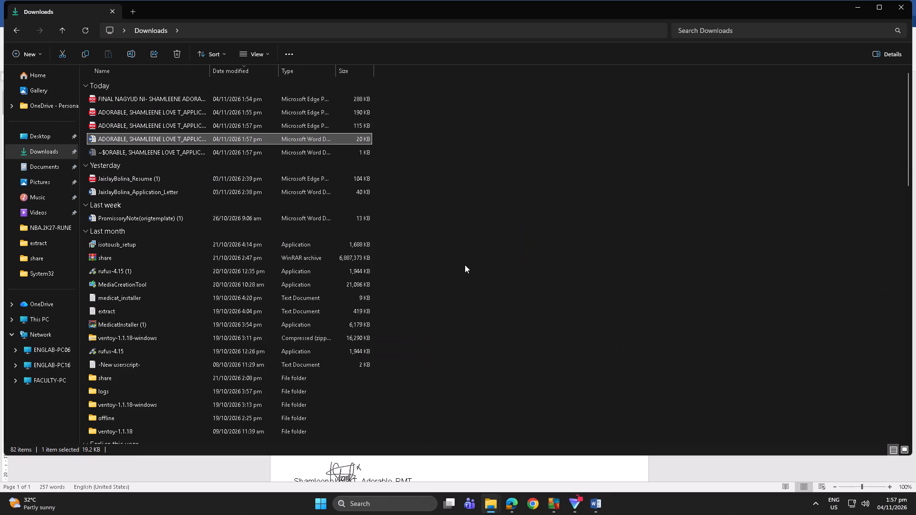
{"action": "left_click", "coordinate": [516, 506]}
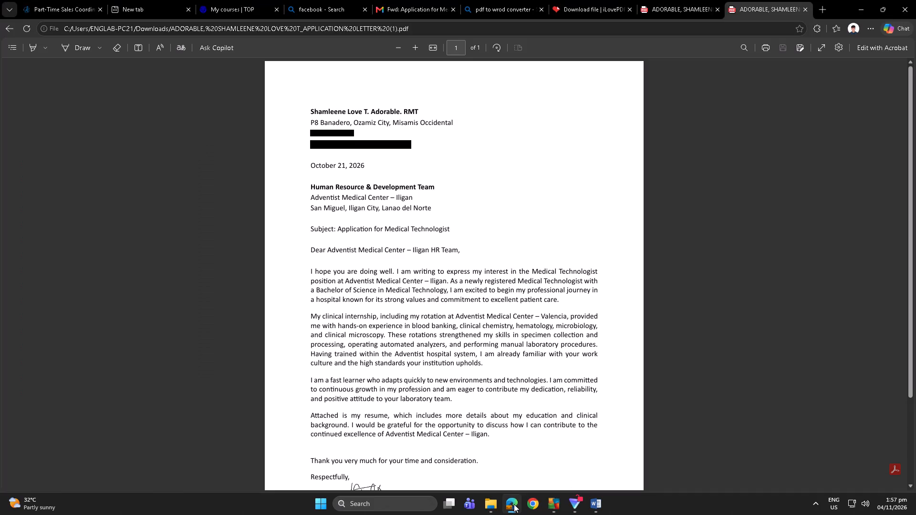
{"action": "scroll", "coordinate": [505, 374], "scroll_direction": "down", "scroll_amount": 4}
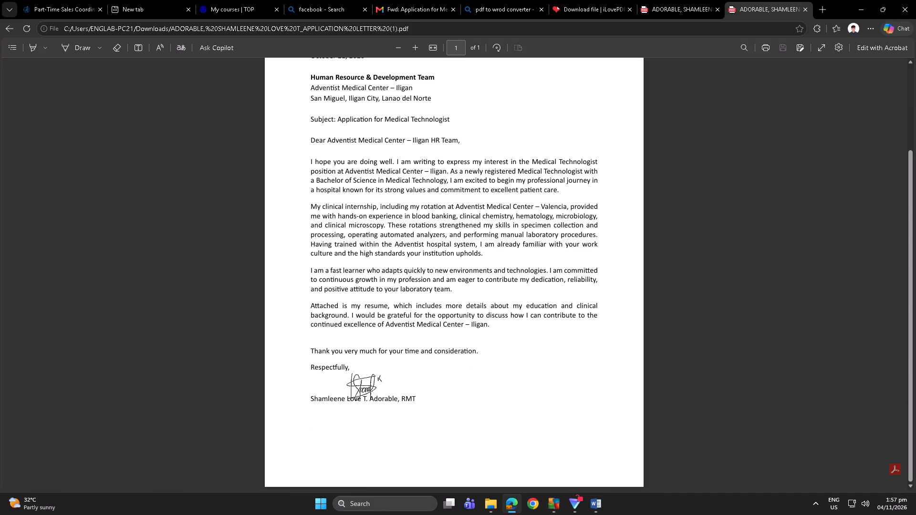
{"action": "scroll", "coordinate": [505, 374], "scroll_direction": "up", "scroll_amount": 3}
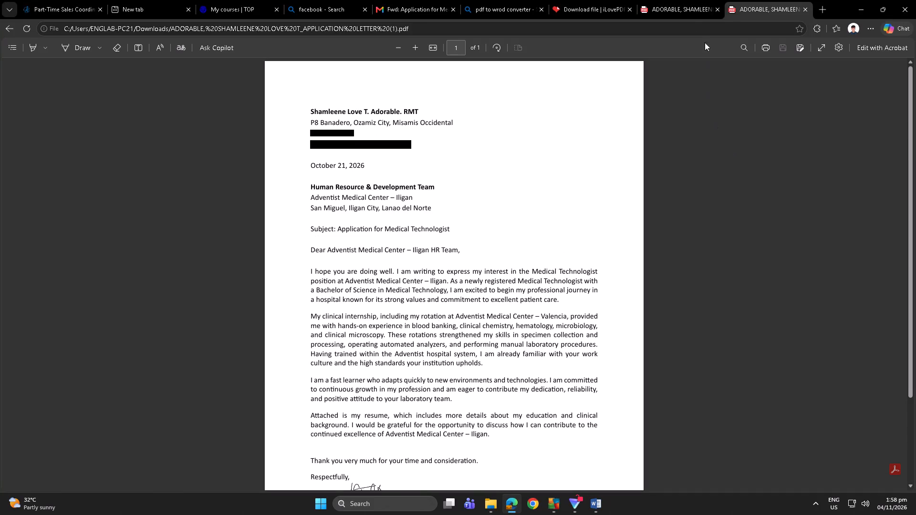
Download the converted letter PDF again from iLovePDF and show the new download in its folder.
{"action": "left_click", "coordinate": [596, 0]}
{"action": "left_click", "coordinate": [470, 129]}
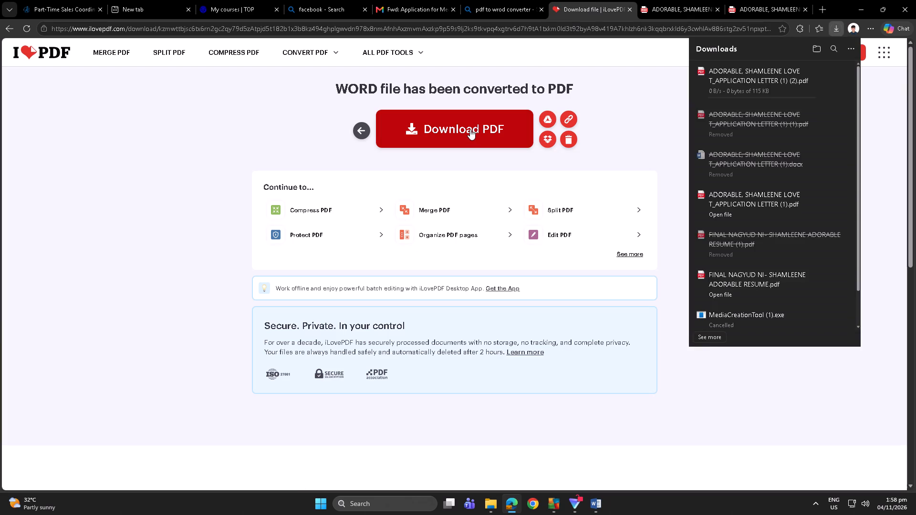
{"action": "left_click", "coordinate": [821, 79]}
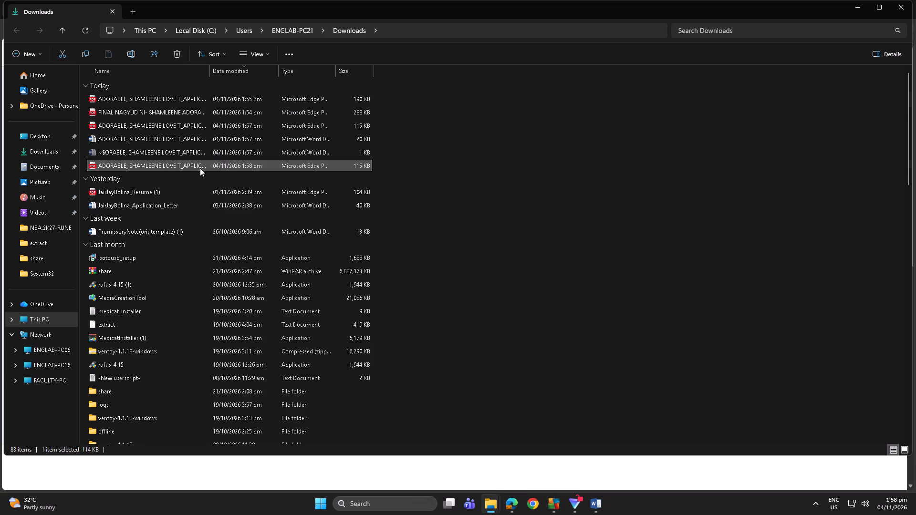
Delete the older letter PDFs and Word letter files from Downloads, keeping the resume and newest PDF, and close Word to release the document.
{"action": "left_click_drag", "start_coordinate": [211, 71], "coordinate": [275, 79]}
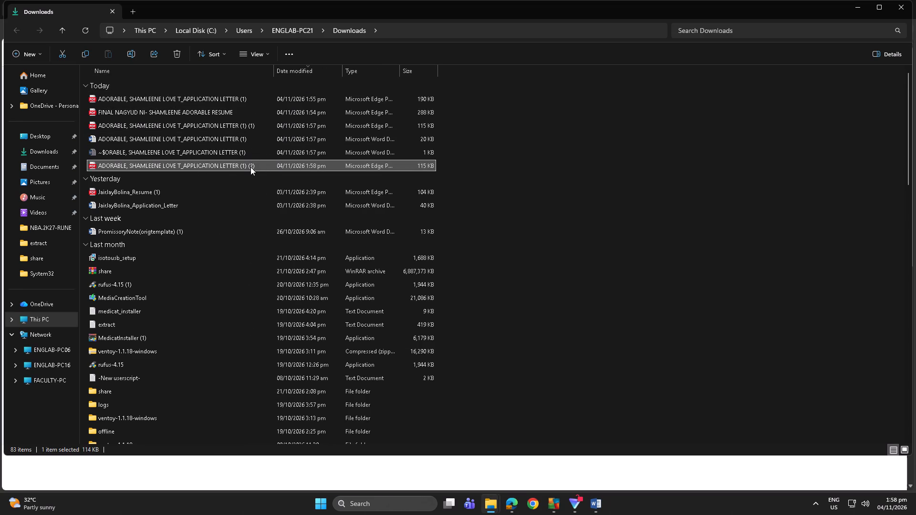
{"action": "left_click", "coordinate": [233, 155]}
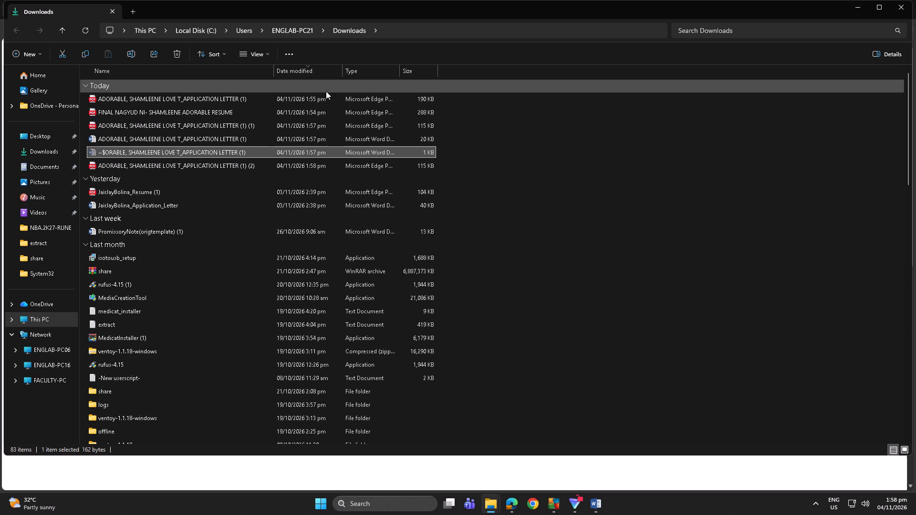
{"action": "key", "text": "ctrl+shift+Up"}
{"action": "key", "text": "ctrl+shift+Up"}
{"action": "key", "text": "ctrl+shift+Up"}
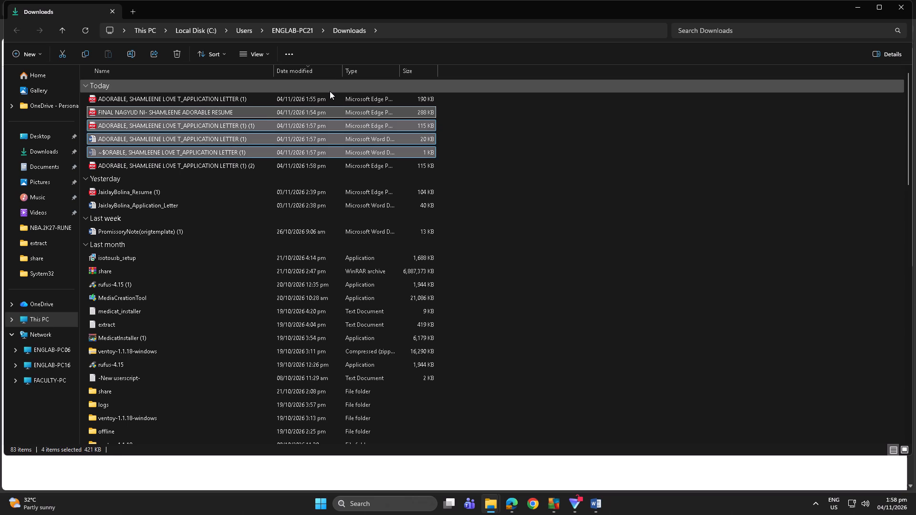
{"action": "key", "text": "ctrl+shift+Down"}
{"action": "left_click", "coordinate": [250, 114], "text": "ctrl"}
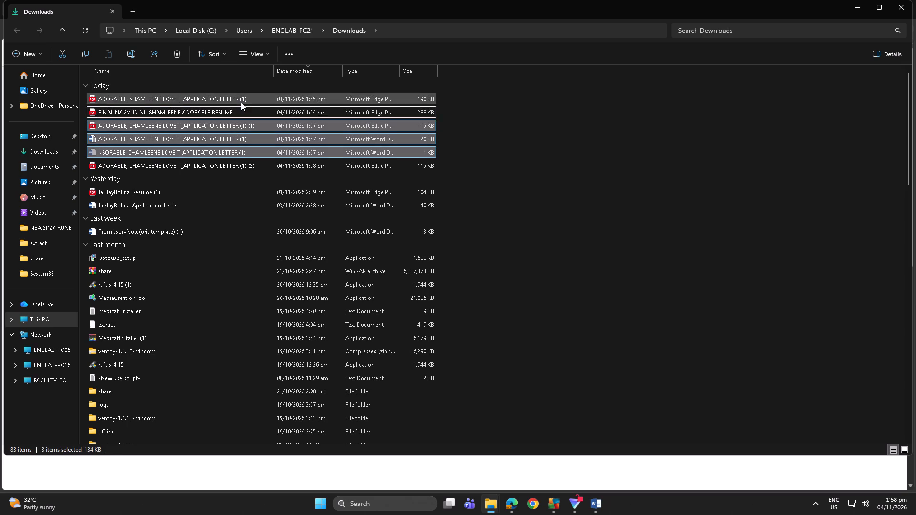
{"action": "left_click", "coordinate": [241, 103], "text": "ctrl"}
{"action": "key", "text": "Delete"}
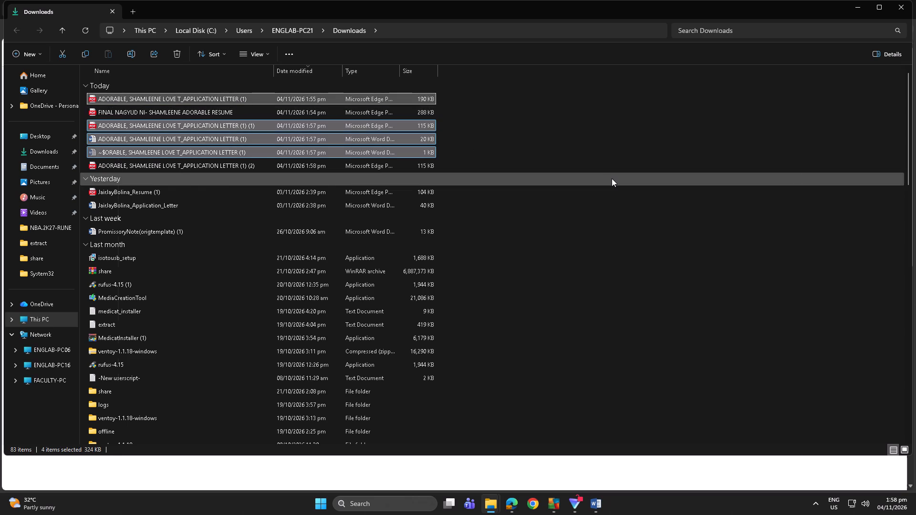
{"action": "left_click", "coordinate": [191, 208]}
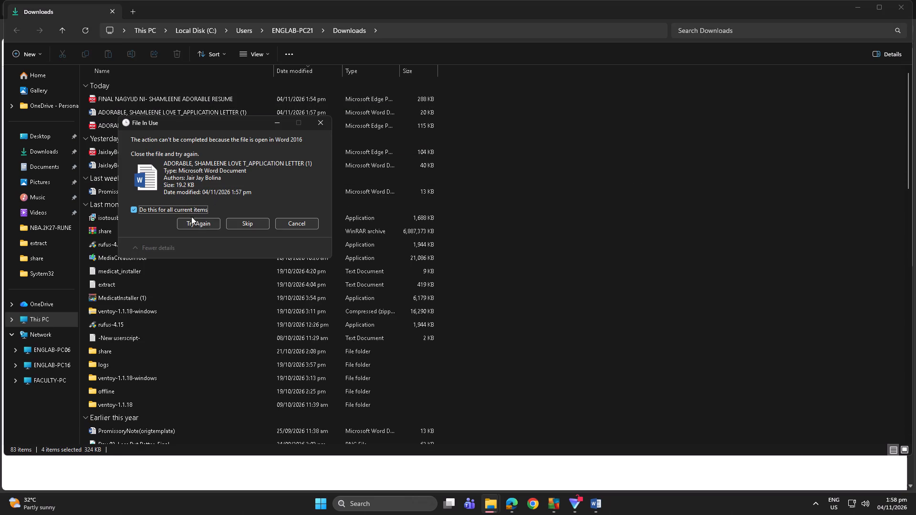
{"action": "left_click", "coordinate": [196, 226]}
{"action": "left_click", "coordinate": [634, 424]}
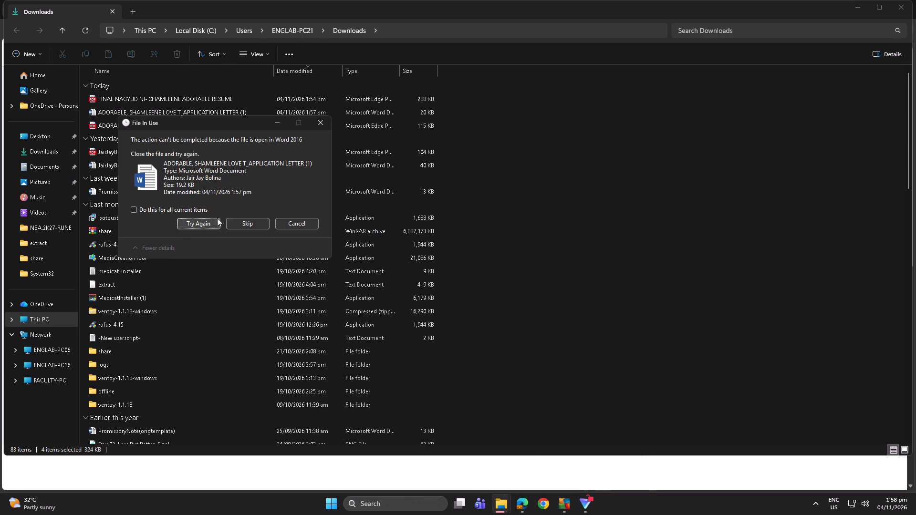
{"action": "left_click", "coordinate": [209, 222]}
Open the newly downloaded letter PDF and read through its layout, date, subject line, salutation and signature.
{"action": "double_click", "coordinate": [183, 113]}
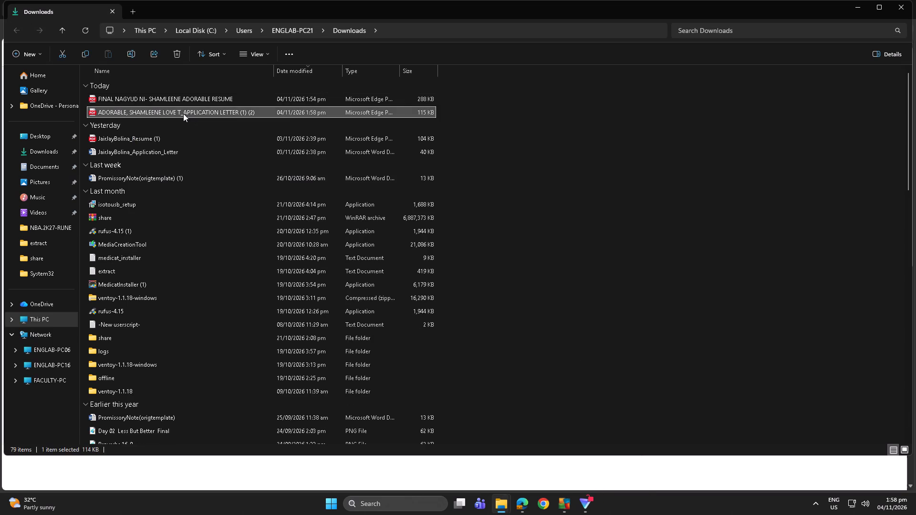
{"action": "scroll", "coordinate": [510, 220], "scroll_direction": "down", "scroll_amount": 1}
{"action": "scroll", "coordinate": [510, 219], "scroll_direction": "up", "scroll_amount": 2}
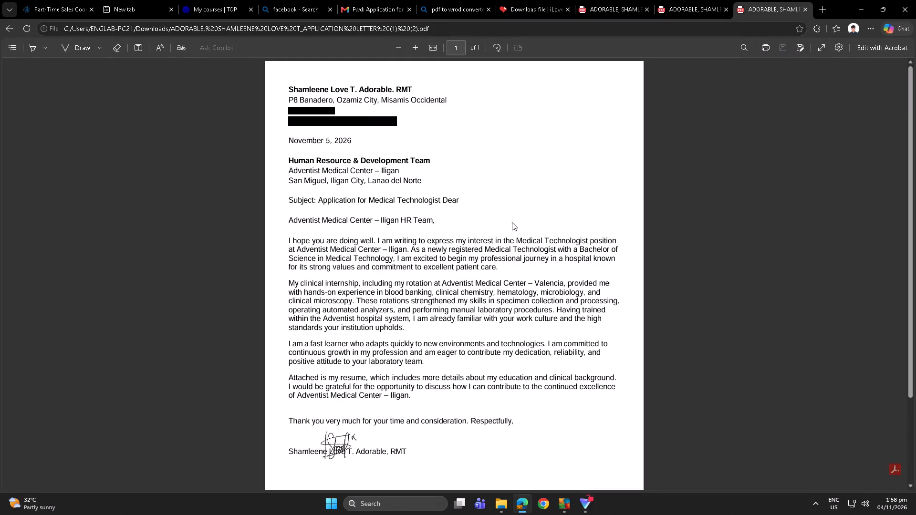
{"action": "scroll", "coordinate": [512, 222], "scroll_direction": "up", "scroll_amount": 4}
{"action": "scroll", "coordinate": [362, 299], "scroll_direction": "down", "scroll_amount": 4}
{"action": "scroll", "coordinate": [372, 299], "scroll_direction": "up", "scroll_amount": 4}
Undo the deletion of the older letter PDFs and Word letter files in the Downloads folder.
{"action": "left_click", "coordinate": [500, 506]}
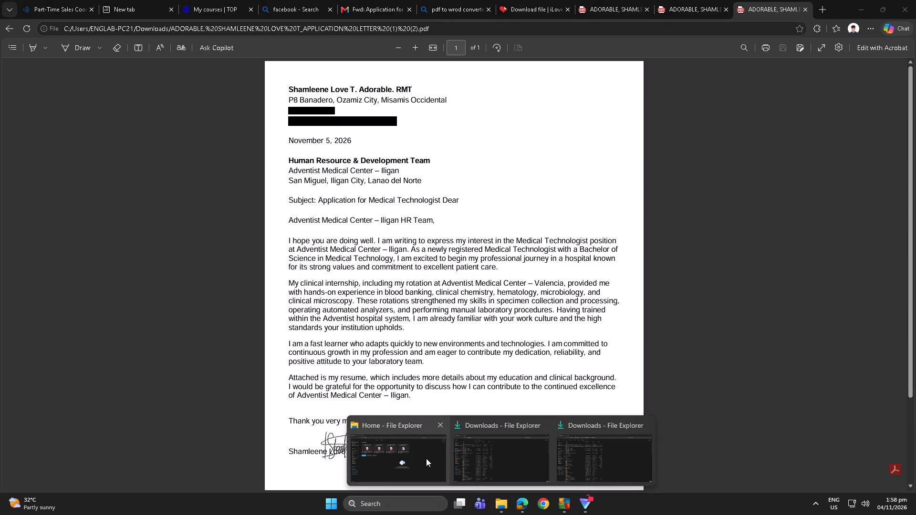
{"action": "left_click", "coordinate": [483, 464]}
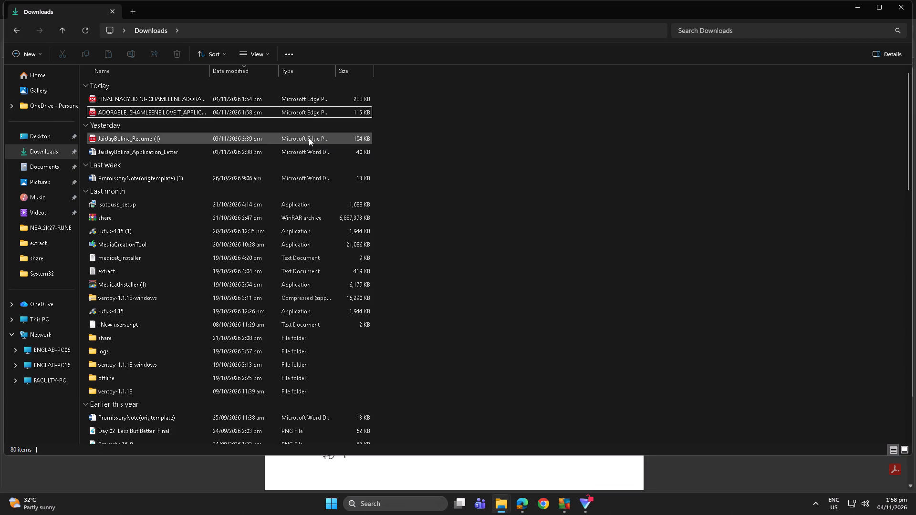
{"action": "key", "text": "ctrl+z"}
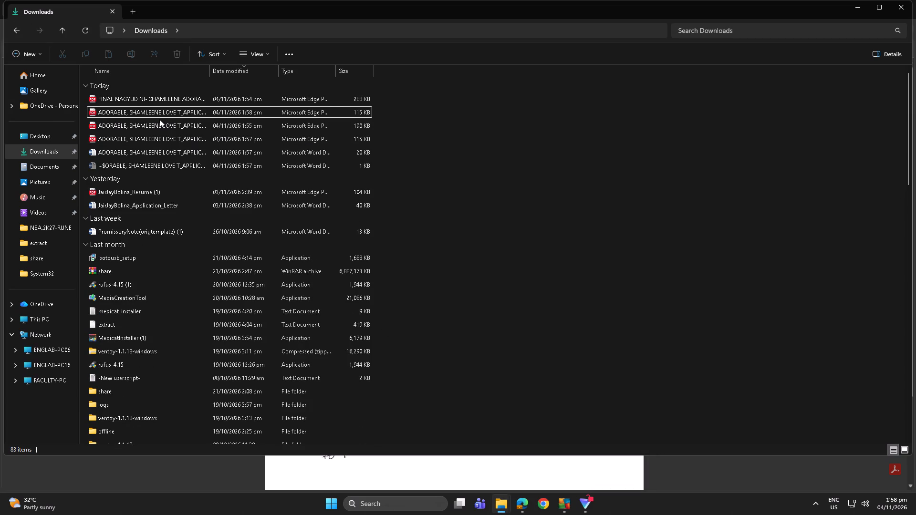
Open the restored Word letter and move "Dear" from the end of the subject line to the start of the salutation line.
{"action": "double_click", "coordinate": [146, 149]}
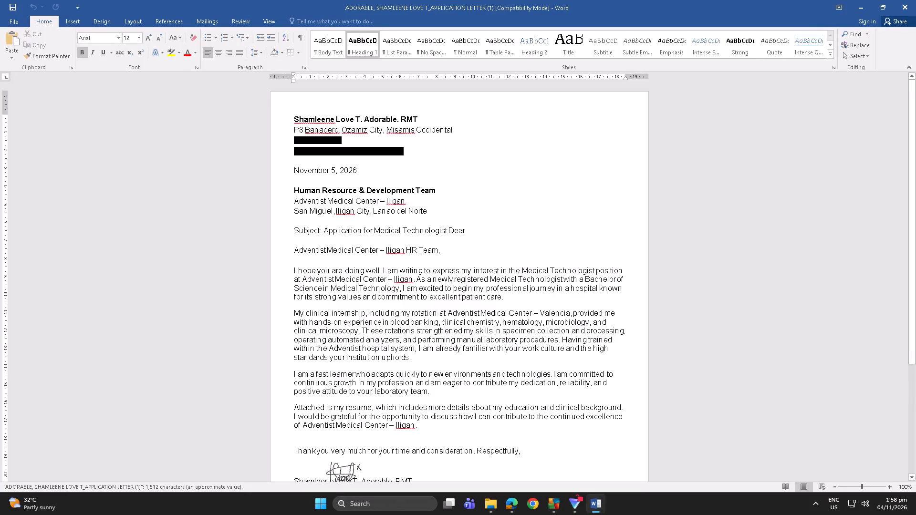
{"action": "left_click", "coordinate": [449, 229]}
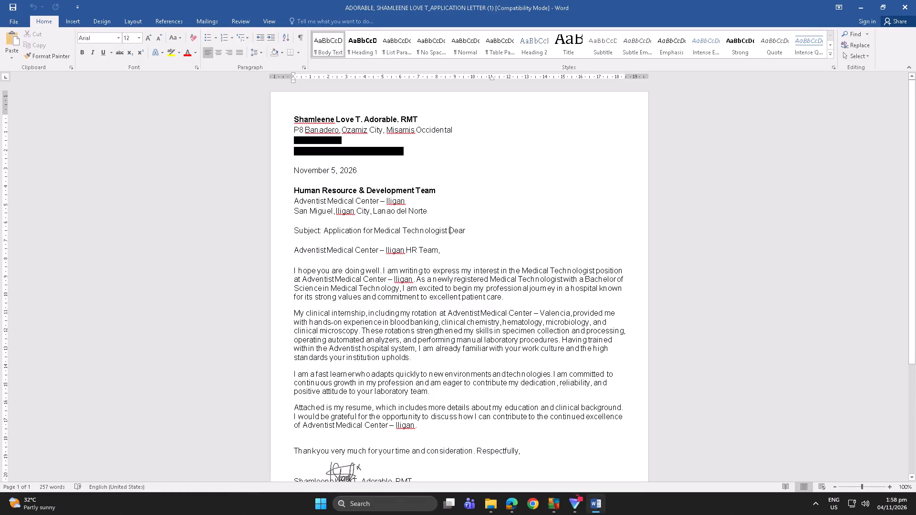
{"action": "key", "text": "Return"}
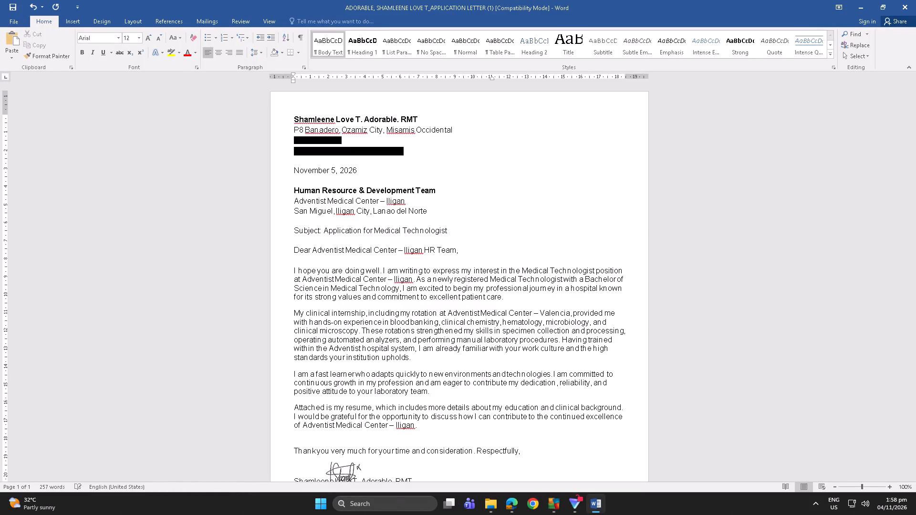
{"action": "left_click", "coordinate": [361, 212]}
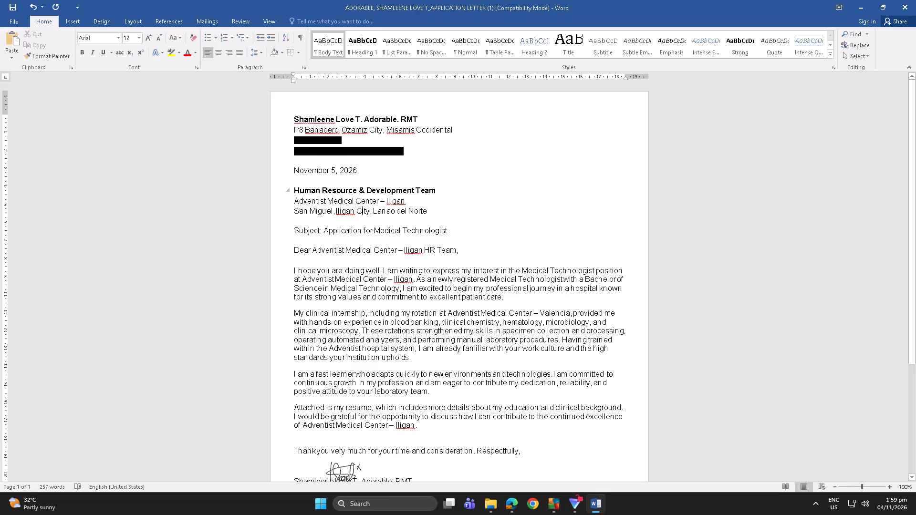
{"action": "scroll", "coordinate": [387, 316], "scroll_direction": "down", "scroll_amount": 5}
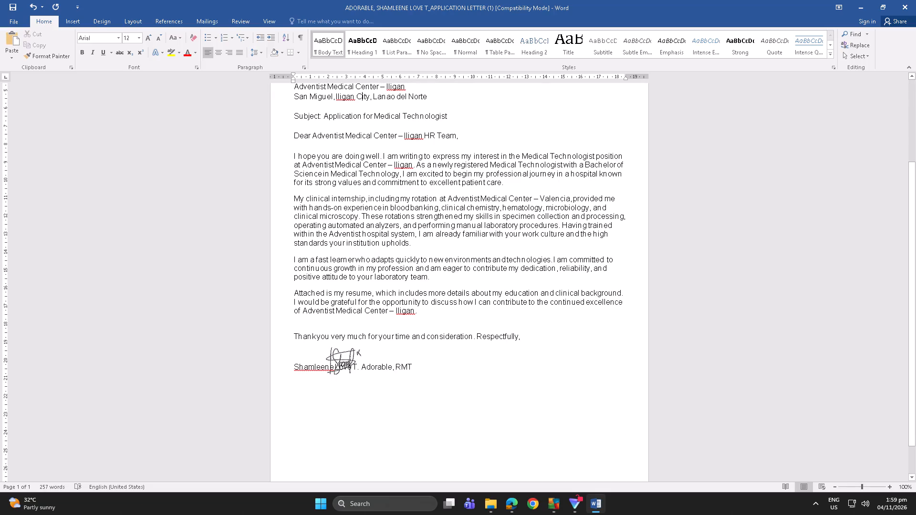
{"action": "scroll", "coordinate": [419, 206], "scroll_direction": "up", "scroll_amount": 6}
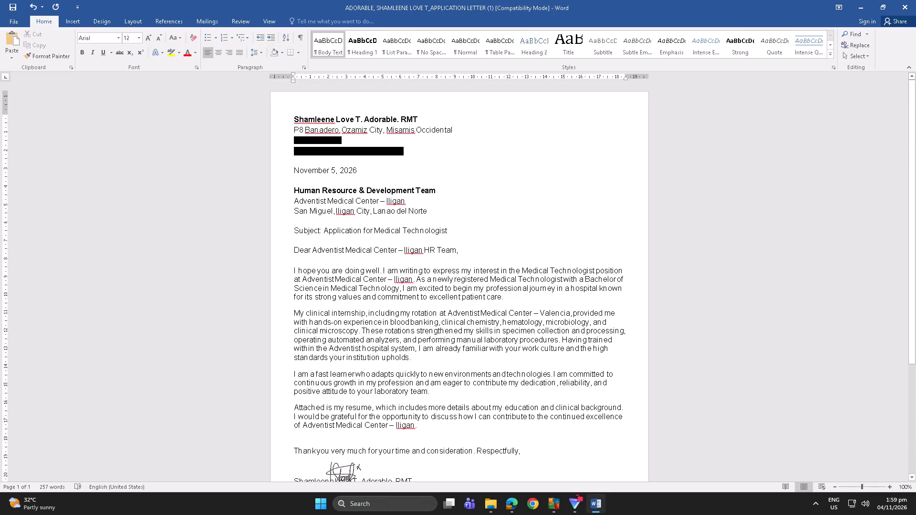
Check the letter's November 5, 2026 date against the system calendar and save the Word letter.
{"action": "left_click", "coordinate": [895, 501]}
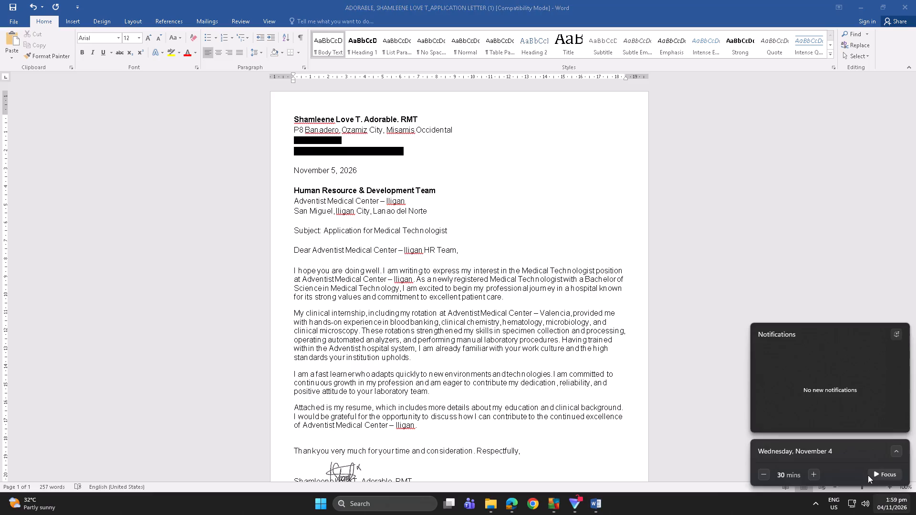
{"action": "left_click", "coordinate": [895, 452]}
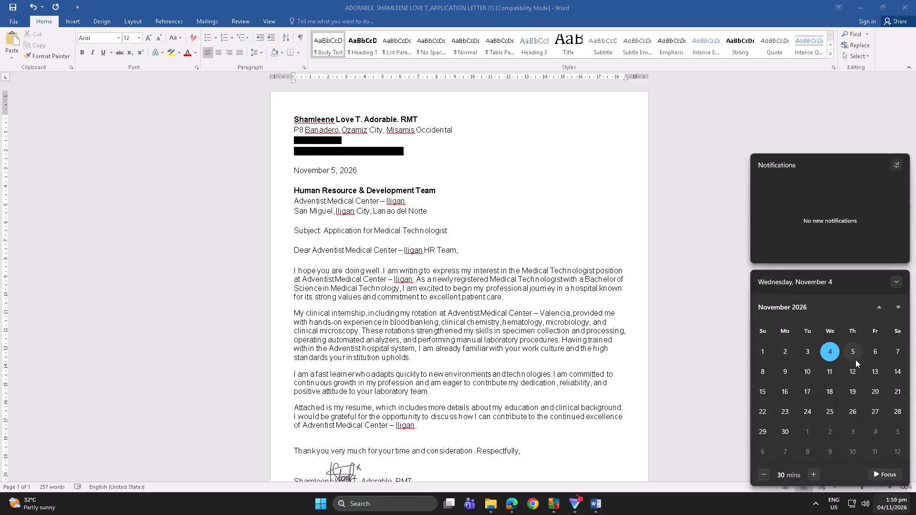
{"action": "left_click", "coordinate": [487, 217]}
{"action": "key", "text": "ctrl+s"}
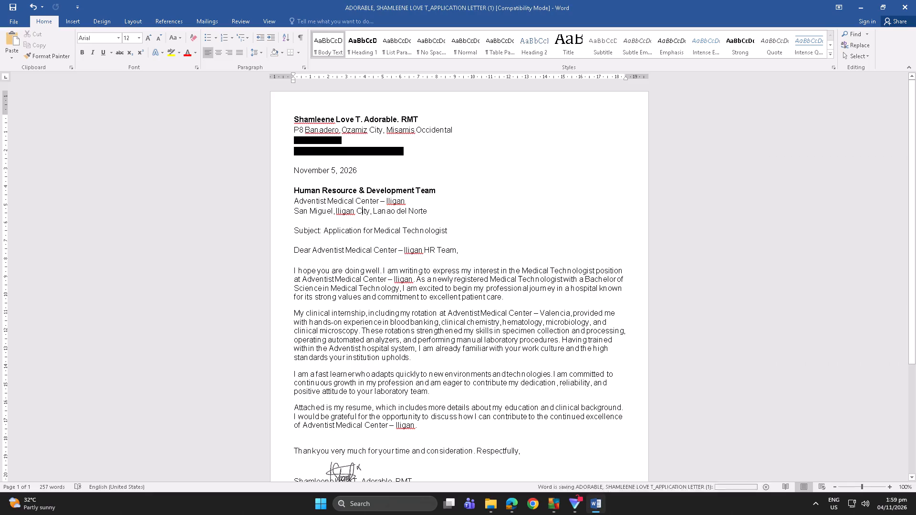
{"action": "key", "text": "ctrl+s"}
Switch to Edge and bring up the application letter (1) PDF dated October 21, 2026 for comparison.
{"action": "key", "text": "alt+Tab"}
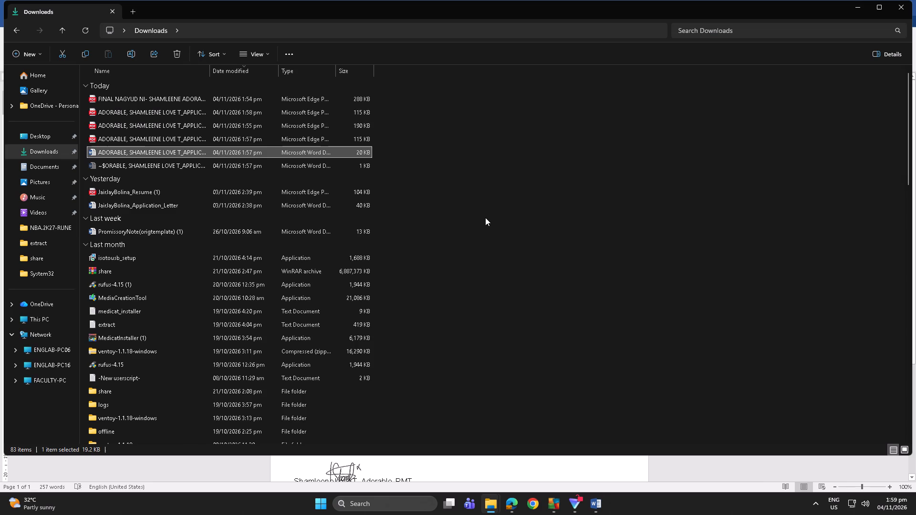
{"action": "left_click", "coordinate": [516, 501]}
{"action": "left_click", "coordinate": [722, 0]}
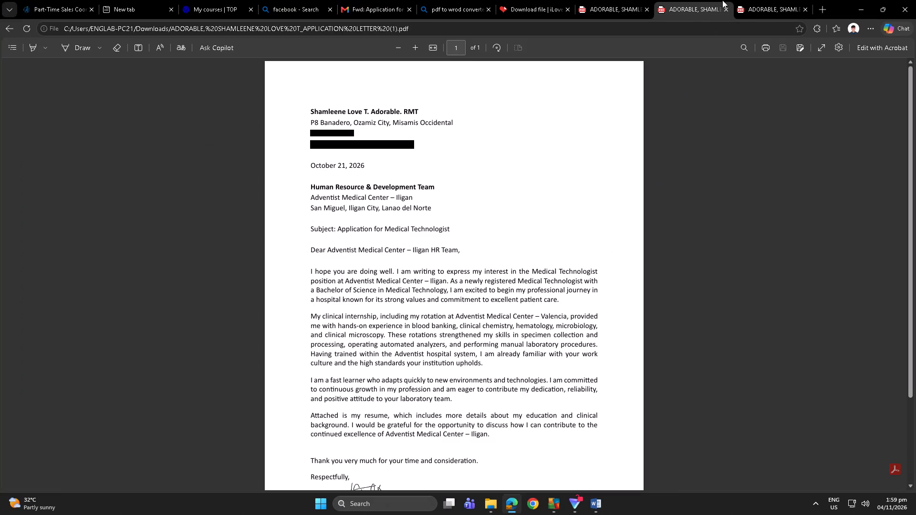
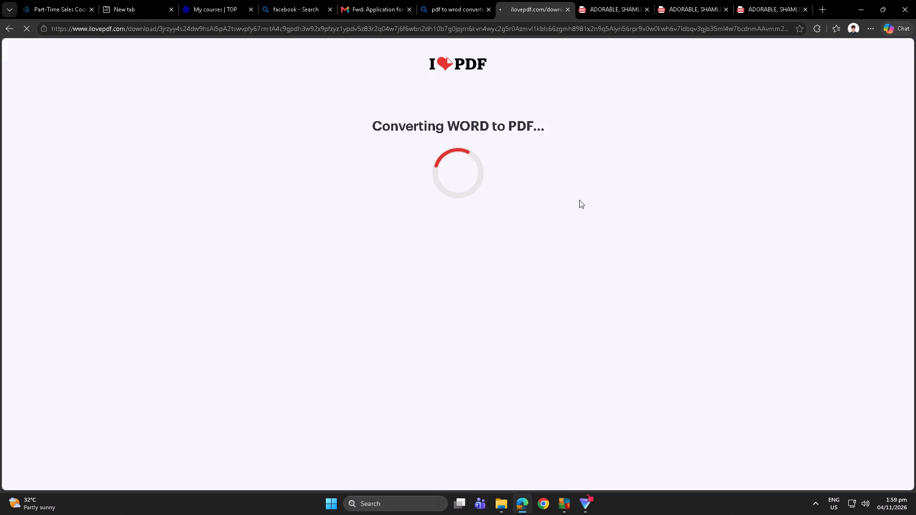
Download the PDF converted from the corrected Word application letter and open the downloaded file.
{"action": "left_click", "coordinate": [475, 131]}
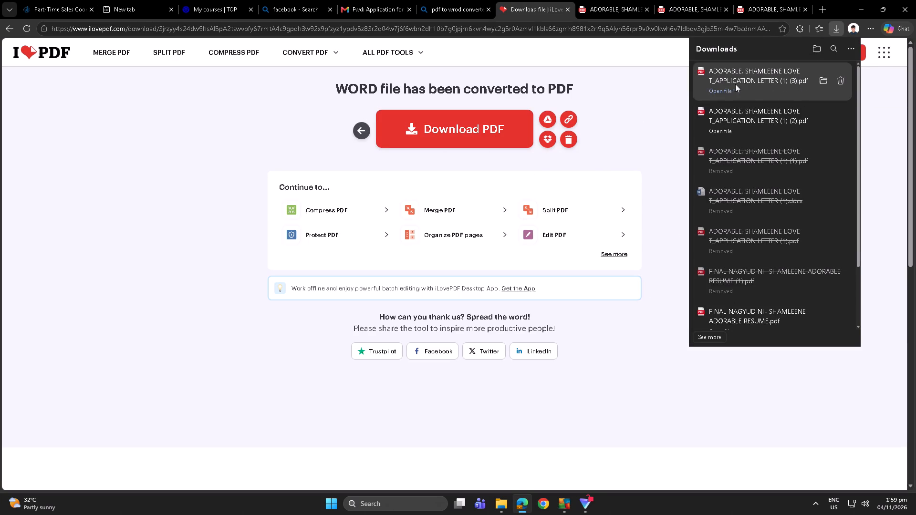
{"action": "left_click", "coordinate": [724, 89]}
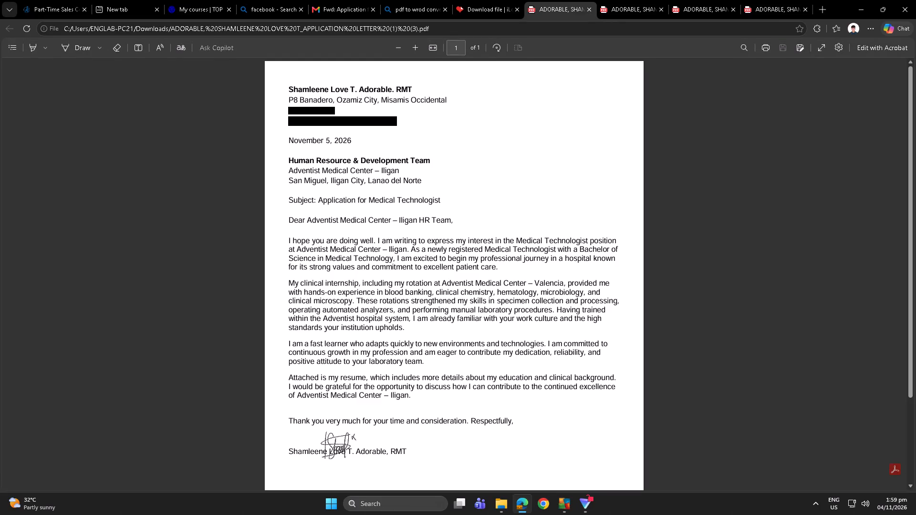
Refresh the Downloads folder, reopen the newest application letter PDF and check its date, salutation and signature.
{"action": "scroll", "coordinate": [514, 330], "scroll_direction": "down", "scroll_amount": 6}
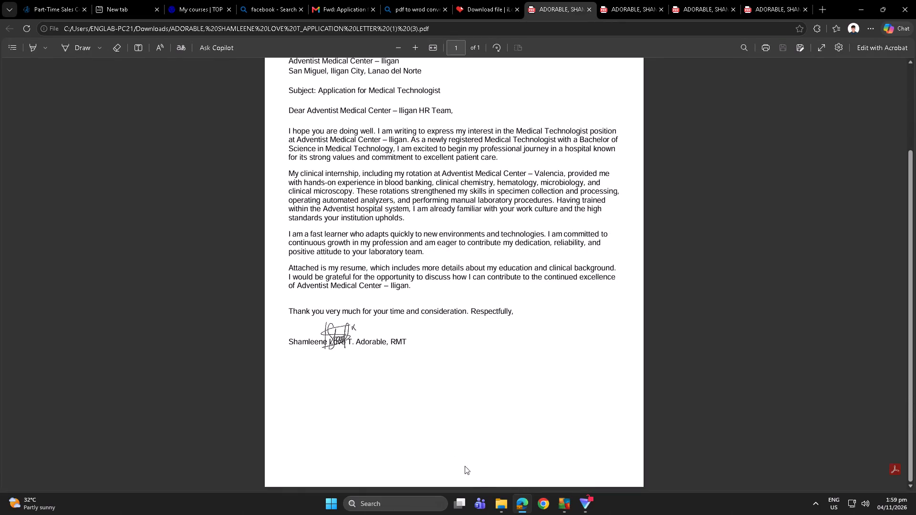
{"action": "left_click", "coordinate": [503, 506]}
{"action": "left_click", "coordinate": [482, 460]}
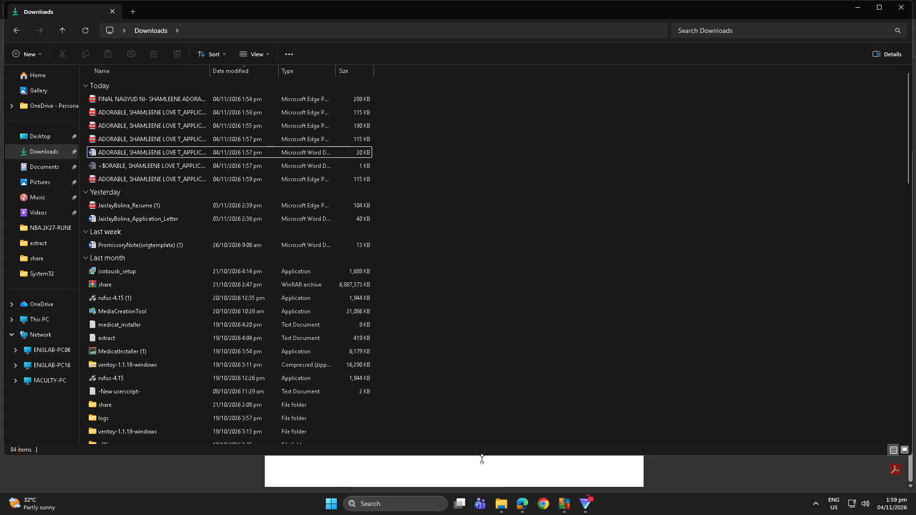
{"action": "left_click", "coordinate": [604, 129]}
{"action": "key", "text": "F5"}
{"action": "key", "text": "F5"}
{"action": "key", "text": "F5"}
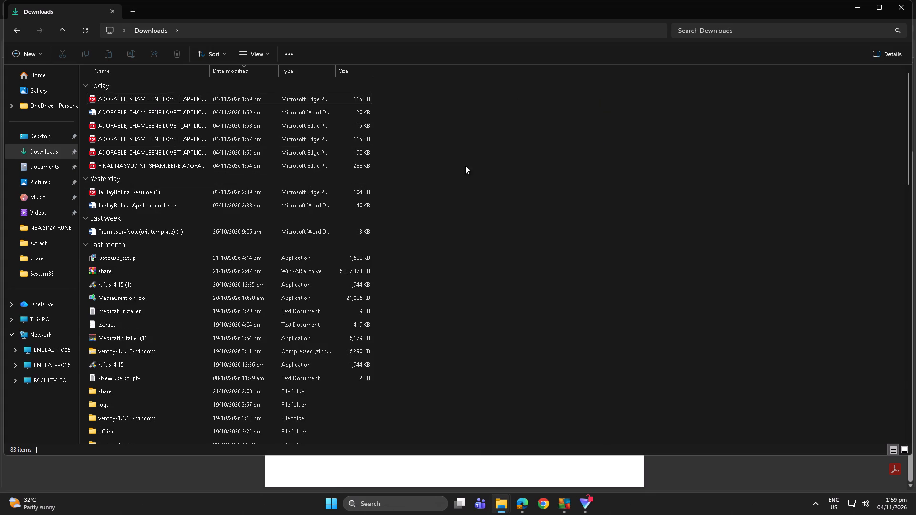
{"action": "double_click", "coordinate": [298, 95]}
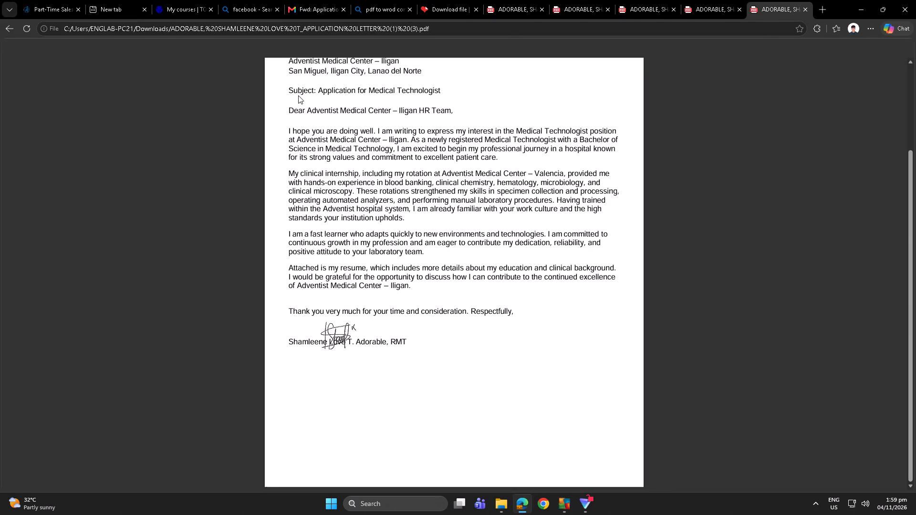
{"action": "scroll", "coordinate": [519, 220], "scroll_direction": "up", "scroll_amount": 5}
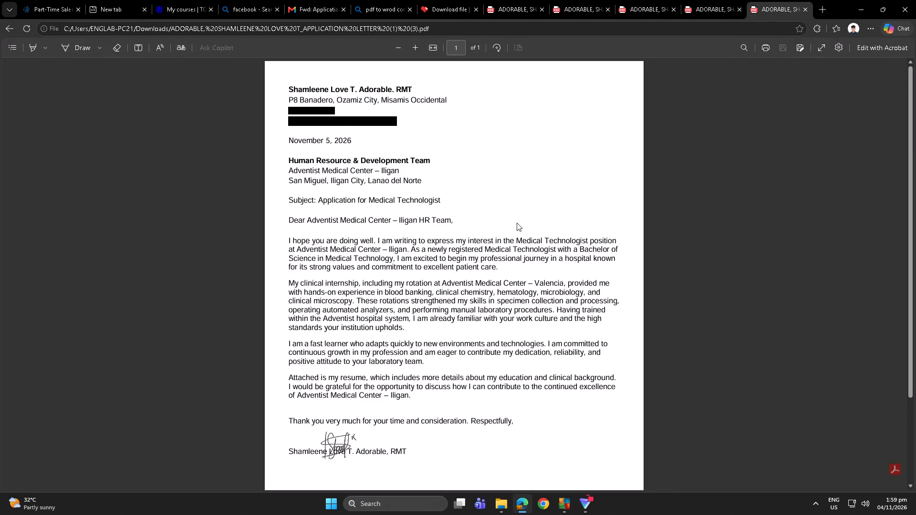
Delete the Medical Technologist letter's Word file and its three older PDF versions from Downloads, keeping the newest PDF and the resumes.
{"action": "key", "text": "alt+Tab"}
{"action": "left_click", "coordinate": [166, 114]}
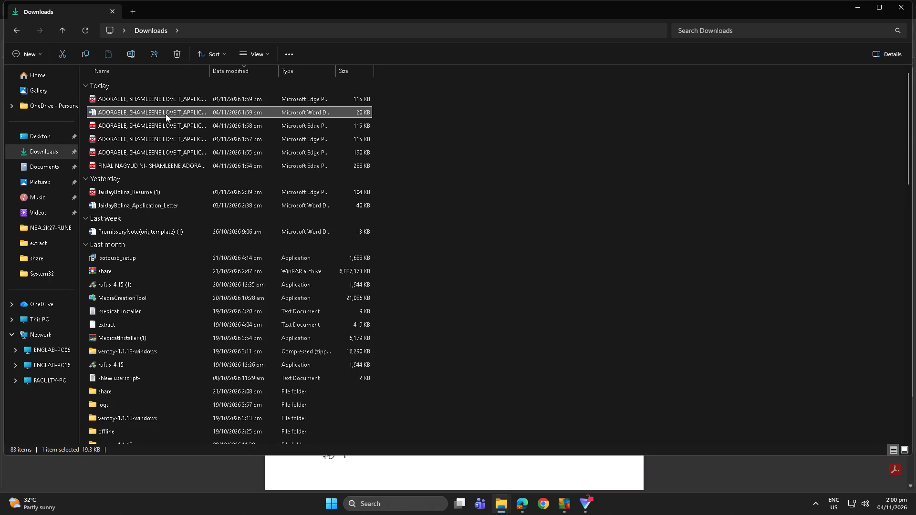
{"action": "left_click", "coordinate": [184, 128], "text": "ctrl"}
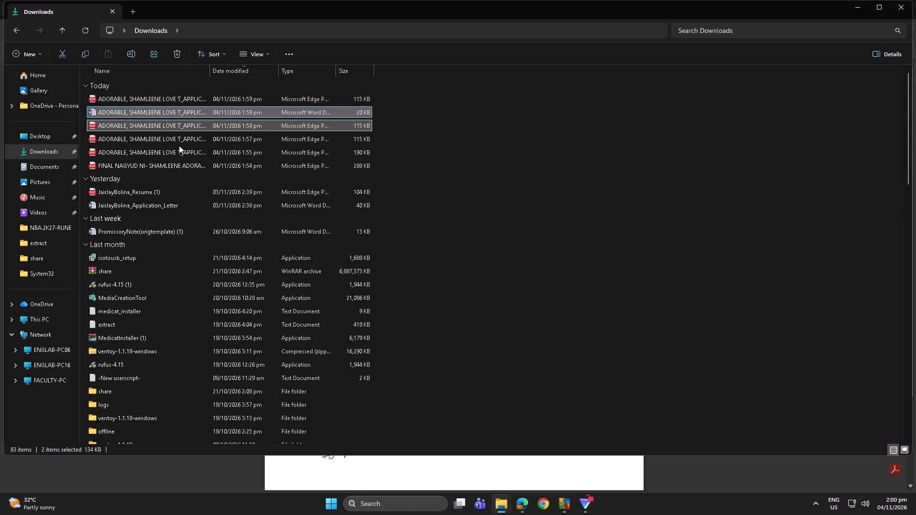
{"action": "left_click", "coordinate": [170, 139], "text": "ctrl"}
{"action": "left_click", "coordinate": [170, 151], "text": "ctrl"}
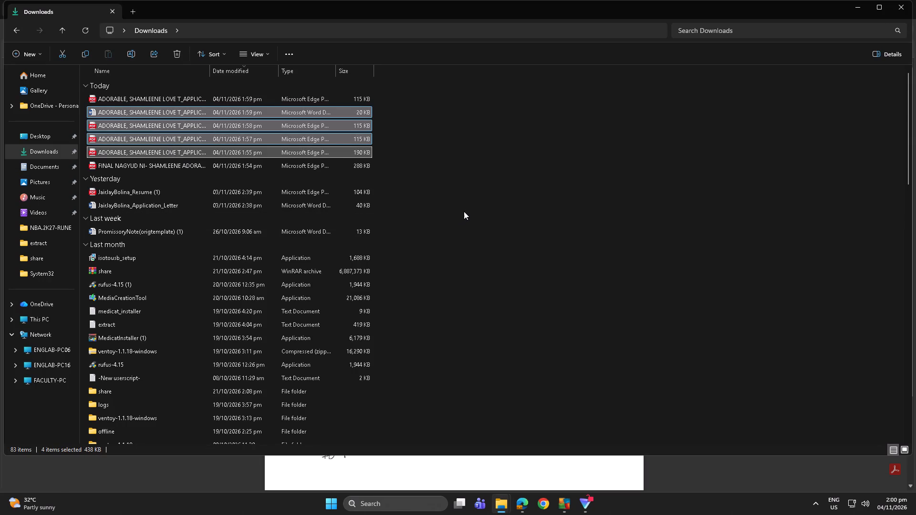
{"action": "key", "text": "Delete"}
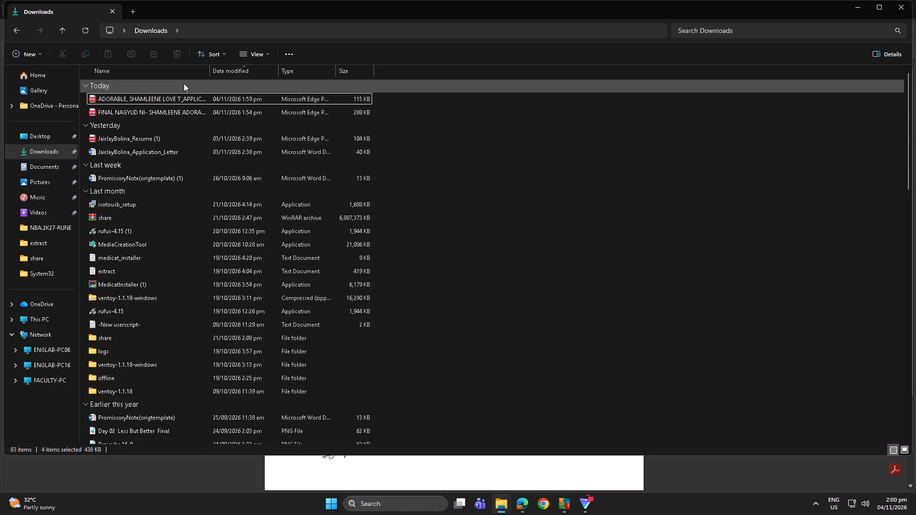
Open the remaining application letter PDF and the Medical Technologist resume PDF, and look through both documents.
{"action": "double_click", "coordinate": [181, 95]}
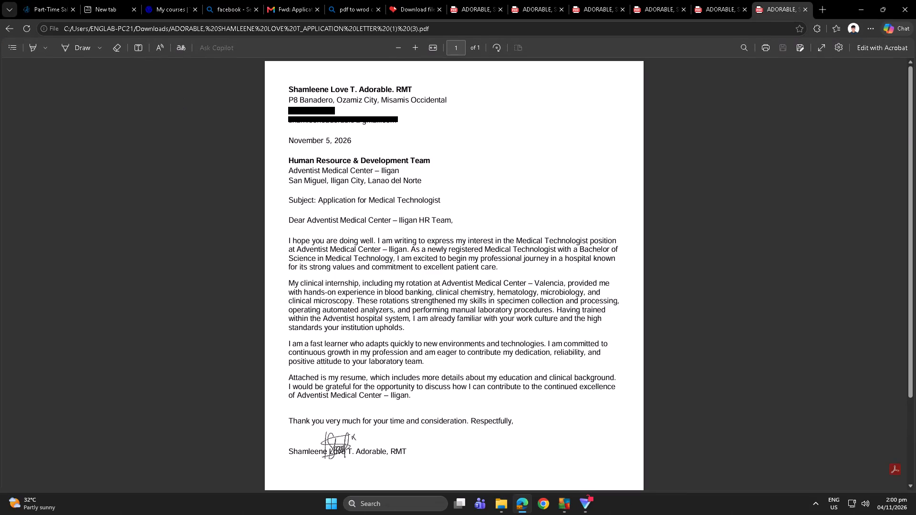
{"action": "scroll", "coordinate": [351, 245], "scroll_direction": "down", "scroll_amount": 3}
{"action": "scroll", "coordinate": [349, 253], "scroll_direction": "up", "scroll_amount": 5}
{"action": "key", "text": "alt+Tab"}
{"action": "double_click", "coordinate": [105, 112]}
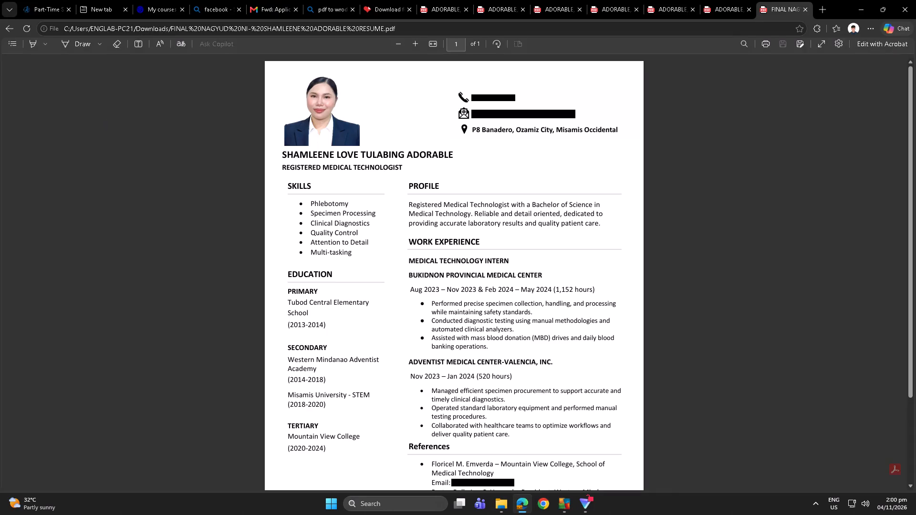
{"action": "scroll", "coordinate": [406, 257], "scroll_direction": "down", "scroll_amount": 5}
{"action": "scroll", "coordinate": [420, 258], "scroll_direction": "up", "scroll_amount": 5}
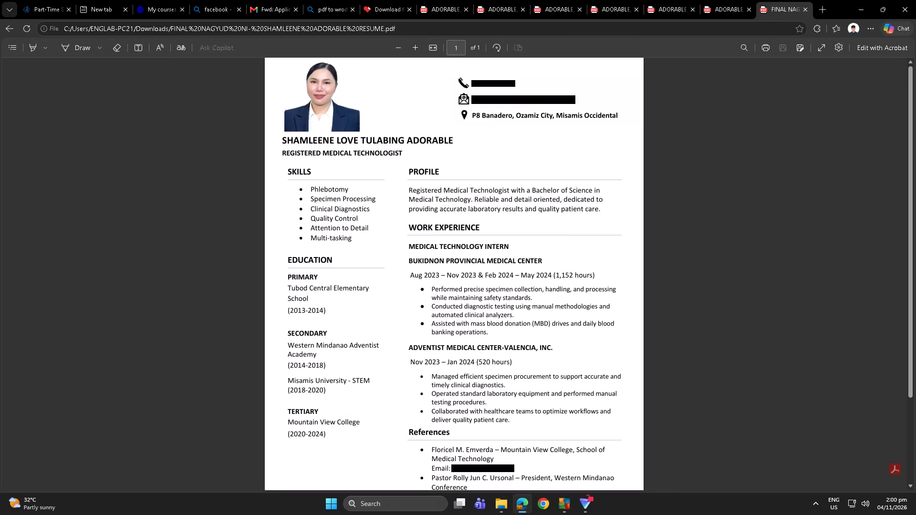
{"action": "scroll", "coordinate": [485, 281], "scroll_direction": "up", "scroll_amount": 3}
Open the IT applicant's resume PDF from Downloads and read through its experience, education and references.
{"action": "key", "text": "alt+Tab"}
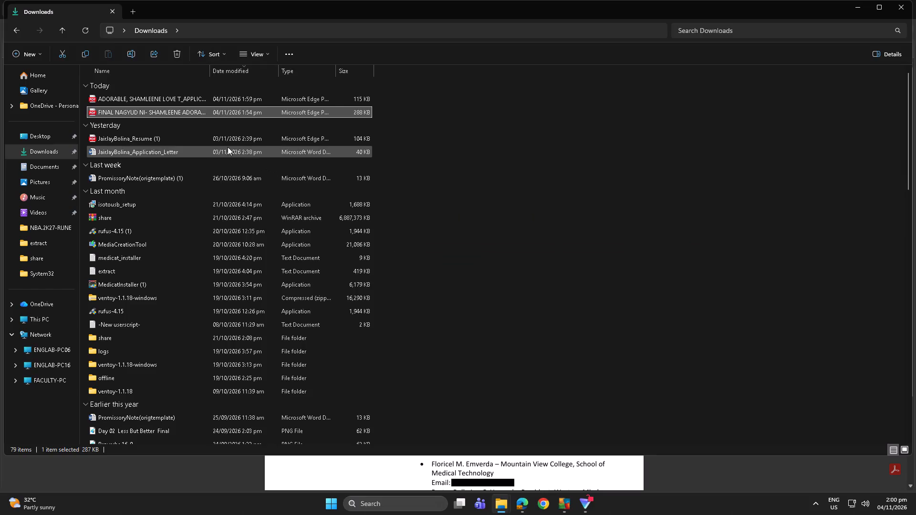
{"action": "double_click", "coordinate": [196, 138]}
{"action": "scroll", "coordinate": [481, 229], "scroll_direction": "down", "scroll_amount": 3}
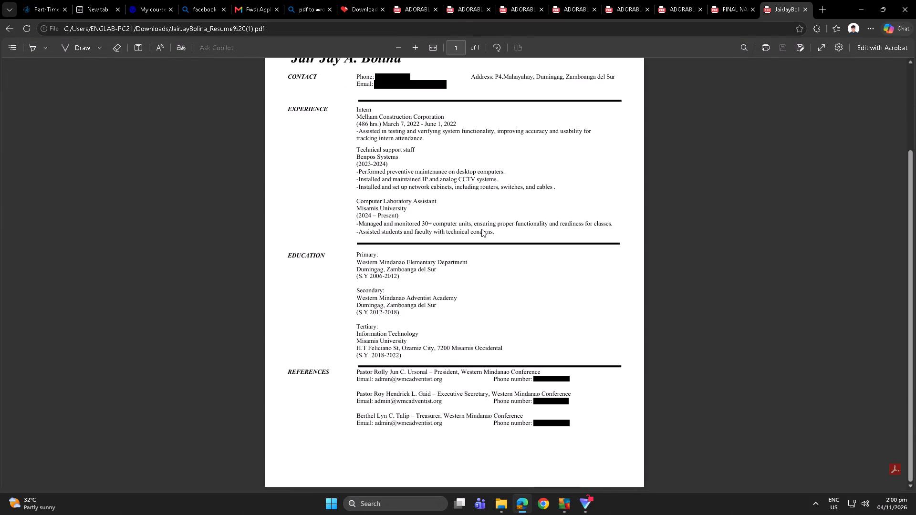
{"action": "scroll", "coordinate": [481, 229], "scroll_direction": "down", "scroll_amount": 1}
{"action": "scroll", "coordinate": [476, 233], "scroll_direction": "up", "scroll_amount": 1}
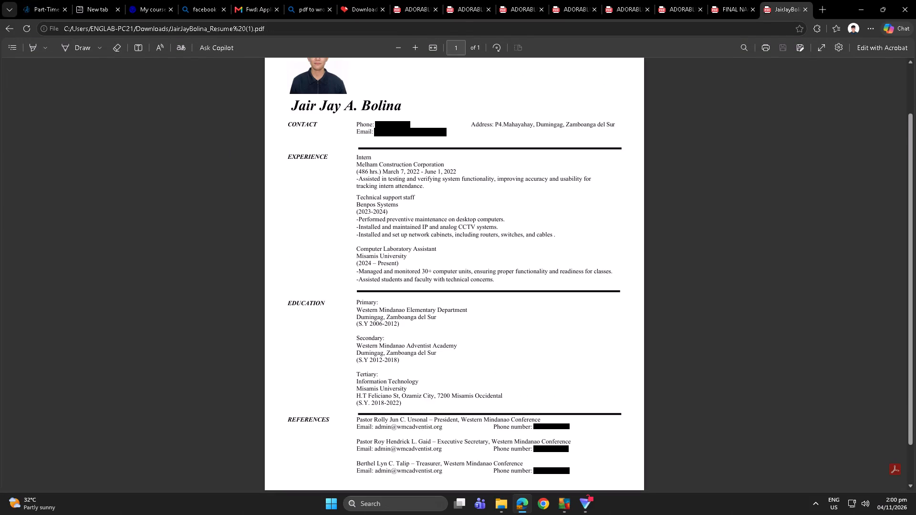
Open the IT Staff application letter from Downloads in Word and change its date to November 5, 2026.
{"action": "key", "text": "alt+Tab"}
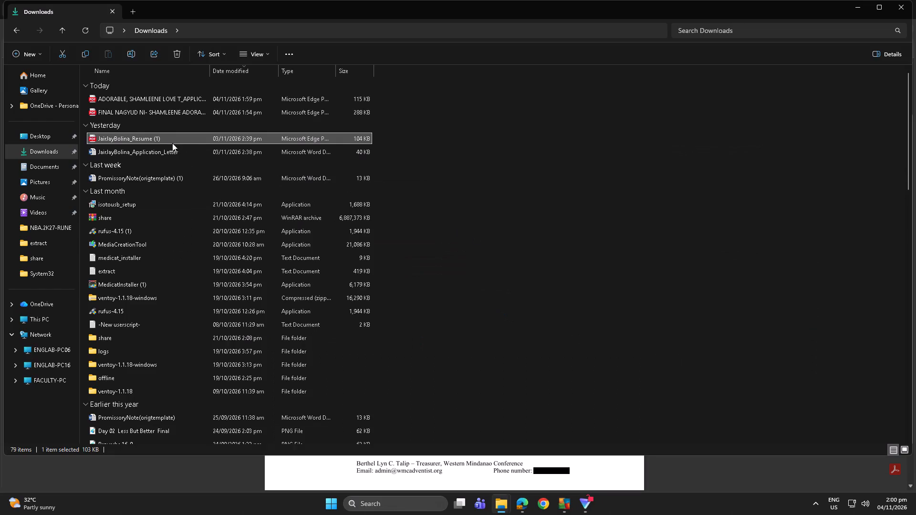
{"action": "double_click", "coordinate": [174, 151]}
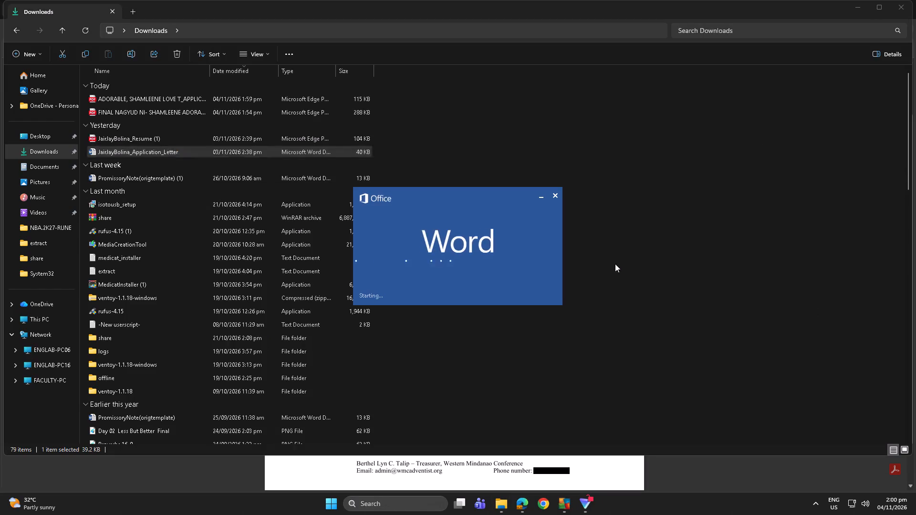
{"action": "left_click", "coordinate": [408, 25]}
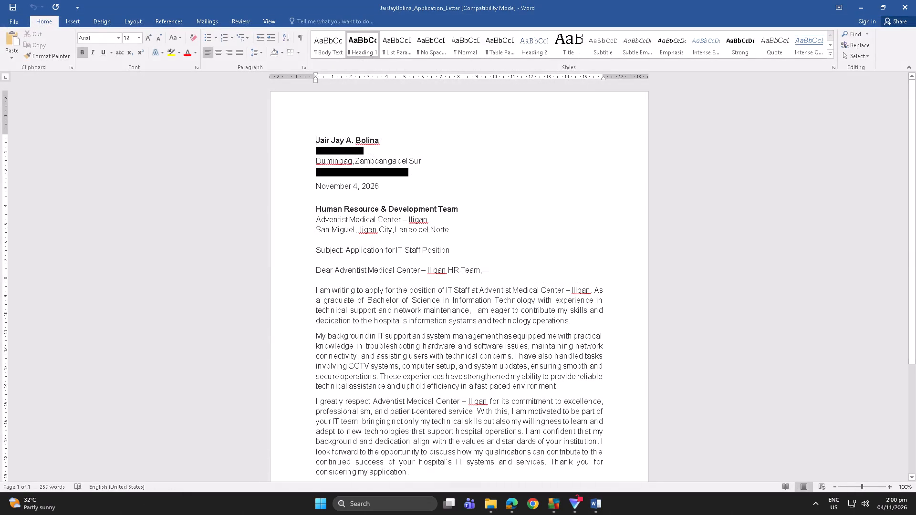
{"action": "left_click", "coordinate": [479, 274]}
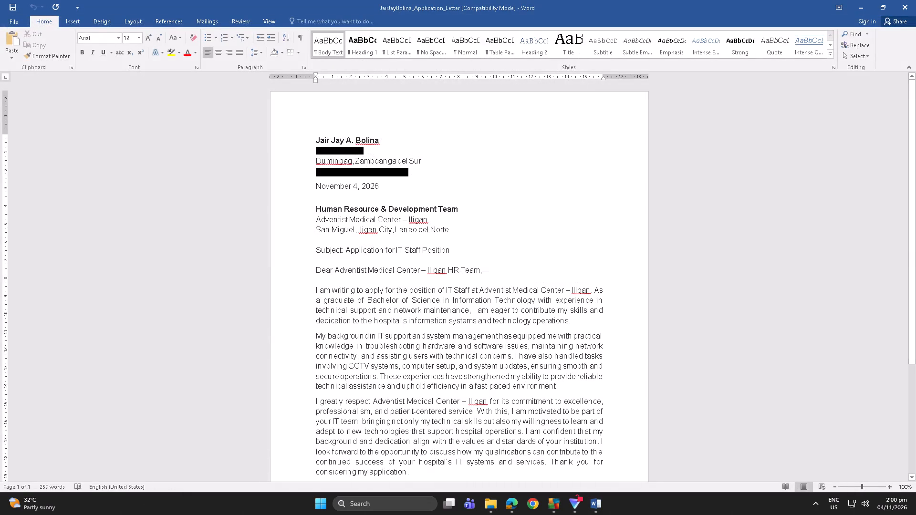
{"action": "left_click", "coordinate": [367, 261]}
{"action": "left_click", "coordinate": [338, 263]}
{"action": "left_click", "coordinate": [340, 271]}
{"action": "left_click", "coordinate": [450, 272]}
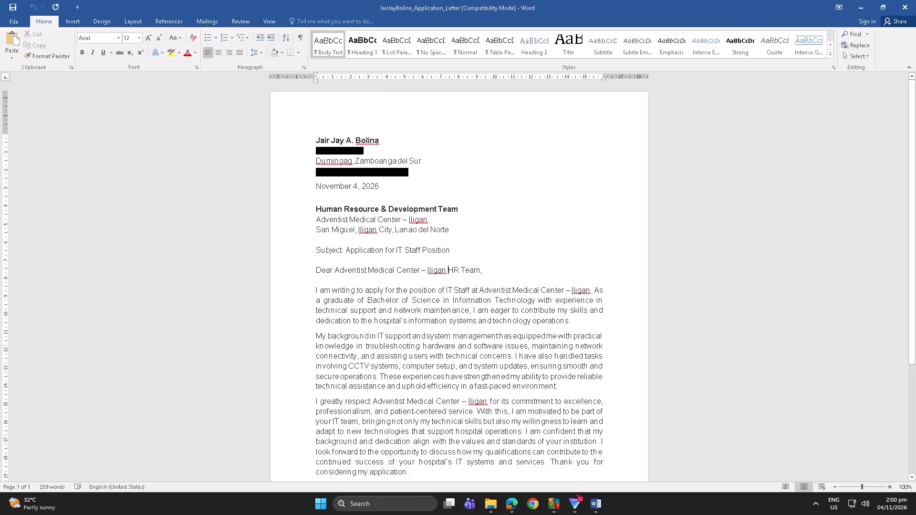
{"action": "scroll", "coordinate": [411, 295], "scroll_direction": "down", "scroll_amount": 3}
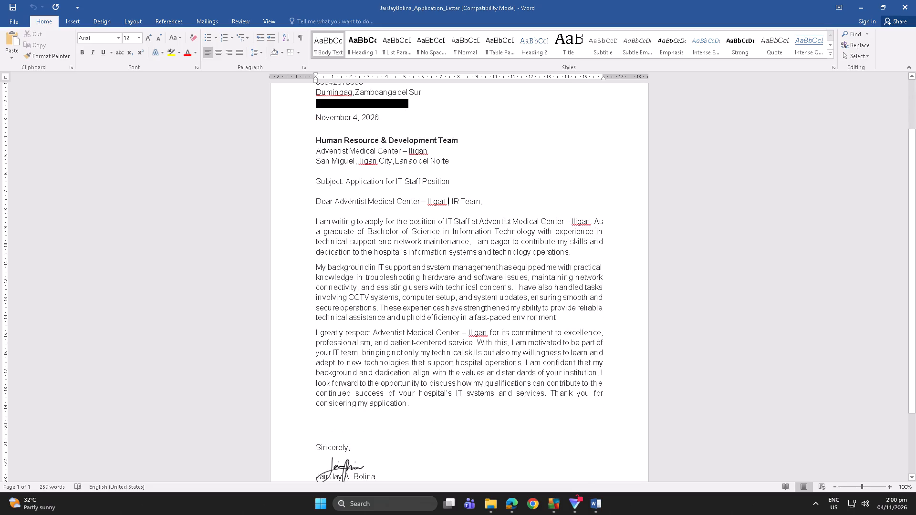
{"action": "left_click", "coordinate": [355, 114]}
{"action": "key", "text": "BackSpace"}
{"action": "key", "text": "5"}
Switch to Edge, view the Medical Technologist letter PDF for comparison, and return to the IT Staff letter in Word.
{"action": "left_click", "coordinate": [509, 514]}
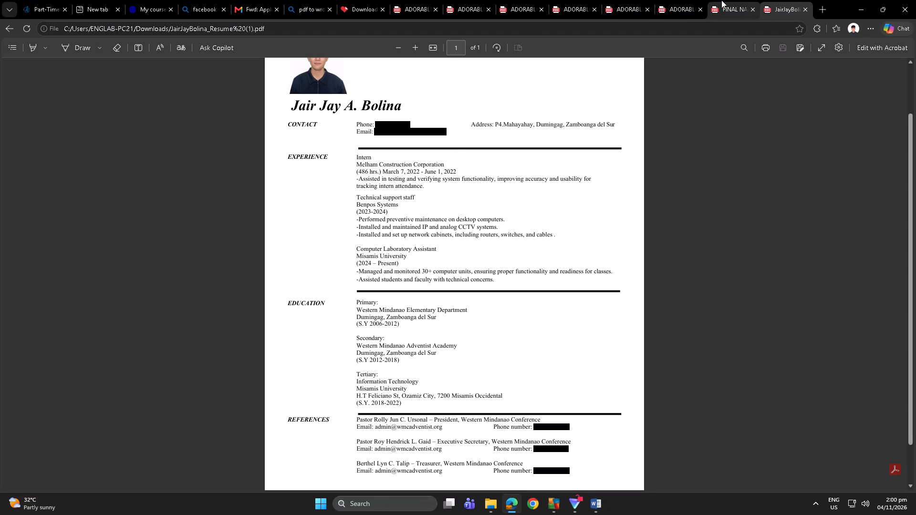
{"action": "left_click", "coordinate": [723, 0]}
{"action": "left_click", "coordinate": [667, 0]}
{"action": "left_click", "coordinate": [637, 0]}
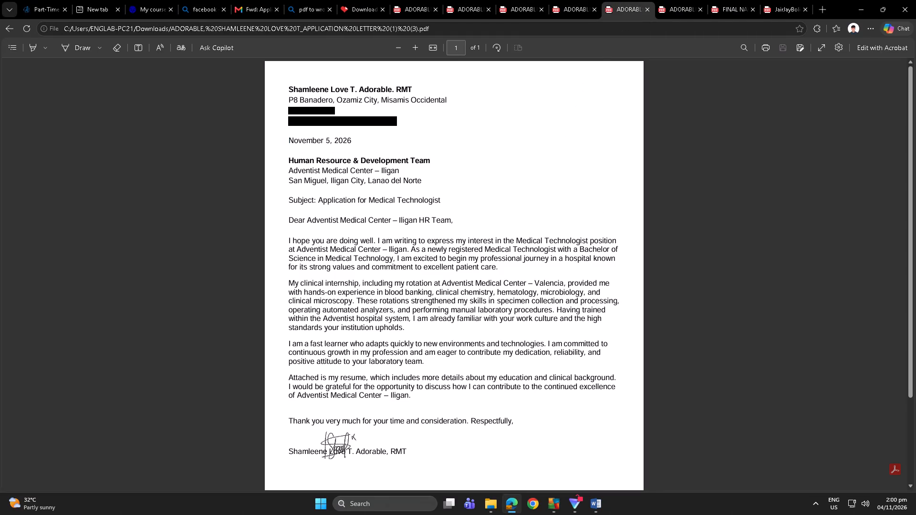
{"action": "key", "text": "alt+Tab"}
{"action": "left_click", "coordinate": [597, 513]}
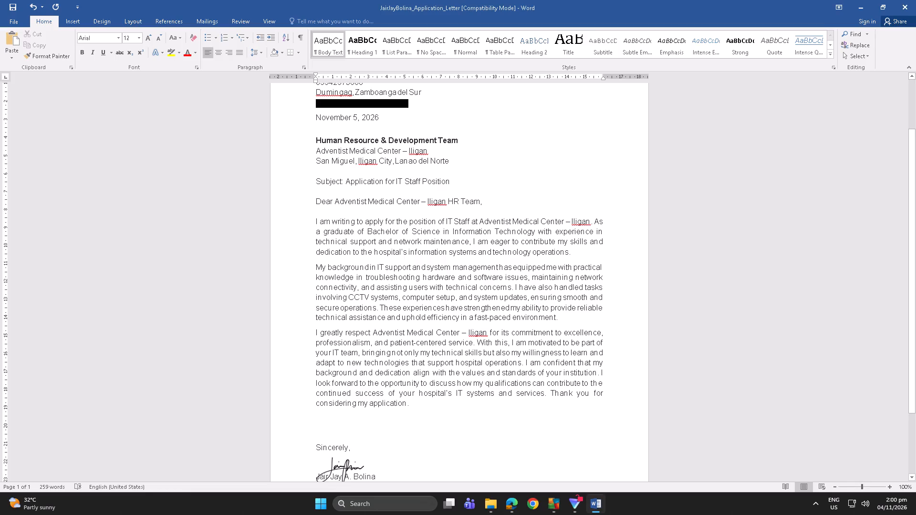
Check the IT Staff letter's custom margins in Page Setup and look over the rest of the page.
{"action": "scroll", "coordinate": [434, 216], "scroll_direction": "up", "scroll_amount": 6}
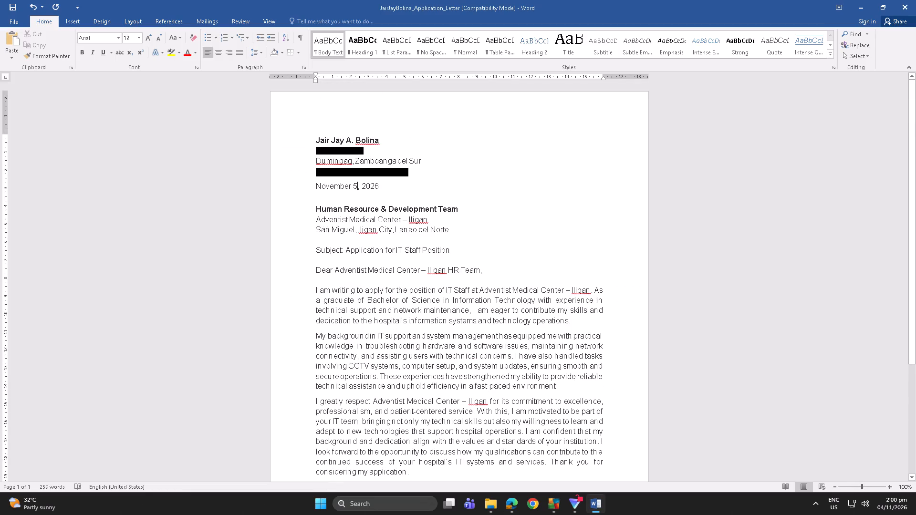
{"action": "left_click", "coordinate": [129, 22]}
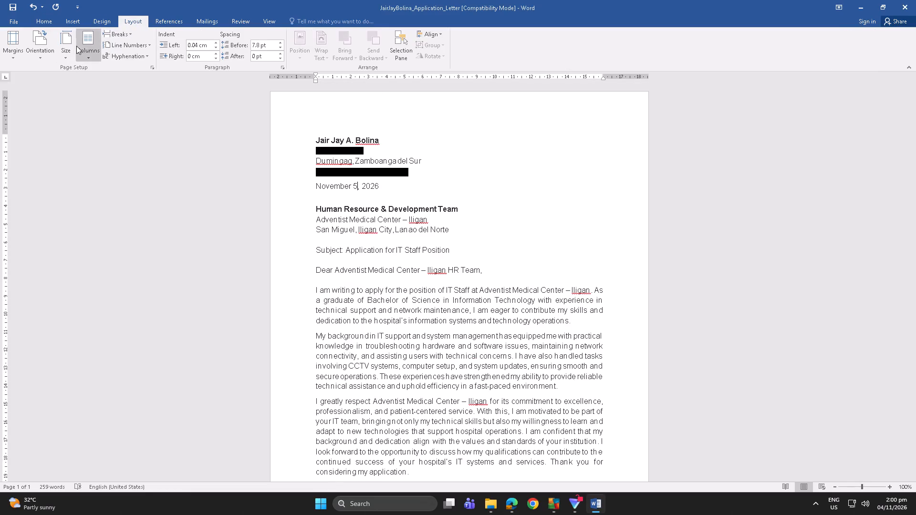
{"action": "left_click", "coordinate": [14, 50]}
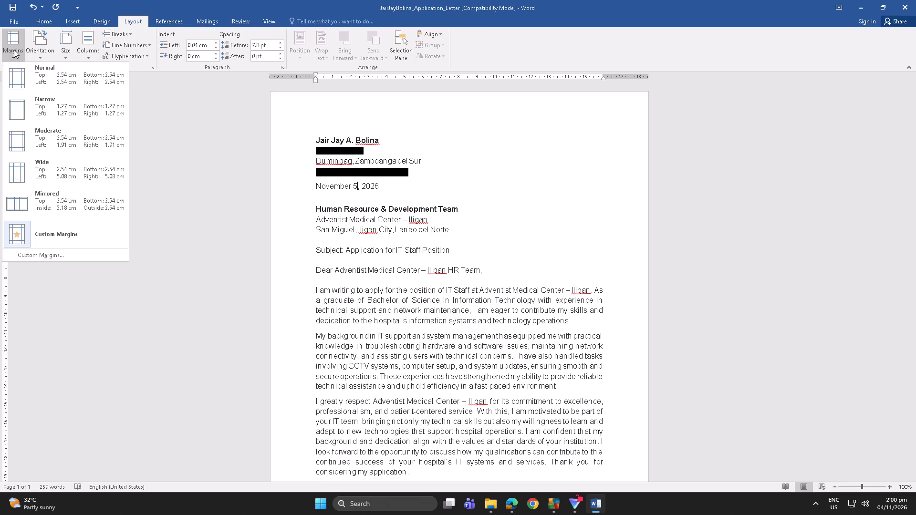
{"action": "left_click", "coordinate": [64, 247]}
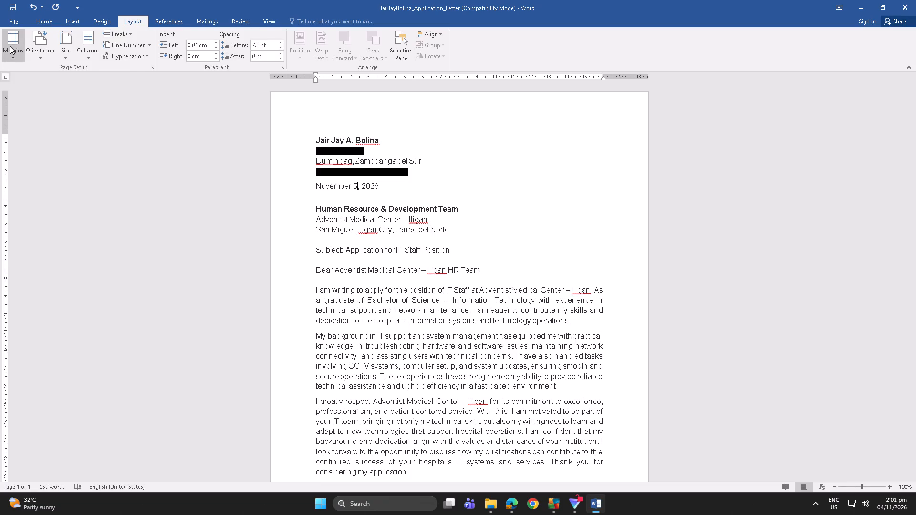
{"action": "left_click", "coordinate": [10, 46]}
{"action": "left_click", "coordinate": [50, 249]}
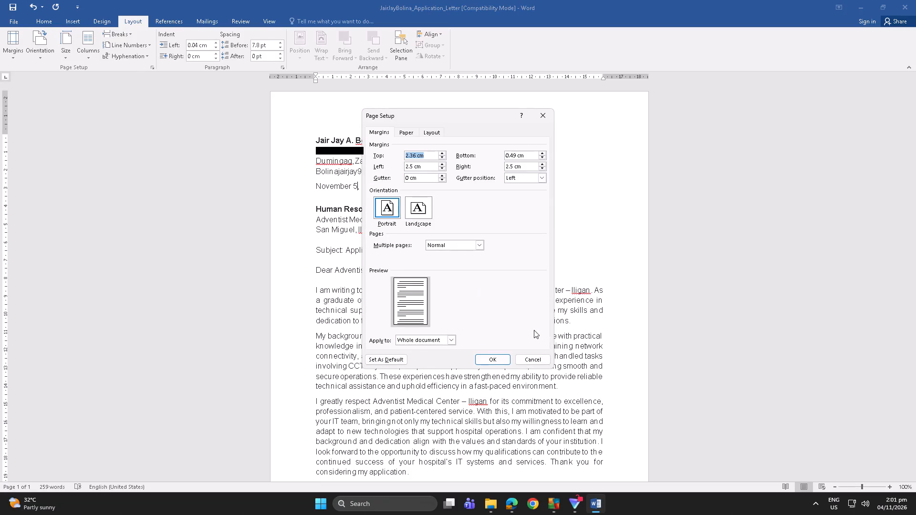
{"action": "left_click", "coordinate": [497, 356]}
{"action": "scroll", "coordinate": [562, 381], "scroll_direction": "down", "scroll_amount": 7}
Convert the IT Staff application letter from Word to PDF with iLovePDF in Edge and download the PDF.
{"action": "left_click", "coordinate": [510, 504]}
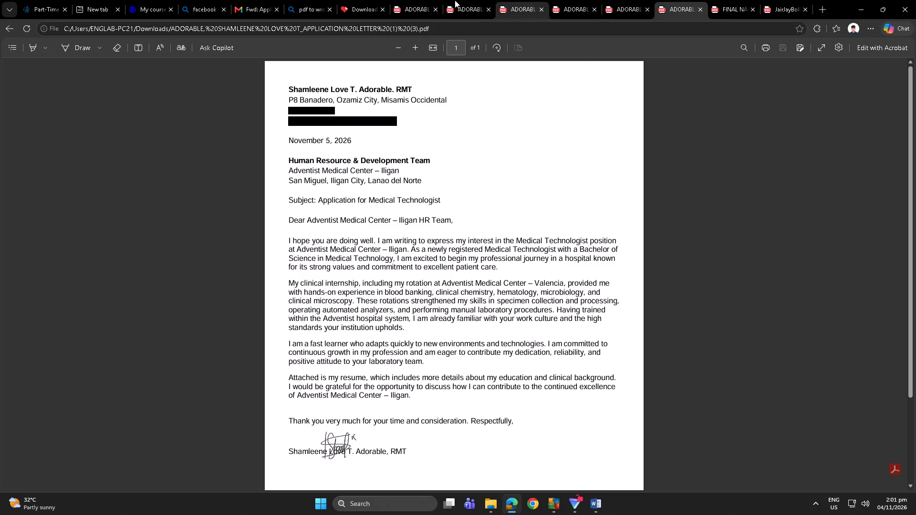
{"action": "left_click", "coordinate": [365, 0]}
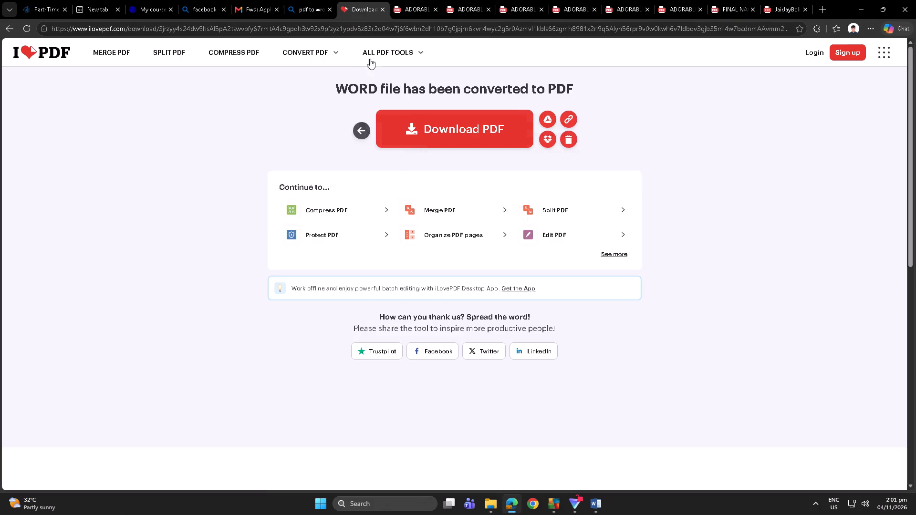
{"action": "left_click", "coordinate": [266, 131]}
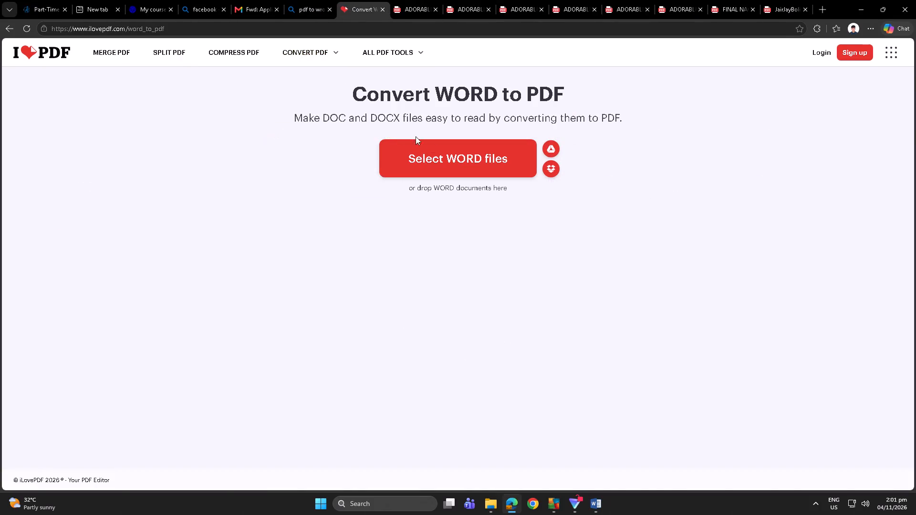
{"action": "left_click", "coordinate": [435, 146]}
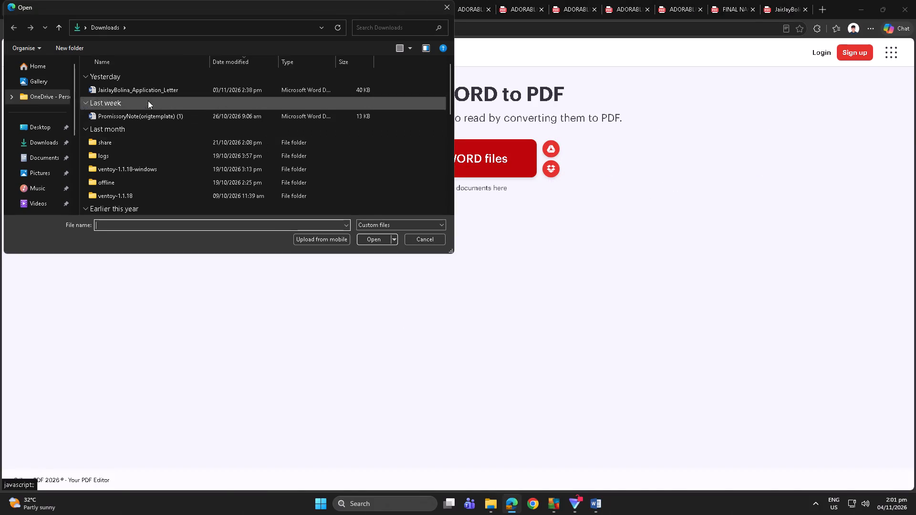
{"action": "double_click", "coordinate": [149, 89]}
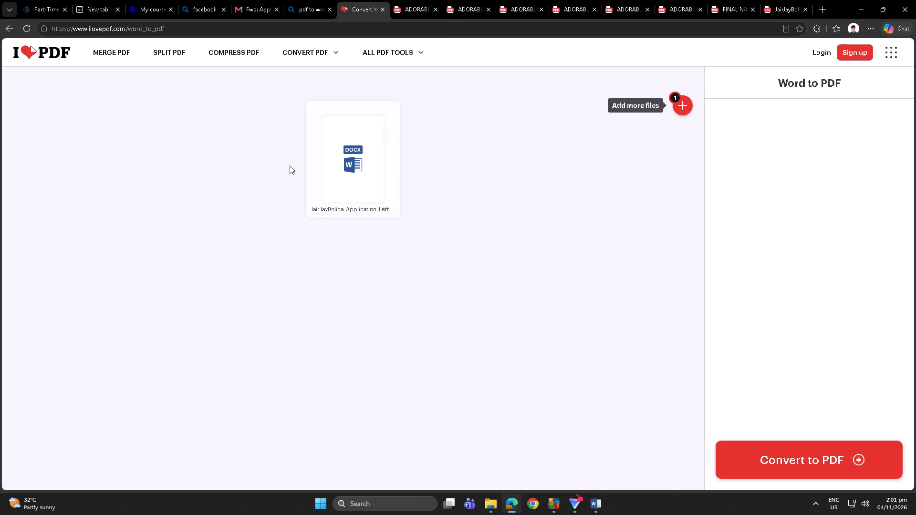
{"action": "left_click", "coordinate": [809, 478]}
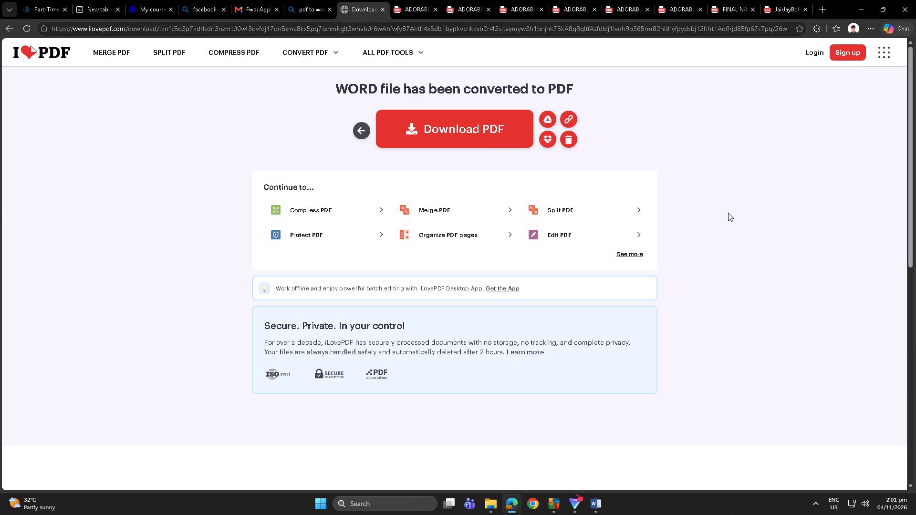
{"action": "left_click", "coordinate": [487, 129]}
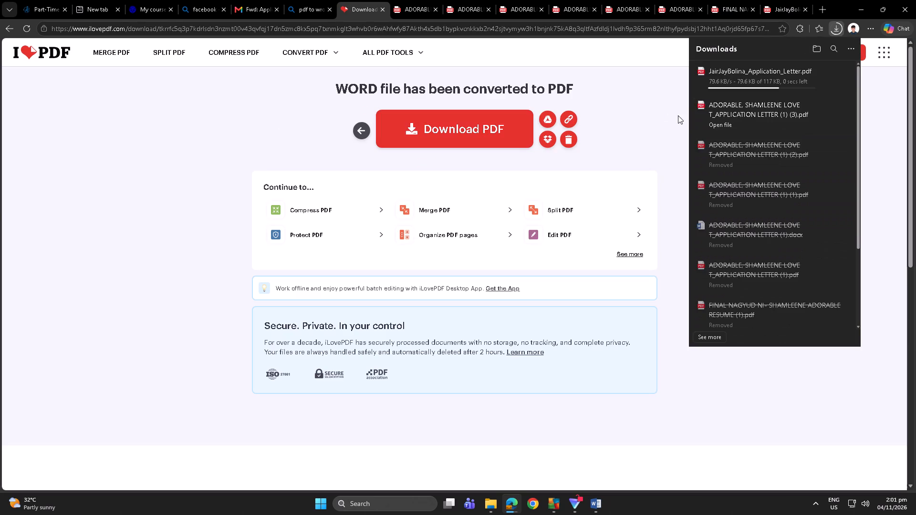
Show the Downloads folder, refresh its listing, and open the Medical Technologist letter PDF ending in (3).
{"action": "left_click", "coordinate": [820, 78]}
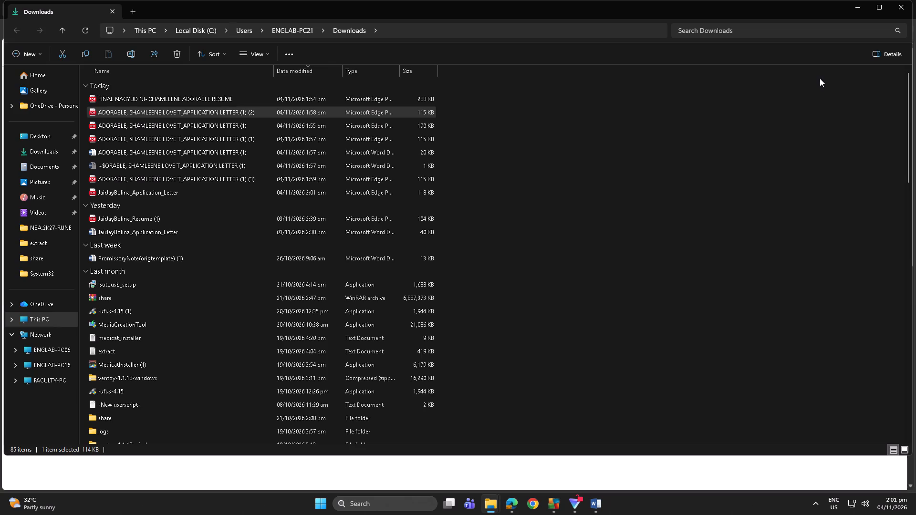
{"action": "left_click", "coordinate": [643, 152]}
{"action": "key", "text": "F5"}
{"action": "key", "text": "F5"}
{"action": "key", "text": "F5"}
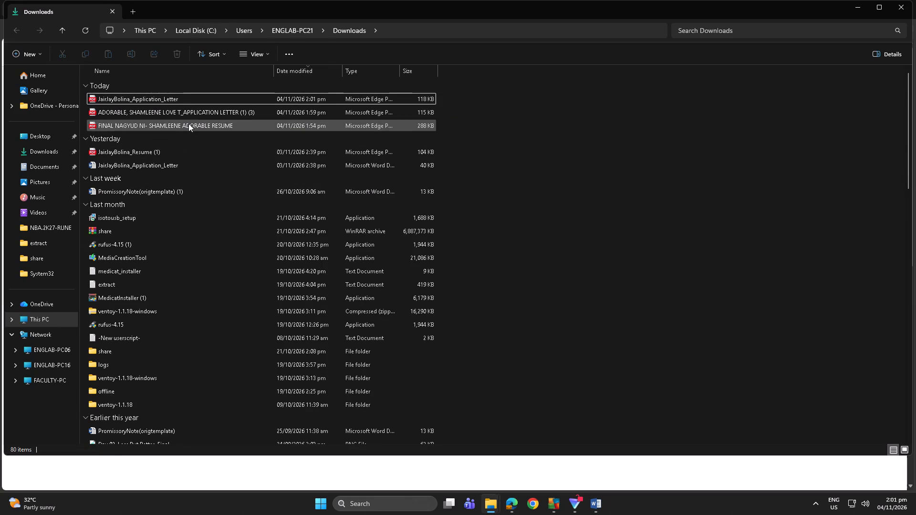
{"action": "left_click", "coordinate": [180, 114]}
{"action": "double_click", "coordinate": [180, 114]}
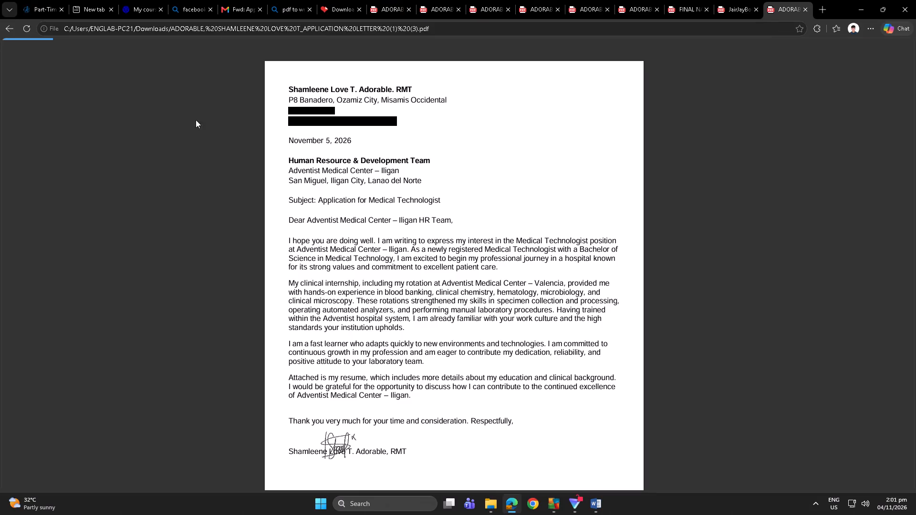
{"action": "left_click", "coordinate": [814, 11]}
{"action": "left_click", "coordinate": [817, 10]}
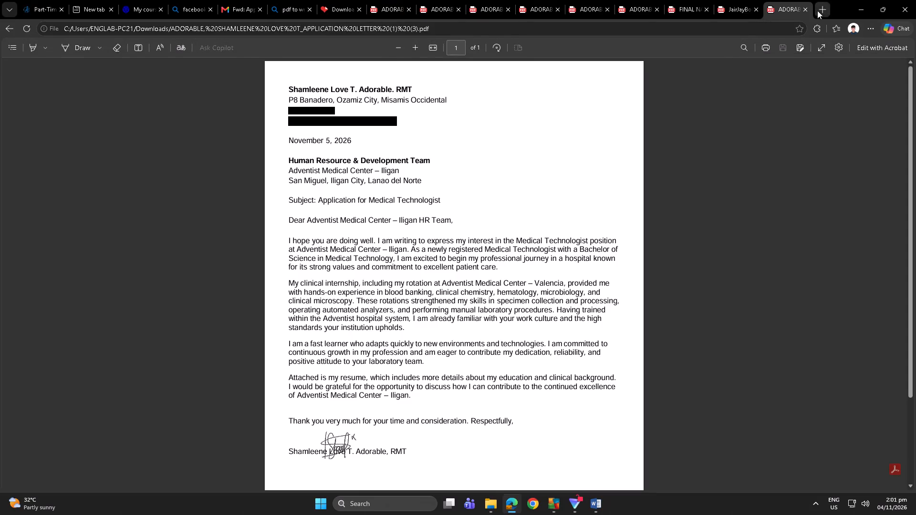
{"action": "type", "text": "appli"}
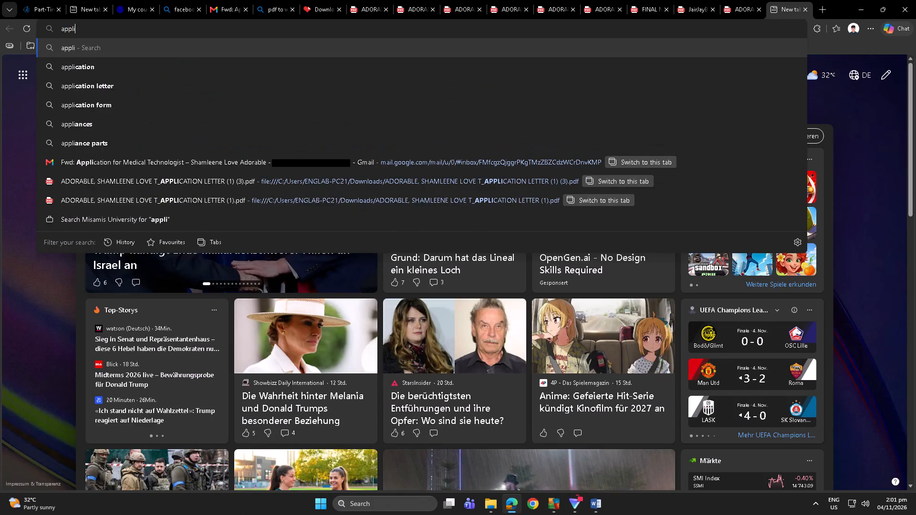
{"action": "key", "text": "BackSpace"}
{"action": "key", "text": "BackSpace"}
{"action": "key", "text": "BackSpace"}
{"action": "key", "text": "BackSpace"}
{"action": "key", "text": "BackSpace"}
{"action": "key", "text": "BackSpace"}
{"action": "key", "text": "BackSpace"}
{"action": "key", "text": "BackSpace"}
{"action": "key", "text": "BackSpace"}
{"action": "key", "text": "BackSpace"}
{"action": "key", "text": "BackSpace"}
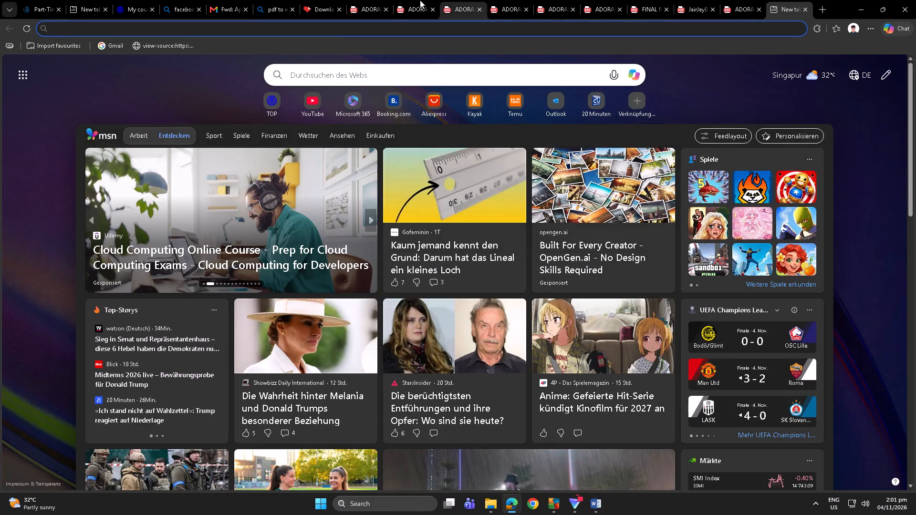
Convert the Medical Technologist letter PDF ending in (3) to a Word document with iLovePDF and download it.
{"action": "left_click", "coordinate": [337, 0]}
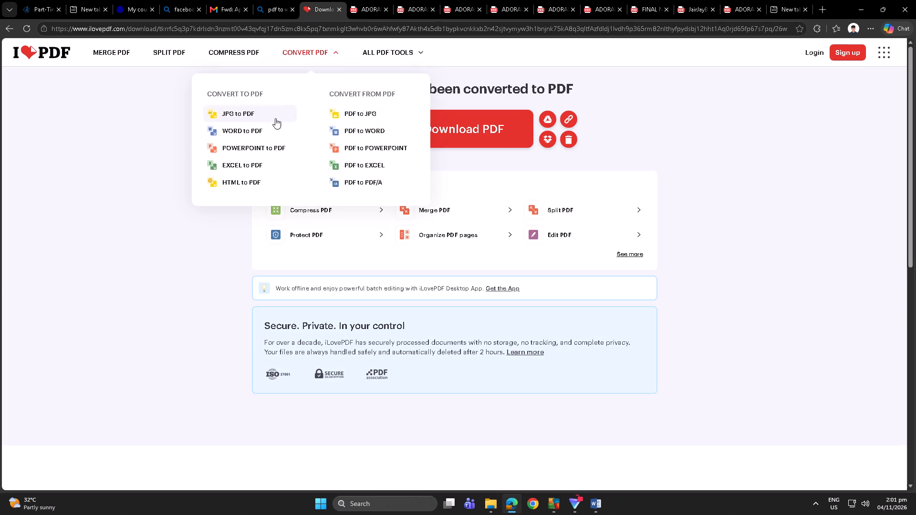
{"action": "left_click", "coordinate": [379, 131]}
{"action": "left_click", "coordinate": [448, 170]}
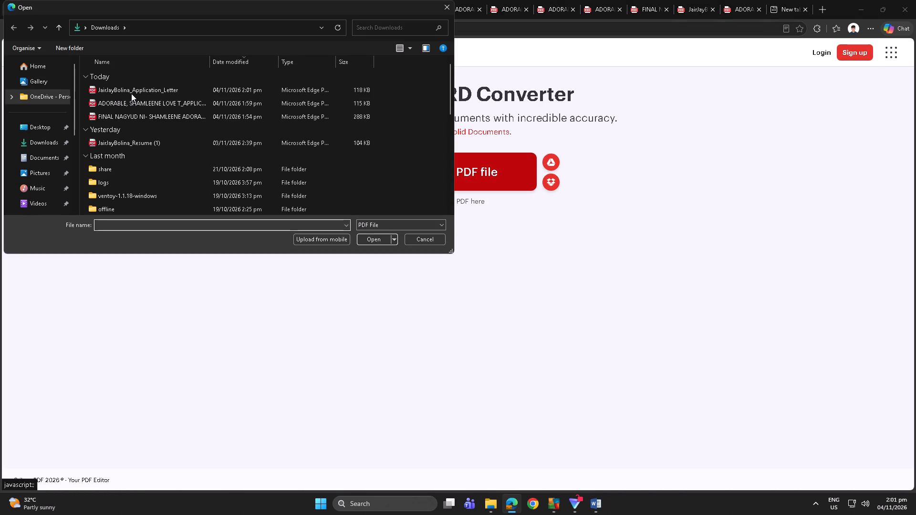
{"action": "double_click", "coordinate": [141, 103]}
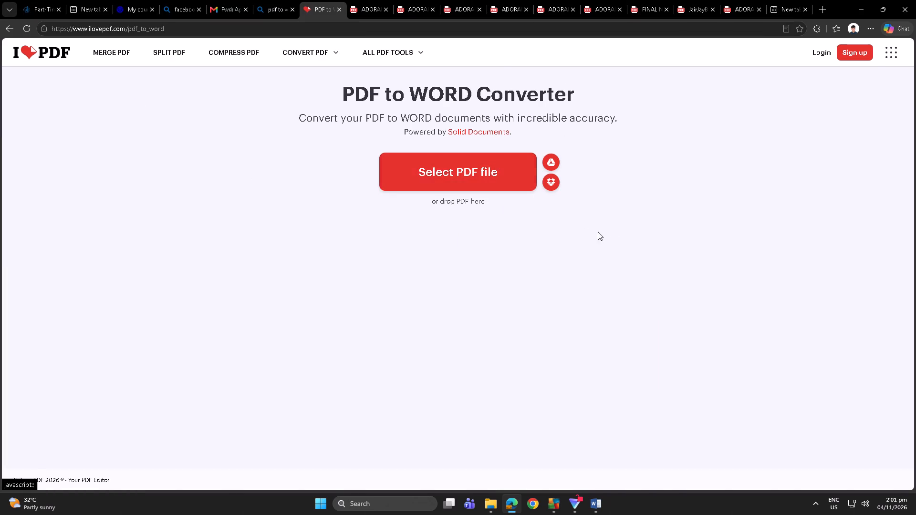
{"action": "left_click", "coordinate": [805, 465]}
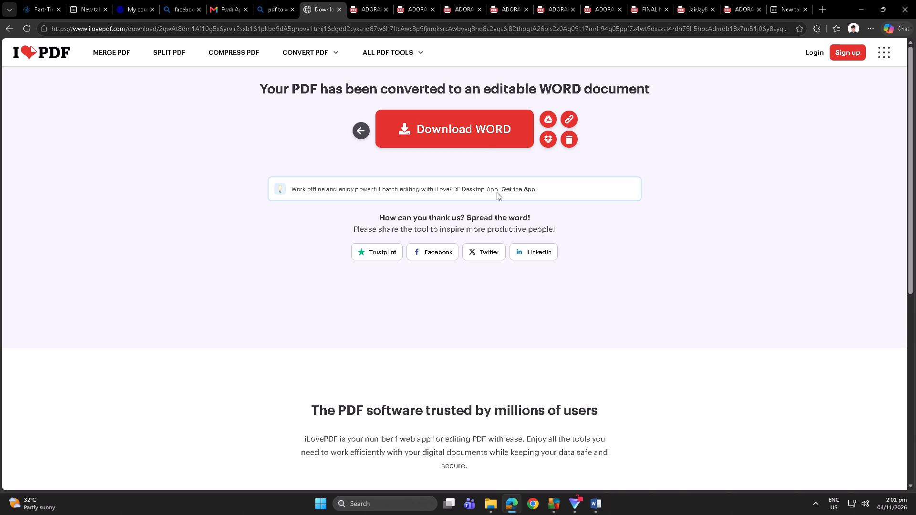
{"action": "left_click", "coordinate": [471, 136]}
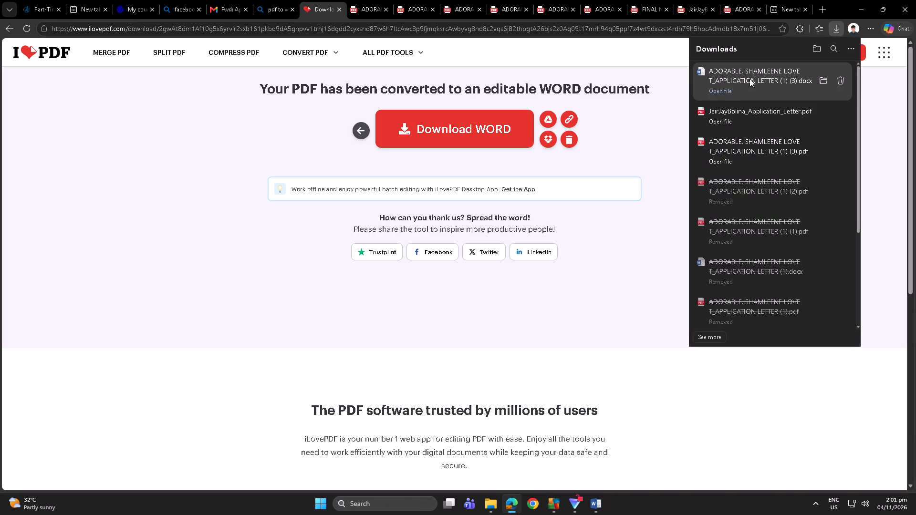
Open the downloaded Medical Technologist letter in Word and enable editing.
{"action": "left_click", "coordinate": [719, 91]}
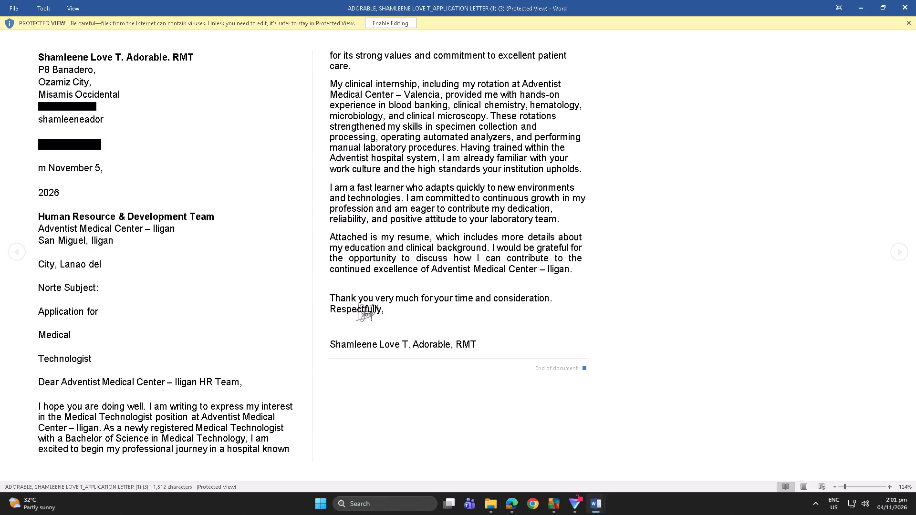
{"action": "left_click", "coordinate": [391, 25]}
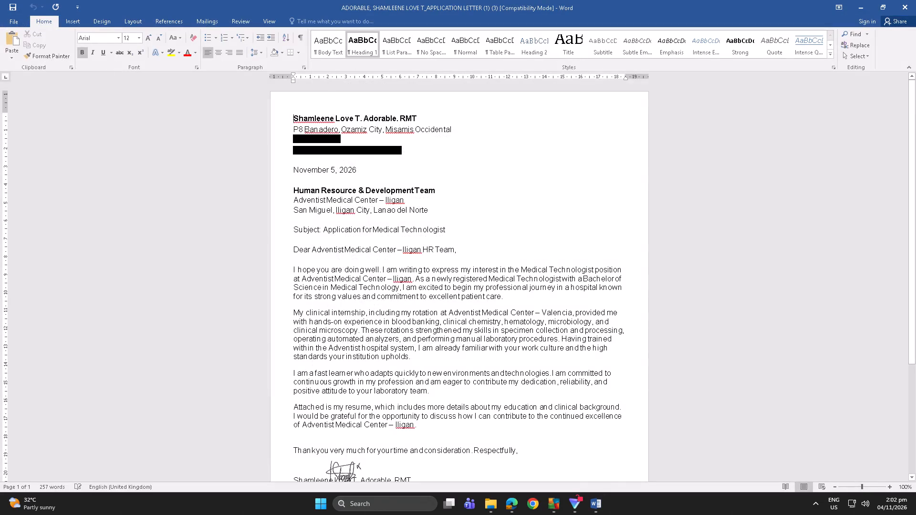
Open the custom margins of the Medical Technologist letter in Page Setup to examine its margin values.
{"action": "left_click", "coordinate": [105, 22]}
{"action": "left_click", "coordinate": [140, 24]}
{"action": "left_click", "coordinate": [152, 24]}
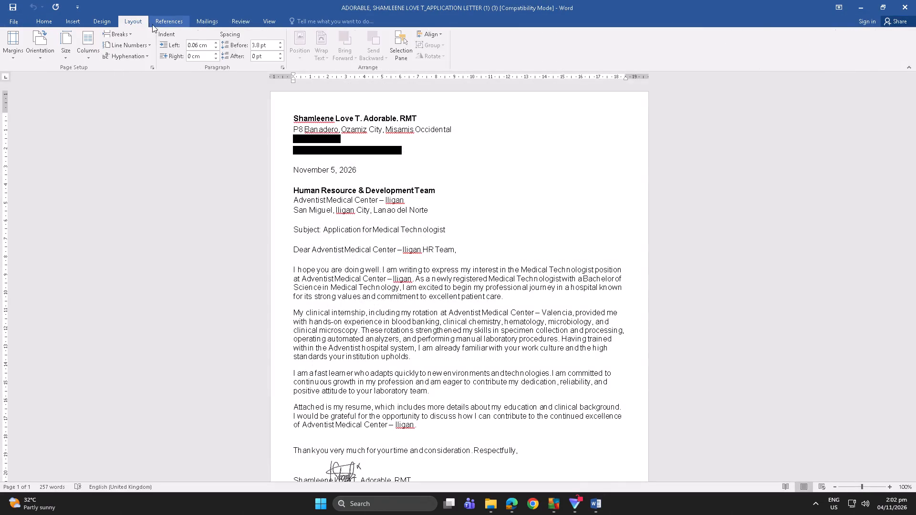
{"action": "left_click", "coordinate": [135, 21]}
{"action": "left_click", "coordinate": [8, 55]}
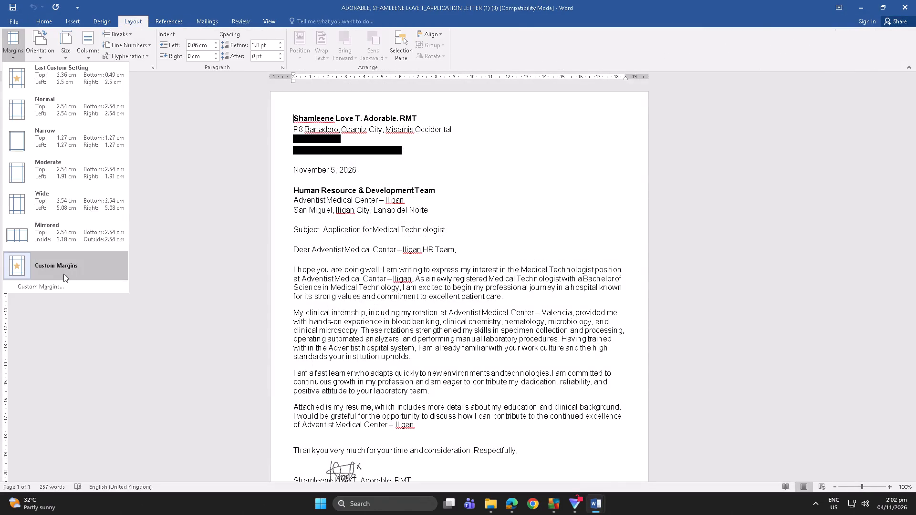
{"action": "left_click", "coordinate": [61, 268]}
{"action": "left_click", "coordinate": [18, 57]}
{"action": "left_click", "coordinate": [82, 290]}
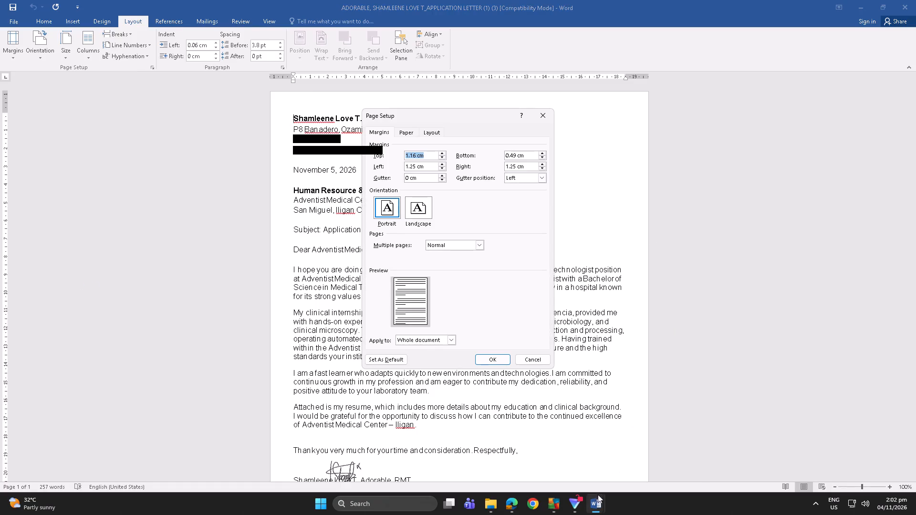
Cancel Page Setup, switch to the IT Staff letter in Word, and open its custom margins in Page Setup.
{"action": "left_click", "coordinate": [540, 467]}
{"action": "left_click", "coordinate": [599, 507]}
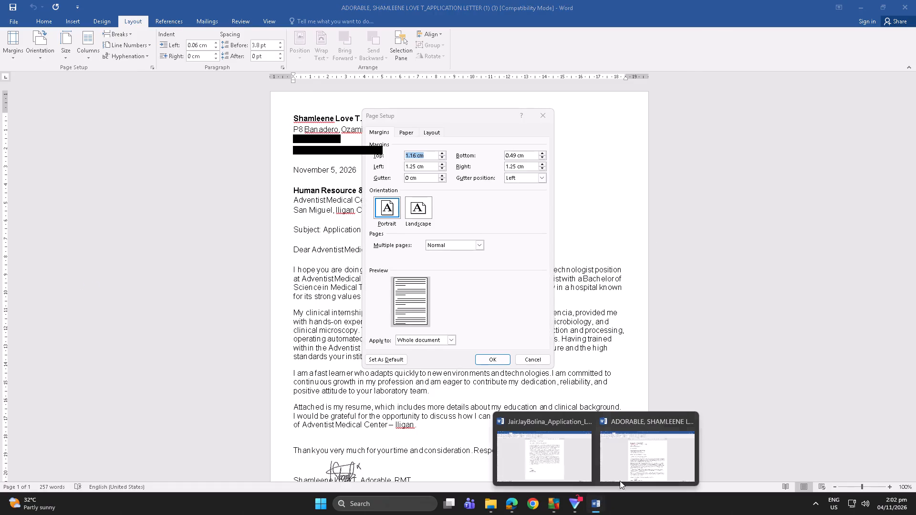
{"action": "left_click", "coordinate": [636, 455]}
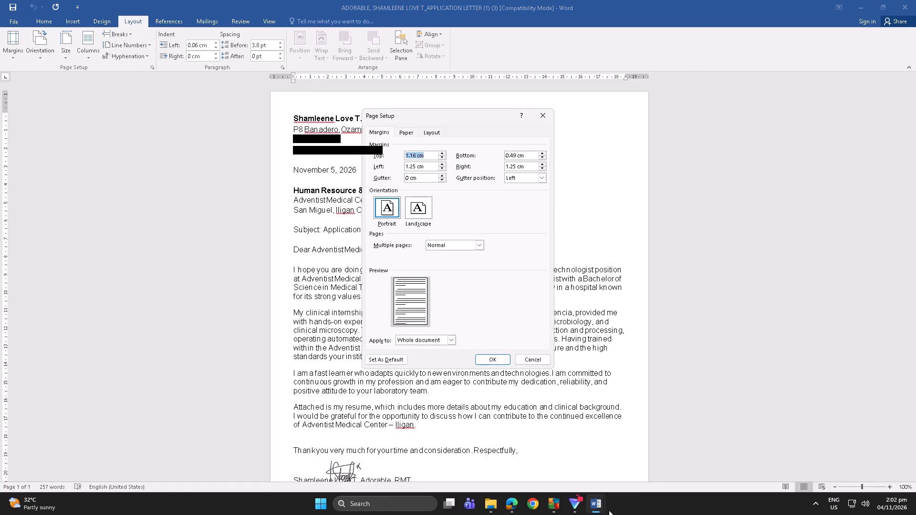
{"action": "left_click", "coordinate": [598, 505]}
{"action": "left_click", "coordinate": [535, 468]}
{"action": "left_click", "coordinate": [541, 364]}
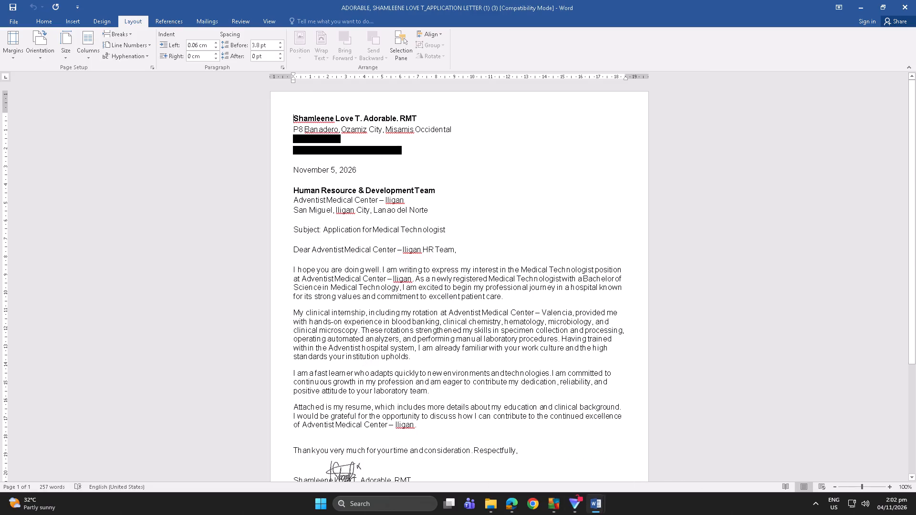
{"action": "left_click", "coordinate": [598, 499]}
{"action": "left_click", "coordinate": [536, 438]}
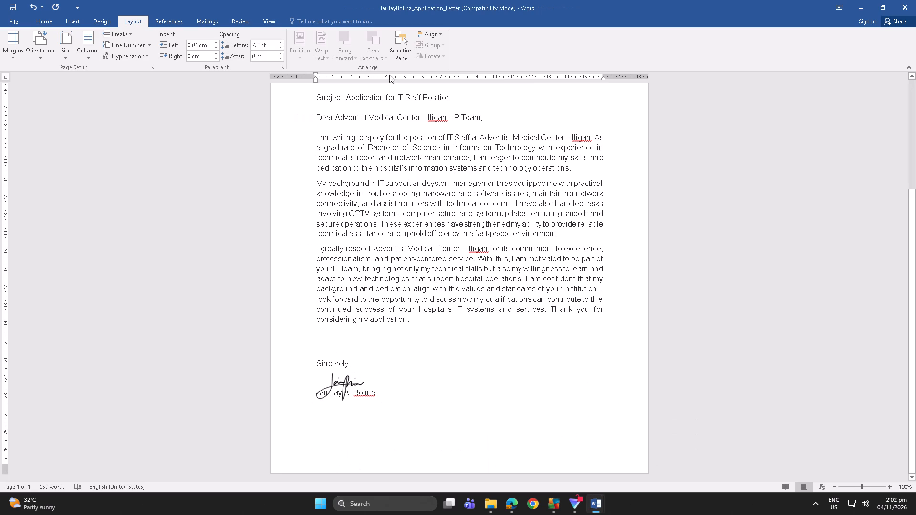
{"action": "left_click", "coordinate": [13, 53]}
{"action": "left_click", "coordinate": [70, 259]}
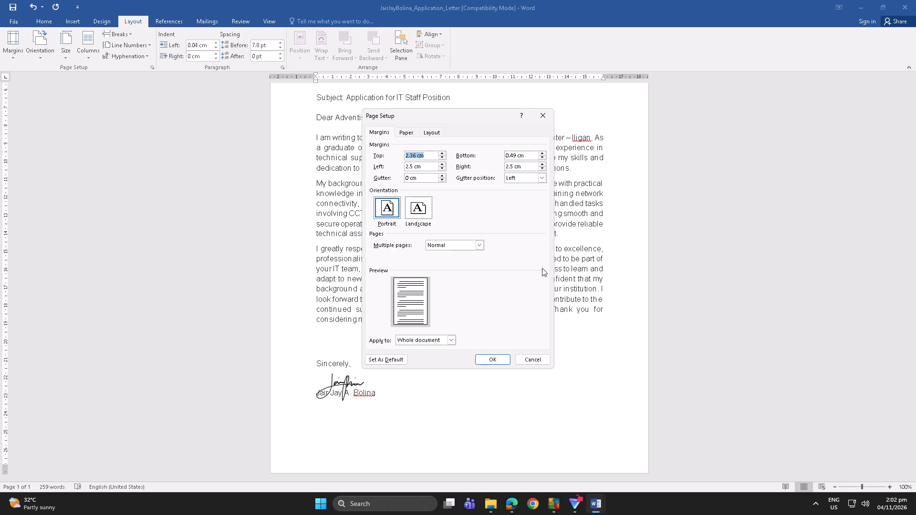
Open Notepad with a new blank file and place its window below the IT Staff letter's margin values.
{"action": "key", "text": "c"}
{"action": "key", "text": "BackSpace"}
{"action": "type", "text": "note"}
{"action": "key", "text": "Return"}
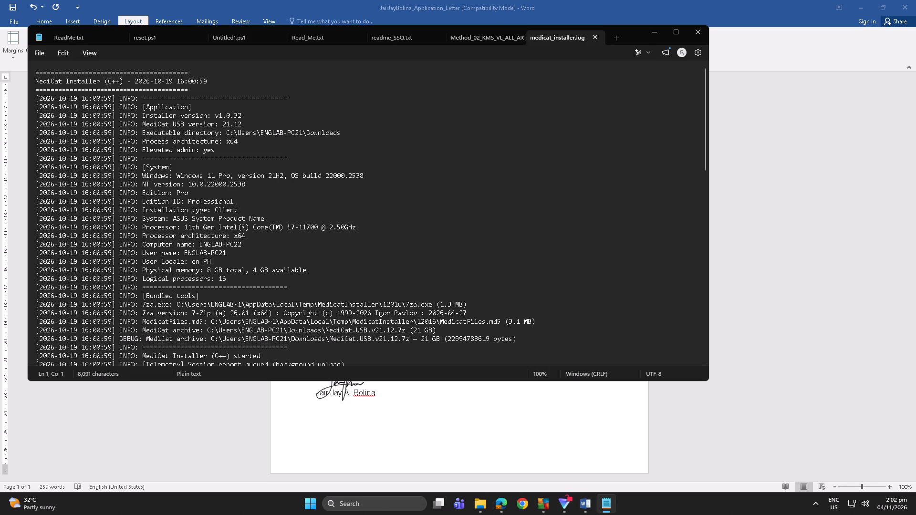
{"action": "key", "text": "ctrl+n"}
{"action": "left_click_drag", "start_coordinate": [633, 34], "coordinate": [669, 278]}
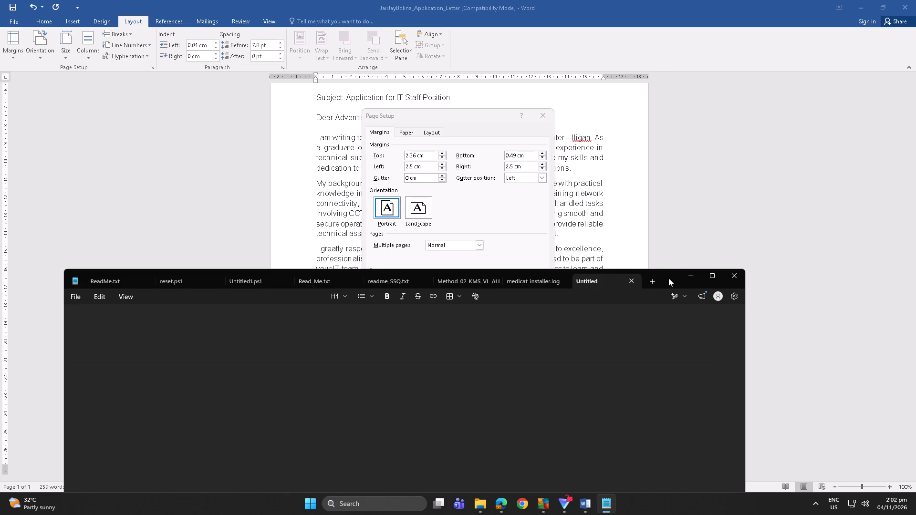
{"action": "left_click_drag", "start_coordinate": [668, 278], "coordinate": [667, 311]}
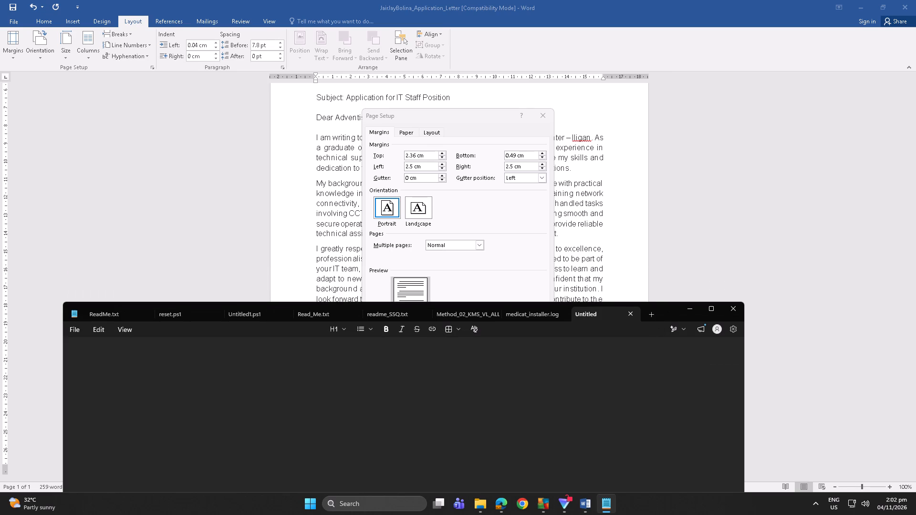
Note the IT Staff letter's top margin as 2.36cm, left as 2.5 and gutter as 0 on separate lines in Notepad.
{"action": "type", "text": "top: 2"}
{"action": "type", "text": ".35"}
{"action": "key", "text": "BackSpace"}
{"action": "type", "text": "6cm"}
{"action": "key", "text": "Return"}
{"action": "type", "text": "keft"}
{"action": "key", "text": "BackSpace"}
{"action": "key", "text": "BackSpace"}
{"action": "key", "text": "BackSpace"}
{"action": "key", "text": "BackSpace"}
{"action": "type", "text": "left:"}
{"action": "key", "text": "space"}
{"action": "type", "text": "2.5"}
{"action": "key", "text": "Return"}
{"action": "type", "text": "gutter 0"}
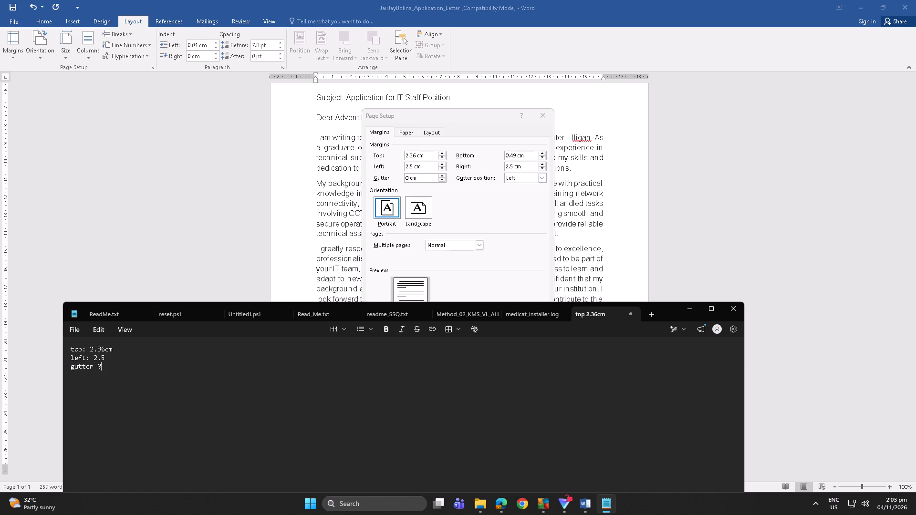
Add the bottom margin as 0.49cm and the right margin as 2.5 on new lines of the Notepad list.
{"action": "key", "text": "Return"}
{"action": "type", "text": "botton"}
{"action": "key", "text": "BackSpace"}
{"action": "key", "text": "comma"}
{"action": "key", "text": "BackSpace"}
{"action": "type", "text": "m:"}
{"action": "key", "text": "space"}
{"action": "type", "text": "0.496"}
{"action": "key", "text": "BackSpace"}
{"action": "type", "text": "cn"}
{"action": "key", "text": "Return"}
{"action": "key", "text": "BackSpace"}
{"action": "key", "text": "BackSpace"}
{"action": "key", "text": "comma"}
{"action": "key", "text": "BackSpace"}
{"action": "key", "text": "m"}
{"action": "key", "text": "Return"}
{"action": "type", "text": "right"}
{"action": "key", "text": "space"}
{"action": "type", "text": "2.5"}
Cancel Page Setup in the IT Staff letter, then close the document and save its changes.
{"action": "left_click", "coordinate": [511, 224]}
{"action": "left_click", "coordinate": [528, 357]}
{"action": "left_click", "coordinate": [915, 0]}
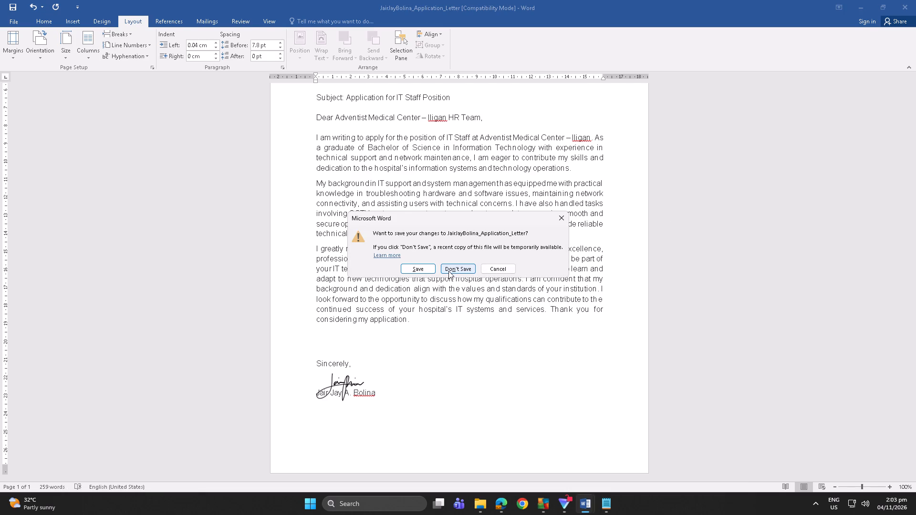
{"action": "left_click", "coordinate": [415, 272]}
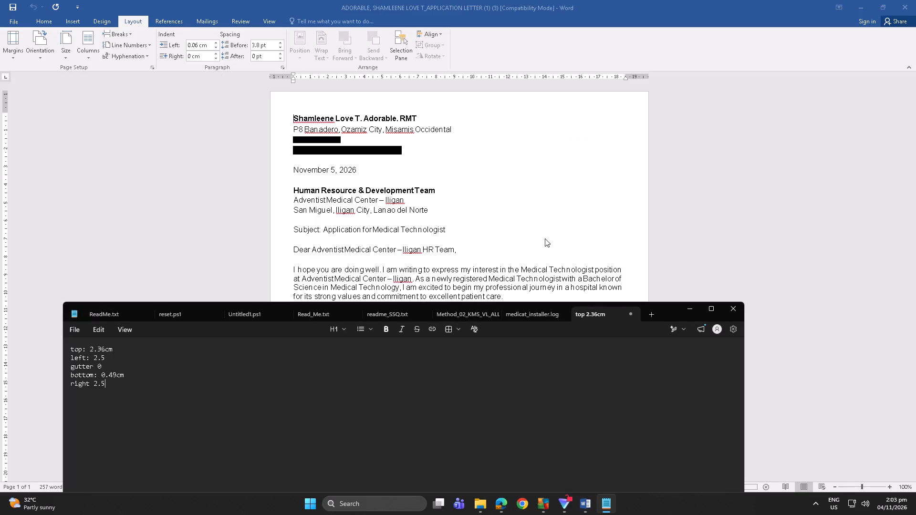
Open the IT Staff application letter PDF from the Downloads folder and examine its date, layout and signature block.
{"action": "scroll", "coordinate": [545, 238], "scroll_direction": "up", "scroll_amount": 6}
{"action": "left_click", "coordinate": [482, 509]}
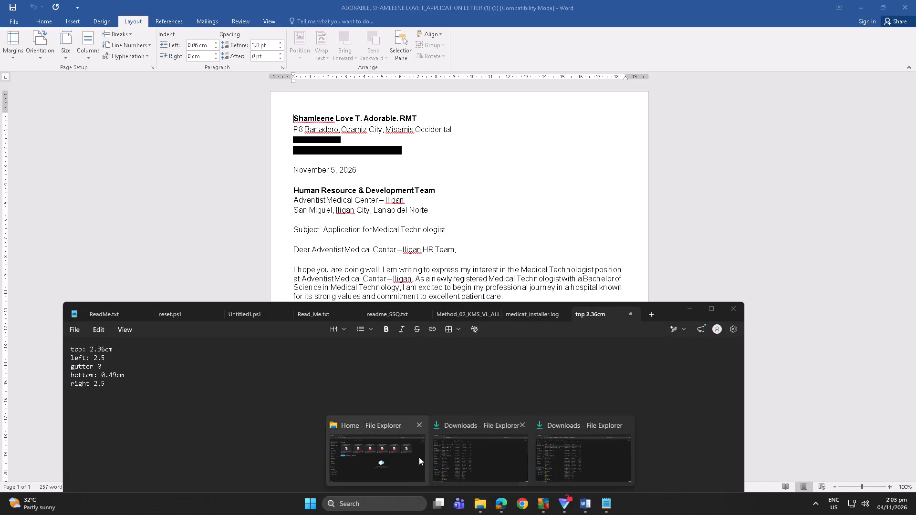
{"action": "left_click", "coordinate": [473, 448]}
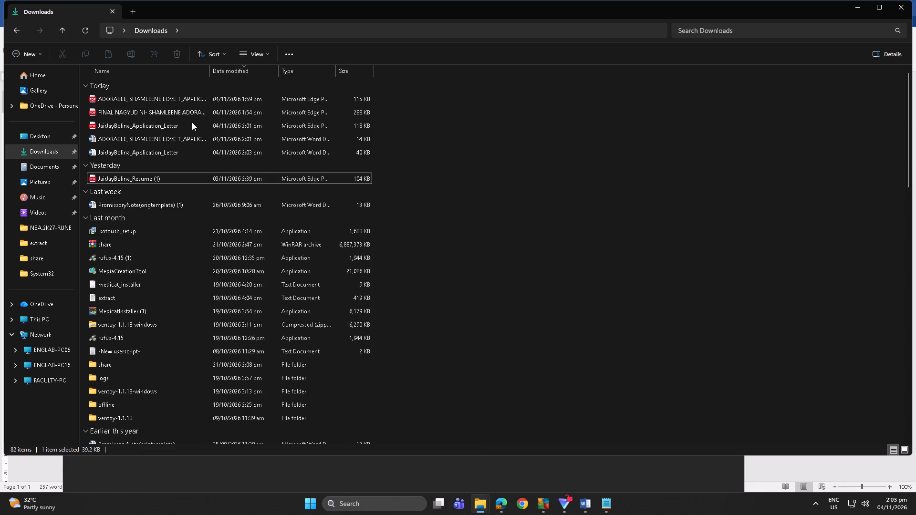
{"action": "double_click", "coordinate": [192, 122]}
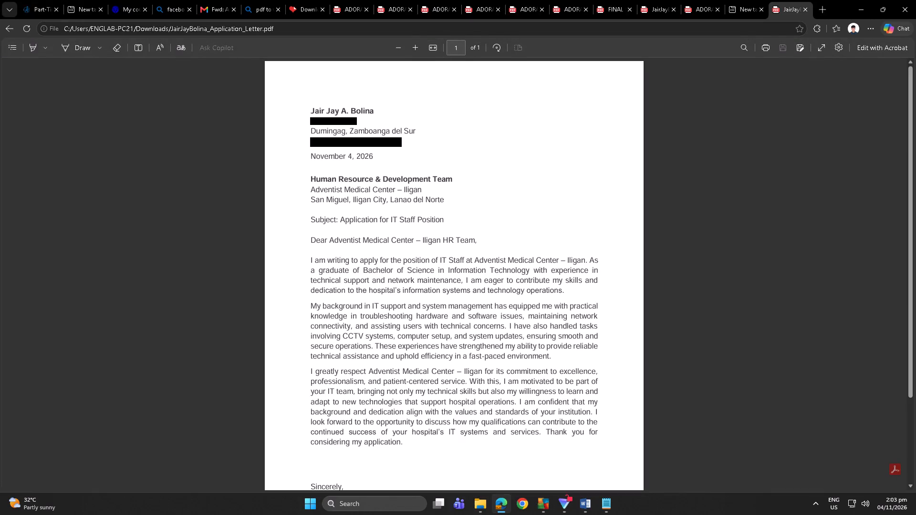
{"action": "left_click", "coordinate": [891, 514]}
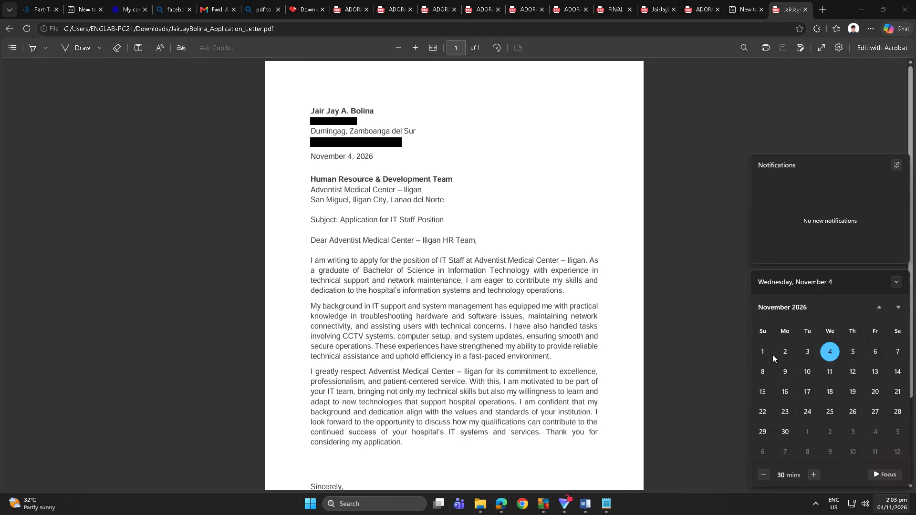
{"action": "left_click", "coordinate": [674, 195]}
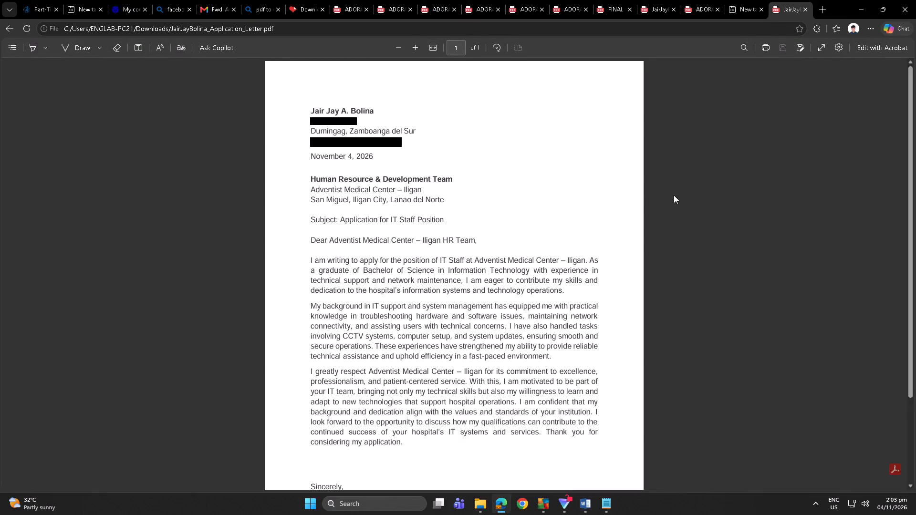
{"action": "scroll", "coordinate": [690, 282], "scroll_direction": "down", "scroll_amount": 2}
{"action": "scroll", "coordinate": [656, 333], "scroll_direction": "down", "scroll_amount": 1}
{"action": "scroll", "coordinate": [656, 339], "scroll_direction": "up", "scroll_amount": 1}
{"action": "scroll", "coordinate": [656, 339], "scroll_direction": "down", "scroll_amount": 1}
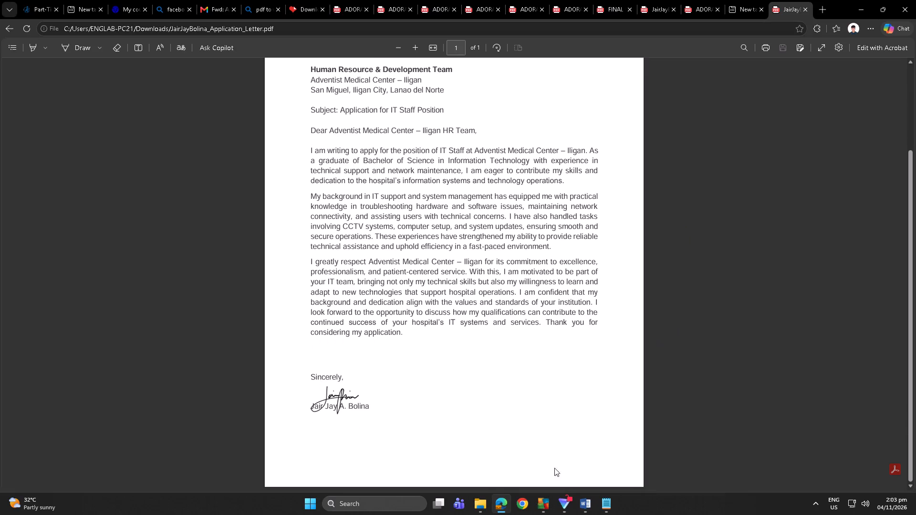
Switch to the Medical Technologist letter in Word and set its custom top margin to 2.36 cm in Page Setup.
{"action": "left_click", "coordinate": [584, 510]}
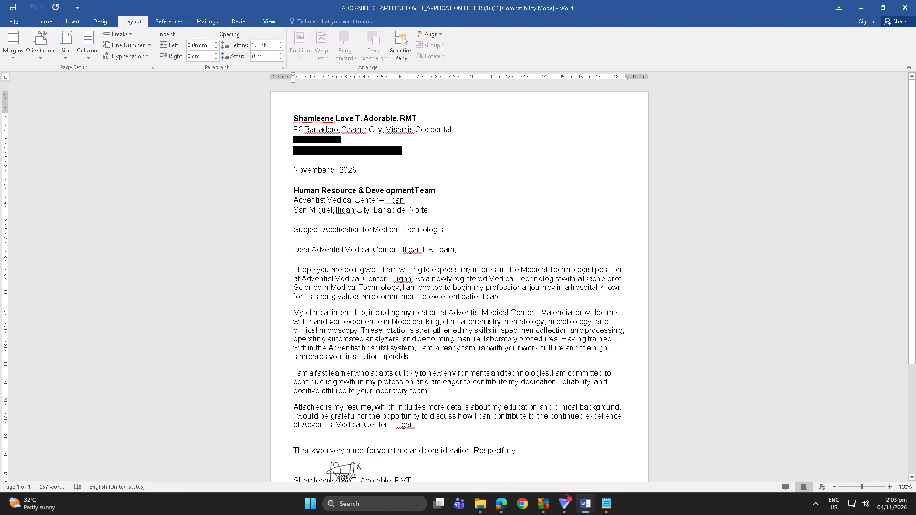
{"action": "scroll", "coordinate": [372, 256], "scroll_direction": "down", "scroll_amount": 4}
{"action": "scroll", "coordinate": [372, 257], "scroll_direction": "up", "scroll_amount": 1}
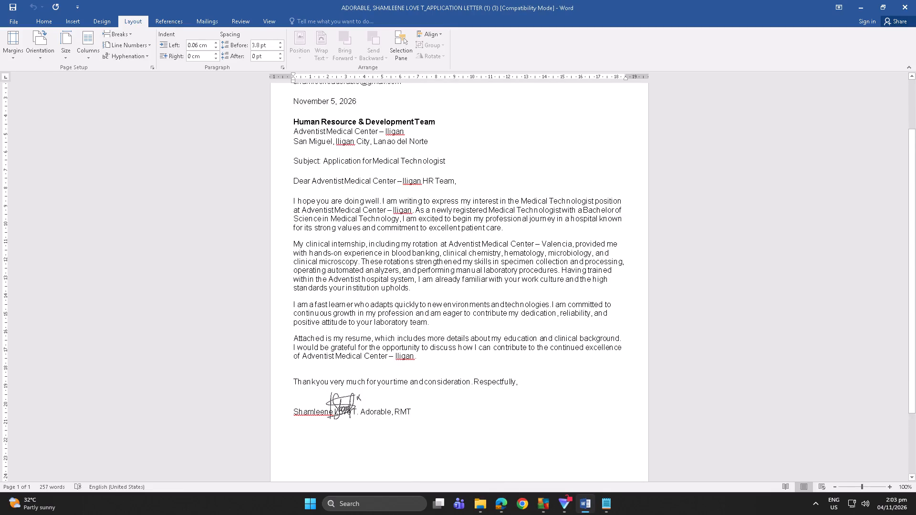
{"action": "scroll", "coordinate": [372, 257], "scroll_direction": "up", "scroll_amount": 2}
{"action": "left_click", "coordinate": [7, 51]}
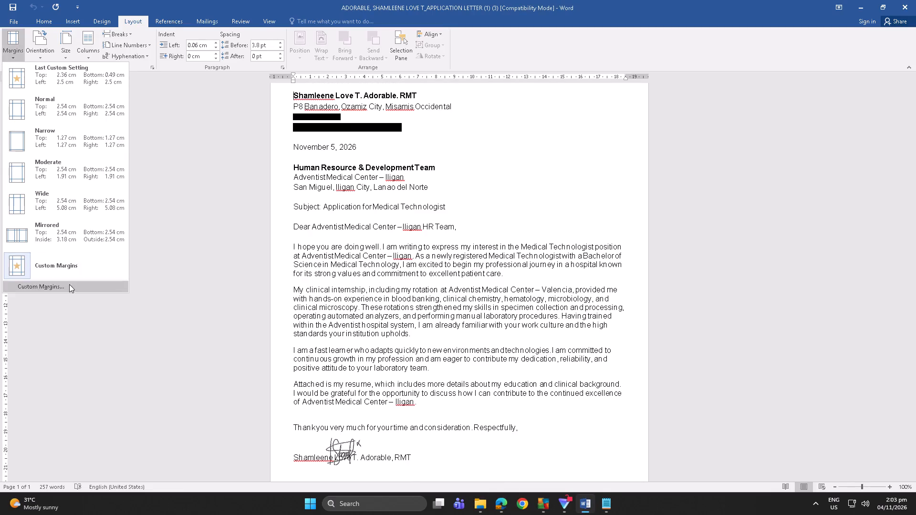
{"action": "left_click", "coordinate": [69, 284]}
{"action": "left_click", "coordinate": [606, 495]}
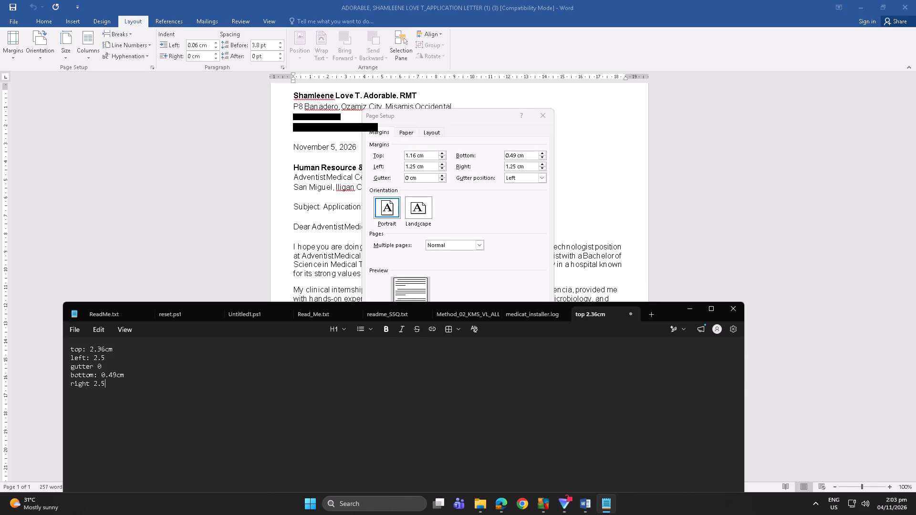
{"action": "left_click_drag", "start_coordinate": [422, 156], "coordinate": [327, 154]}
{"action": "type", "text": "2.36"}
Set the Medical Technologist letter's left and right margins to 2.5 cm, matching the Notepad values, and apply the page setup.
{"action": "left_click", "coordinate": [439, 166]}
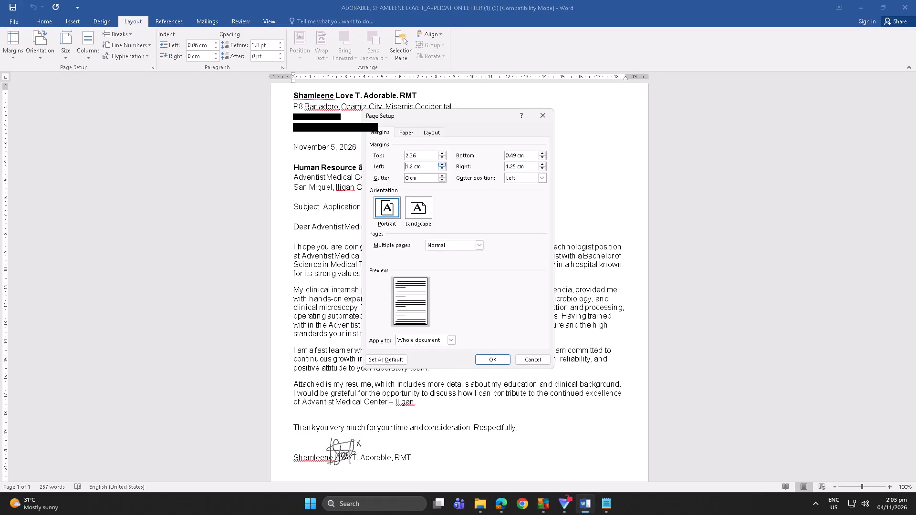
{"action": "triple_click", "coordinate": [434, 166]}
{"action": "key", "text": "alt+Tab"}
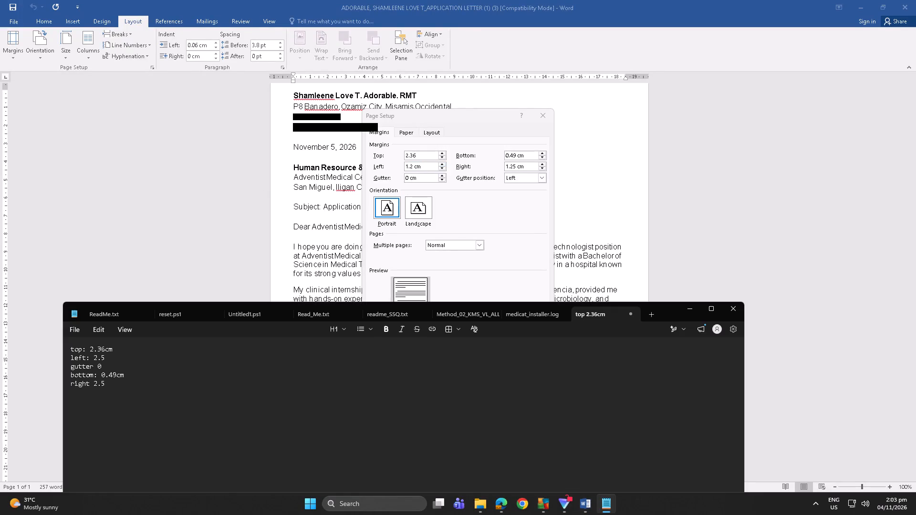
{"action": "key", "text": "alt+Tab"}
{"action": "key", "text": "alt+Tab"}
{"action": "key", "text": "alt+Tab"}
{"action": "type", "text": "2.5"}
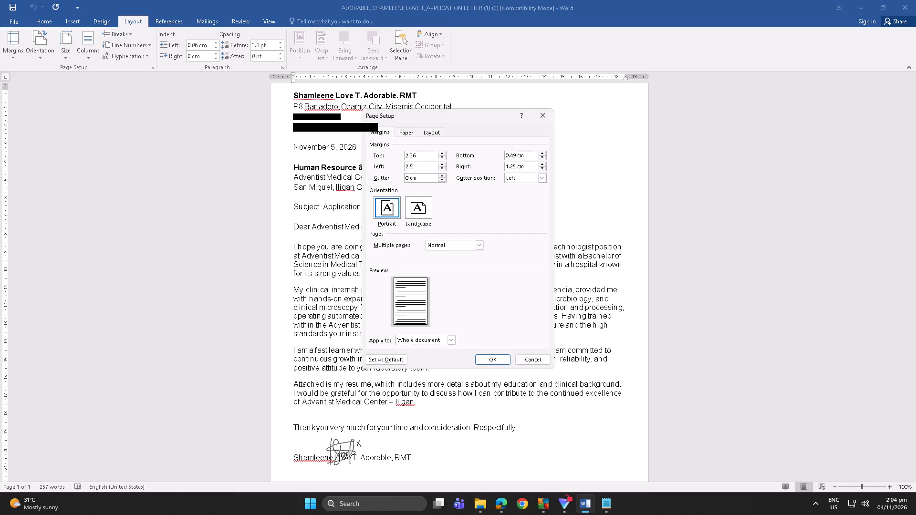
{"action": "key", "text": "alt+Tab"}
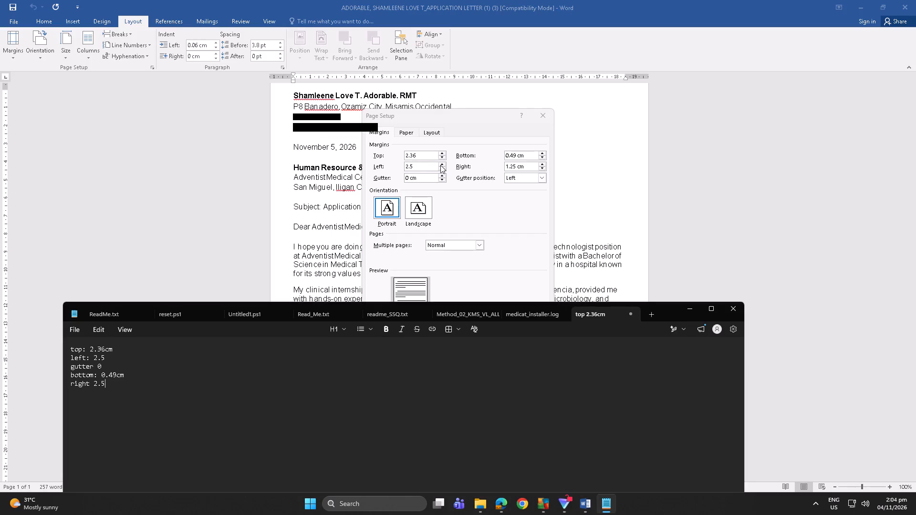
{"action": "triple_click", "coordinate": [528, 167]}
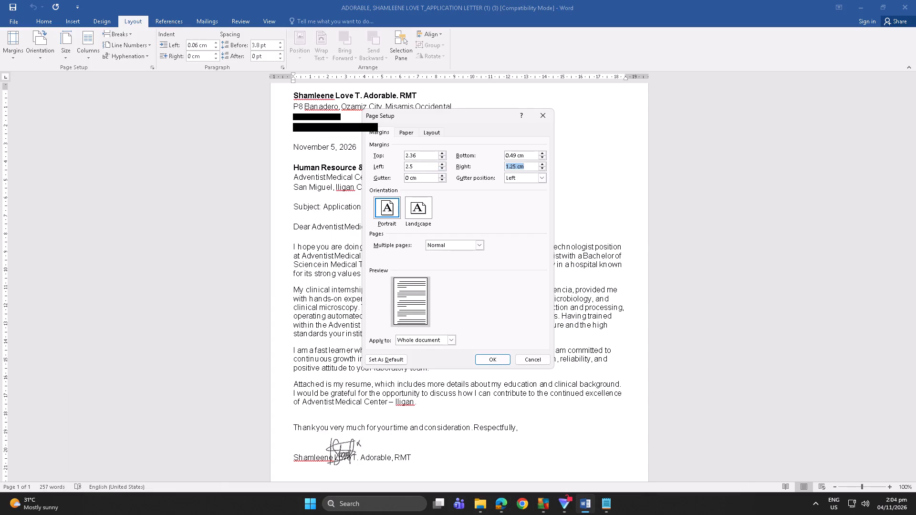
{"action": "type", "text": "2.5"}
{"action": "key", "text": "Return"}
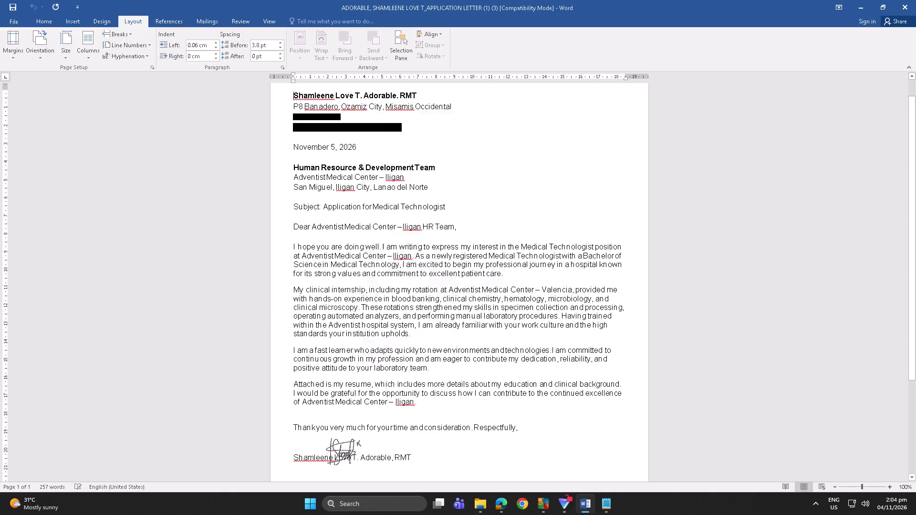
Move the closing word "Respectfully," onto its own line below the thank-you sentence in the Medical Technologist letter.
{"action": "scroll", "coordinate": [575, 275], "scroll_direction": "down", "scroll_amount": 2}
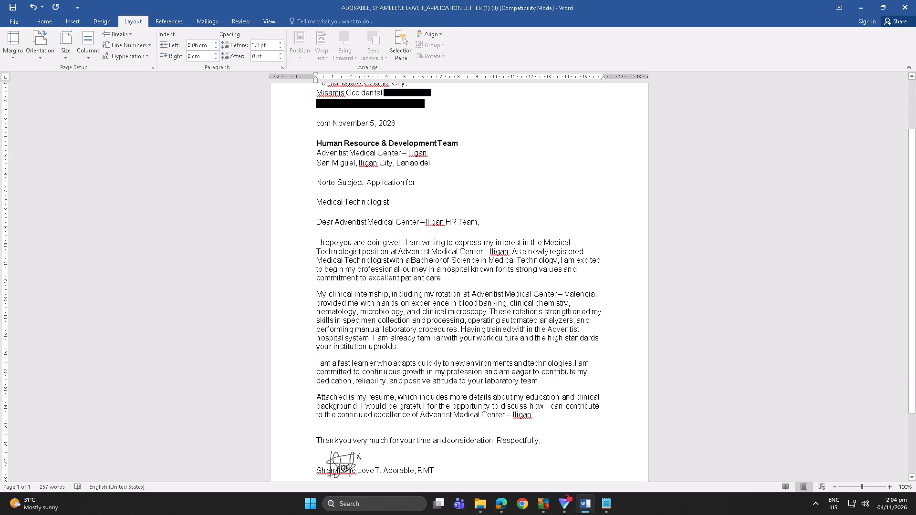
{"action": "scroll", "coordinate": [594, 278], "scroll_direction": "down", "scroll_amount": 4}
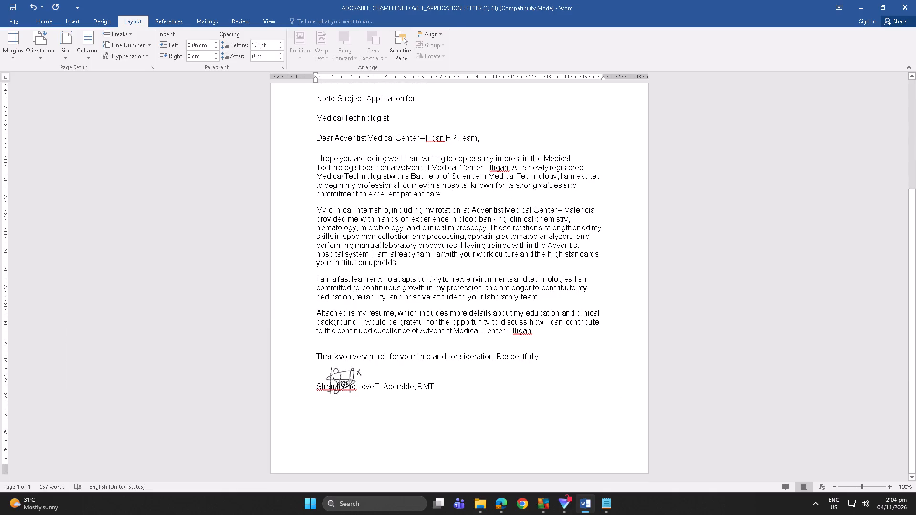
{"action": "scroll", "coordinate": [594, 278], "scroll_direction": "down", "scroll_amount": 1}
{"action": "left_click", "coordinate": [497, 357]}
{"action": "key", "text": "Return"}
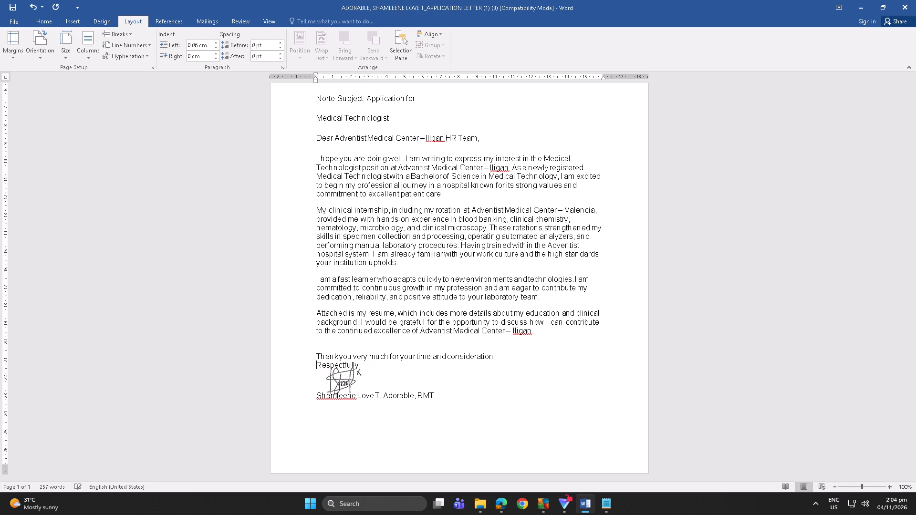
Add three blank lines between the thank-you sentence and "Respectfully," in the Medical Technologist letter.
{"action": "key", "text": "Return"}
{"action": "key", "text": "Return"}
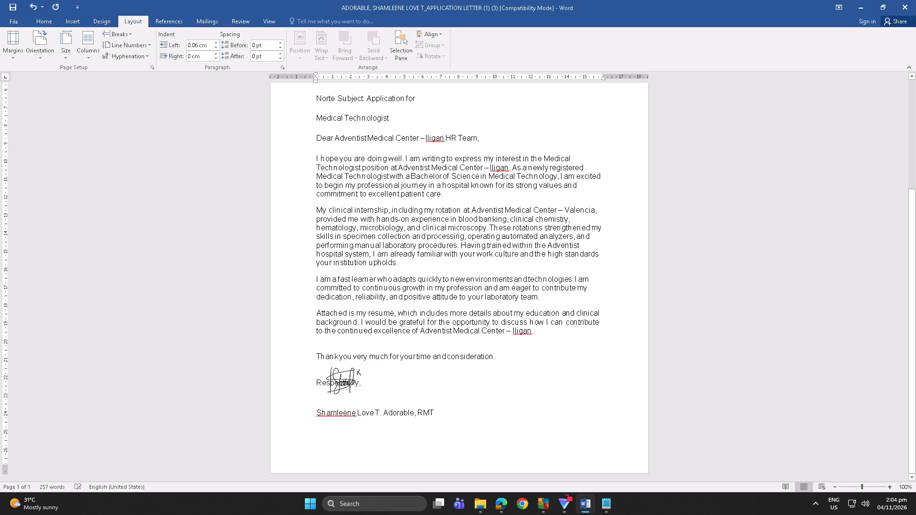
{"action": "key", "text": "Return"}
Delete the handwritten signature image near the printed name under "Respectfully," in the Medical Technologist letter.
{"action": "left_click_drag", "start_coordinate": [351, 376], "coordinate": [376, 428]}
{"action": "left_click", "coordinate": [651, 406]}
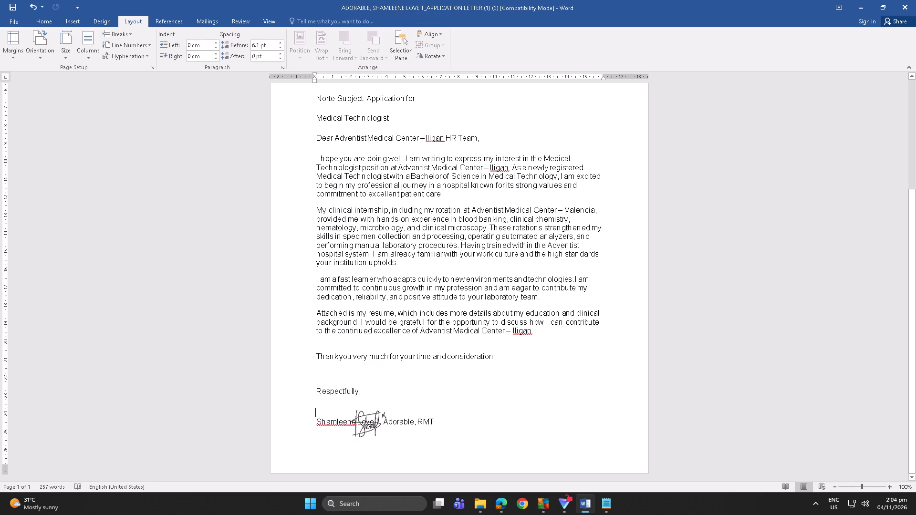
{"action": "left_click", "coordinate": [369, 415]}
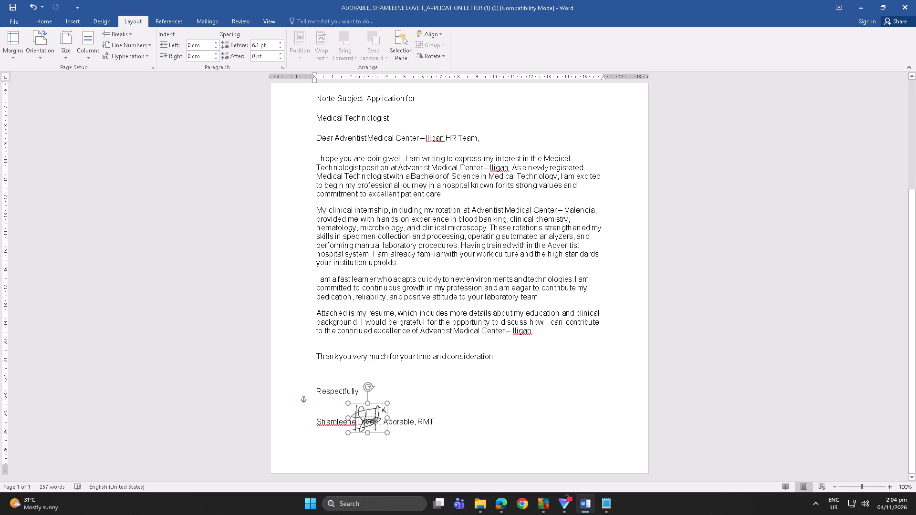
{"action": "left_click", "coordinate": [614, 398]}
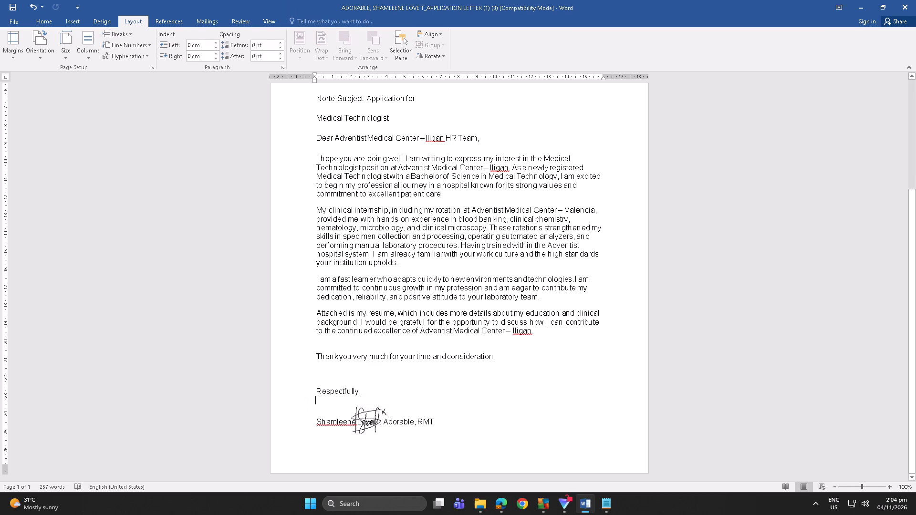
{"action": "left_click", "coordinate": [364, 411]}
{"action": "key", "text": "Delete"}
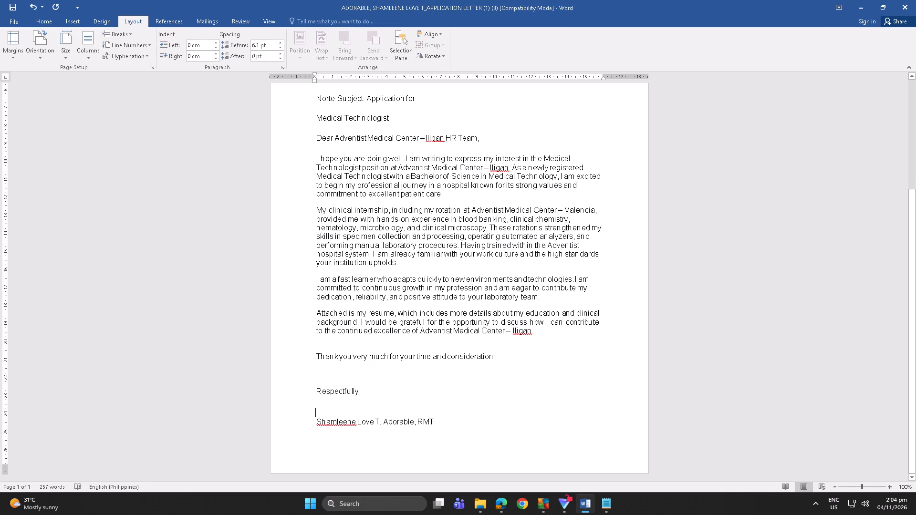
Widen the wrapped contact and date paragraph in the letter heading by setting its right indent to 7 cm.
{"action": "scroll", "coordinate": [517, 371], "scroll_direction": "up", "scroll_amount": 7}
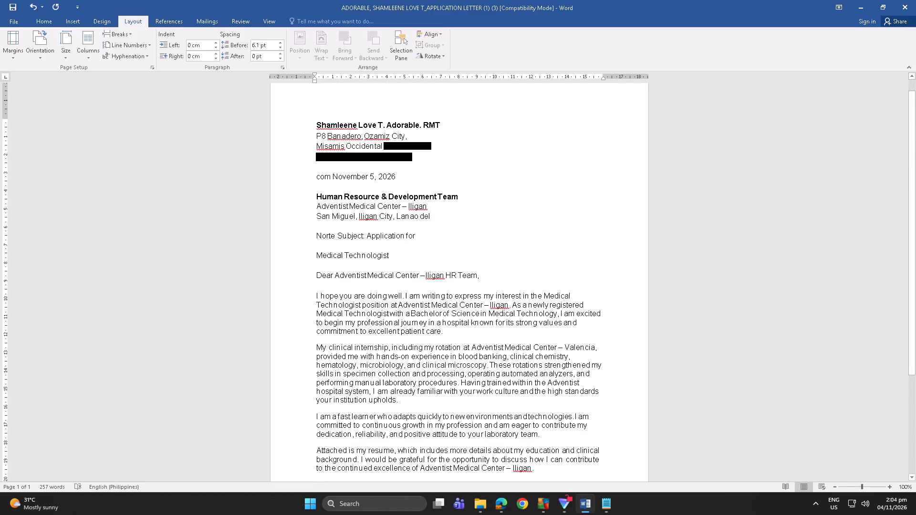
{"action": "scroll", "coordinate": [515, 321], "scroll_direction": "up", "scroll_amount": 3}
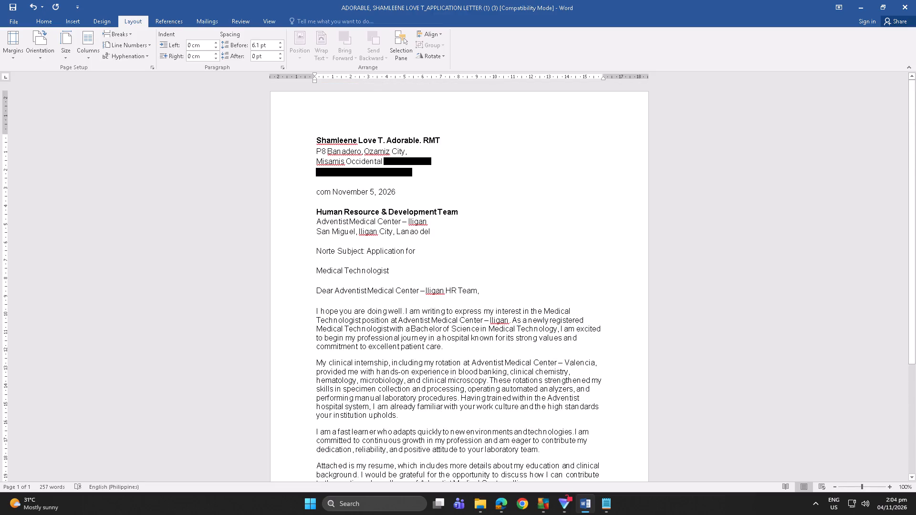
{"action": "left_click", "coordinate": [313, 192]}
{"action": "key", "text": "BackSpace"}
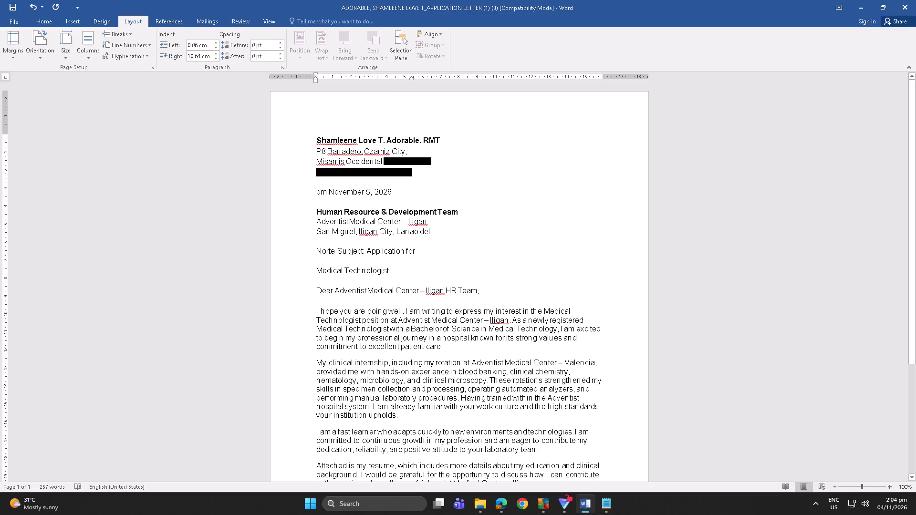
{"action": "key", "text": "period"}
{"action": "left_click_drag", "start_coordinate": [410, 79], "coordinate": [475, 91]}
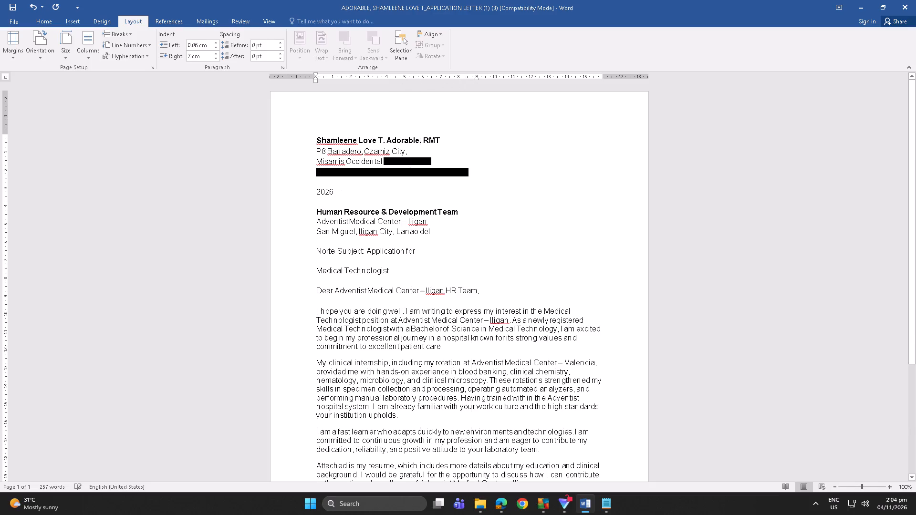
Separate the date "November 5, 2026" from the e-mail line, placing it on its own line without a leading space.
{"action": "left_click", "coordinate": [427, 171]}
{"action": "key", "text": "Return"}
{"action": "key", "text": "BackSpace"}
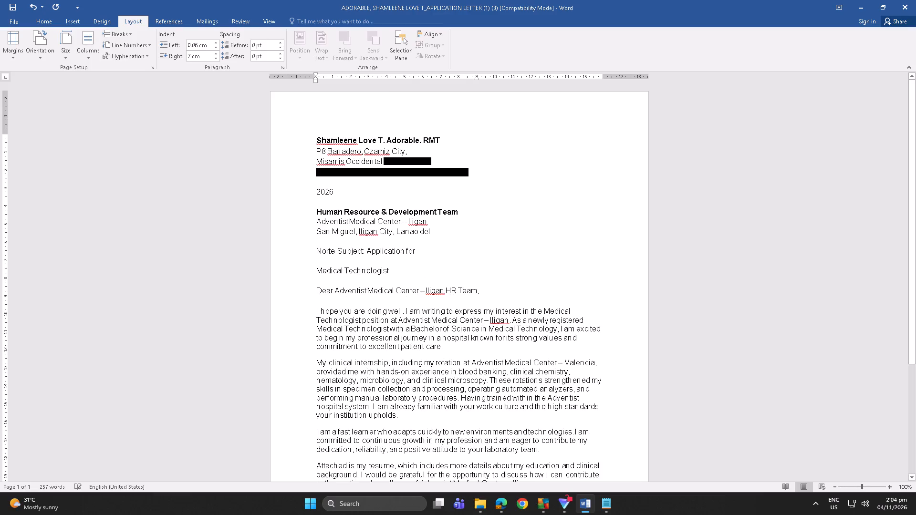
{"action": "left_click", "coordinate": [427, 168]}
{"action": "key", "text": "Left"}
{"action": "key", "text": "Right"}
{"action": "key", "text": "Return"}
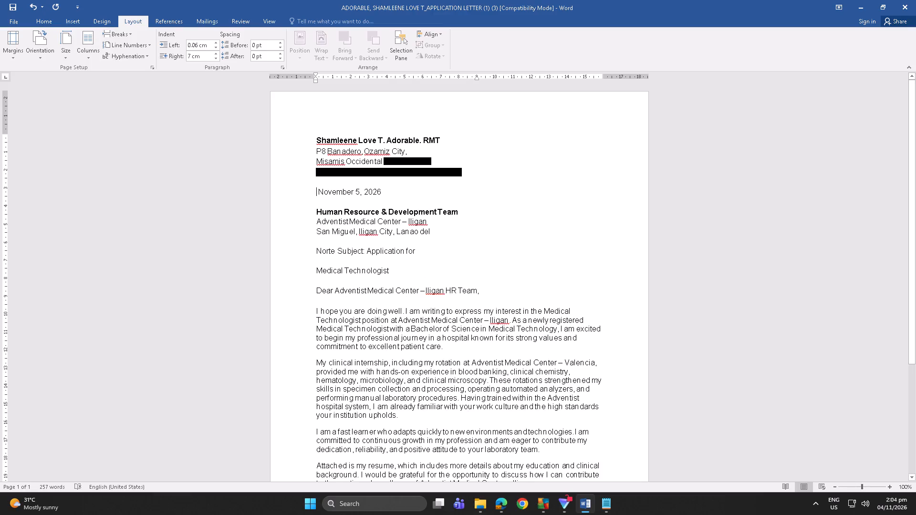
{"action": "left_click", "coordinate": [553, 224]}
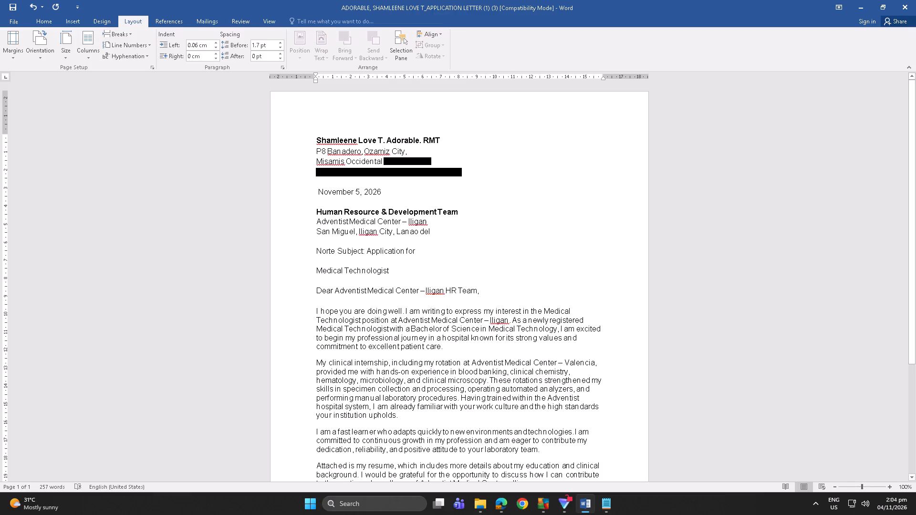
{"action": "left_click", "coordinate": [320, 191]}
{"action": "key", "text": "BackSpace"}
{"action": "key", "text": "BackSpace"}
{"action": "key", "text": "BackSpace"}
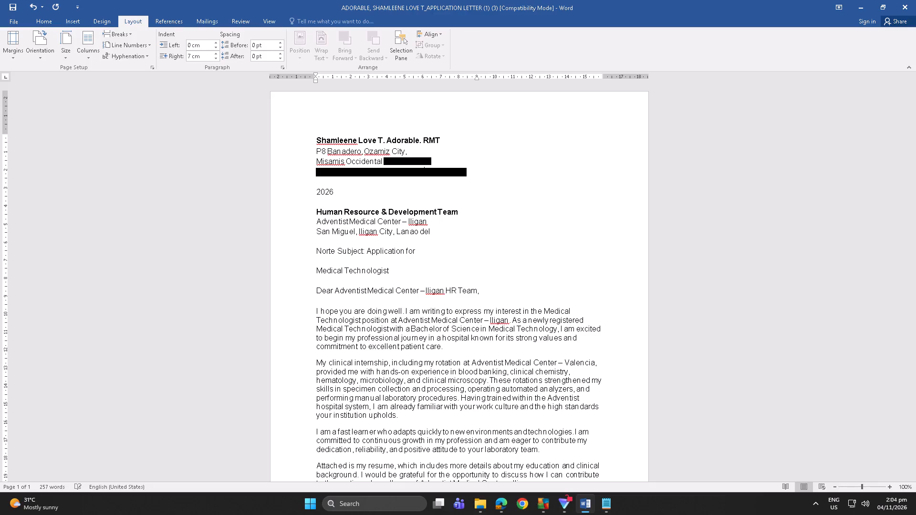
{"action": "key", "text": "Return"}
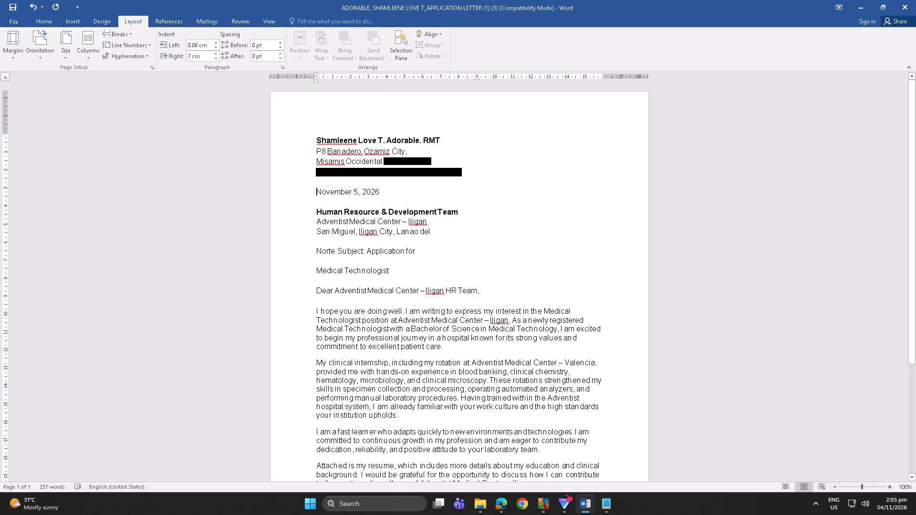
Remove the underline from the contact line above the date and set its font colour to black.
{"action": "left_click_drag", "start_coordinate": [441, 173], "coordinate": [285, 170]}
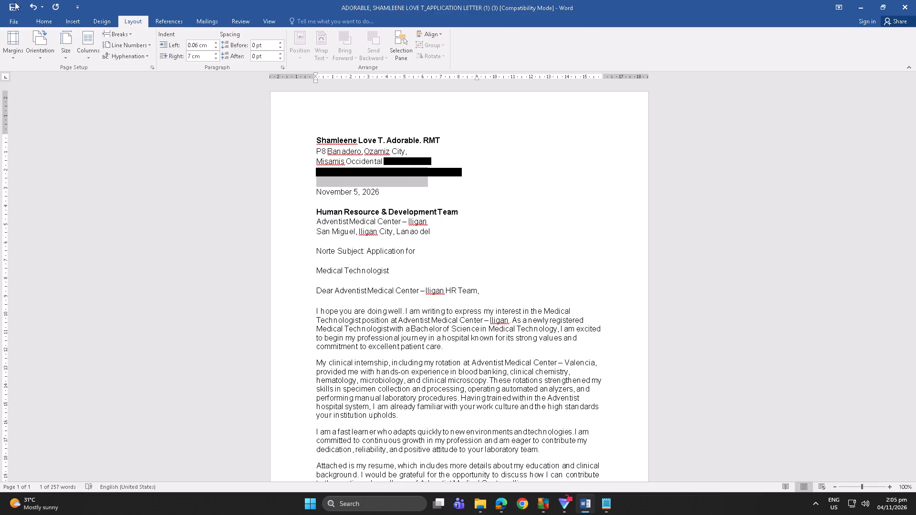
{"action": "left_click", "coordinate": [35, 22]}
{"action": "left_click", "coordinate": [107, 50]}
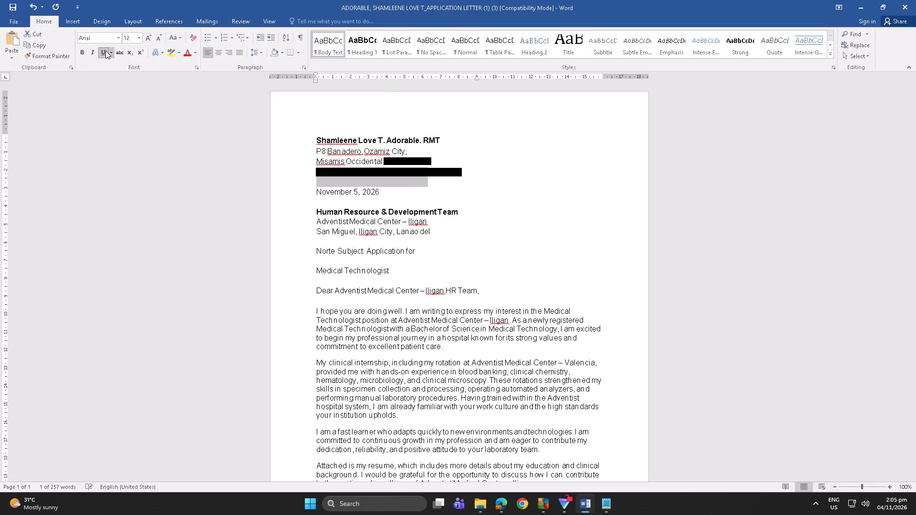
{"action": "left_click", "coordinate": [105, 51]}
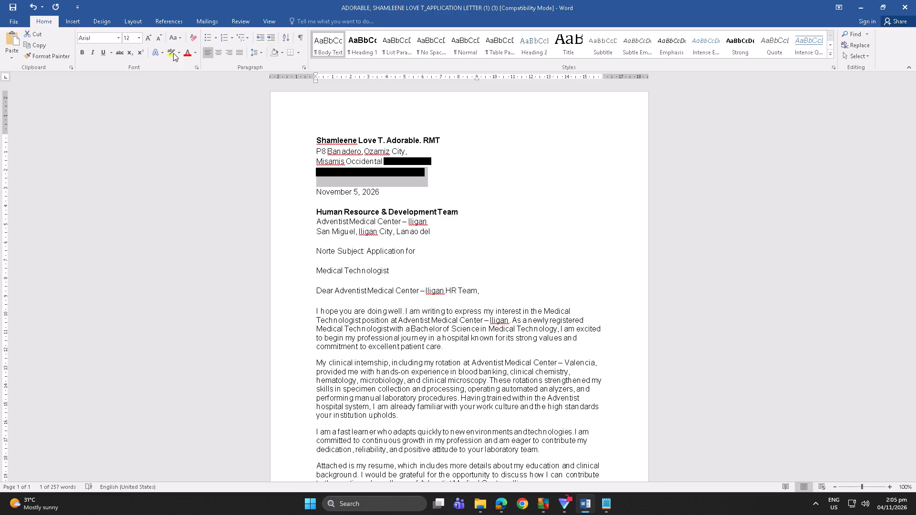
{"action": "left_click", "coordinate": [195, 54]}
{"action": "left_click", "coordinate": [197, 85]}
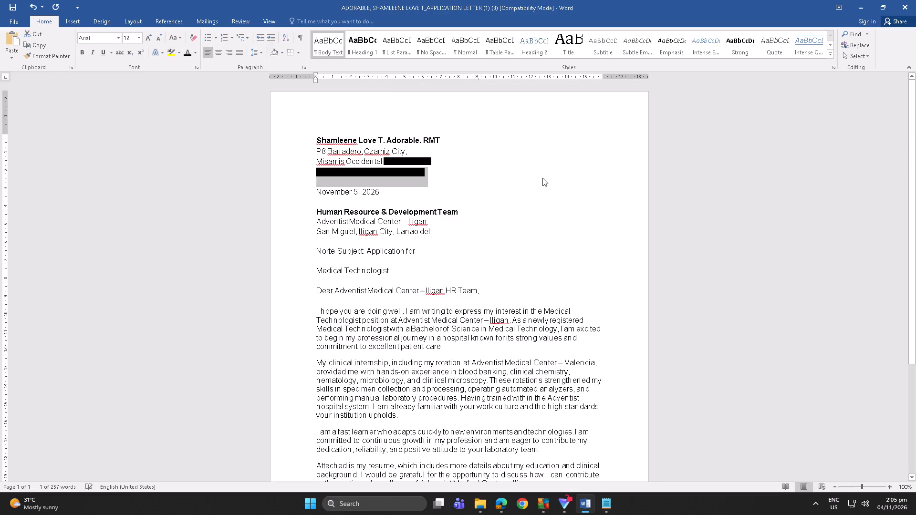
{"action": "left_click", "coordinate": [543, 178]}
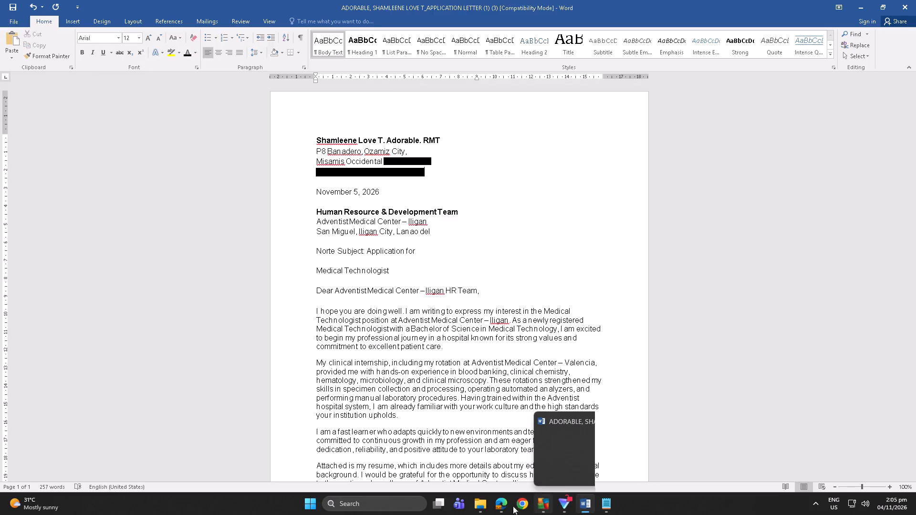
Open the Word version of the IT Staff application letter from Downloads and place its window beside the Medical Technologist letter.
{"action": "left_click", "coordinate": [475, 435]}
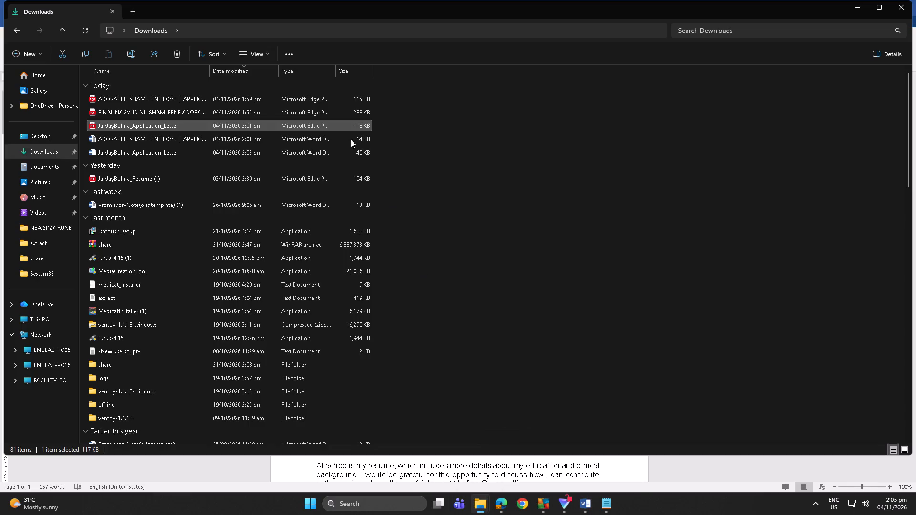
{"action": "double_click", "coordinate": [145, 151]}
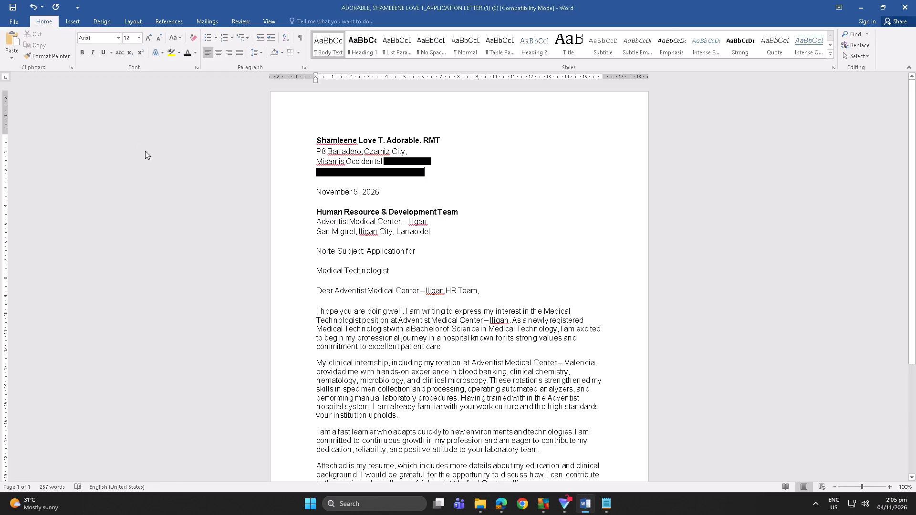
{"action": "left_click_drag", "start_coordinate": [539, 0], "coordinate": [760, 86]}
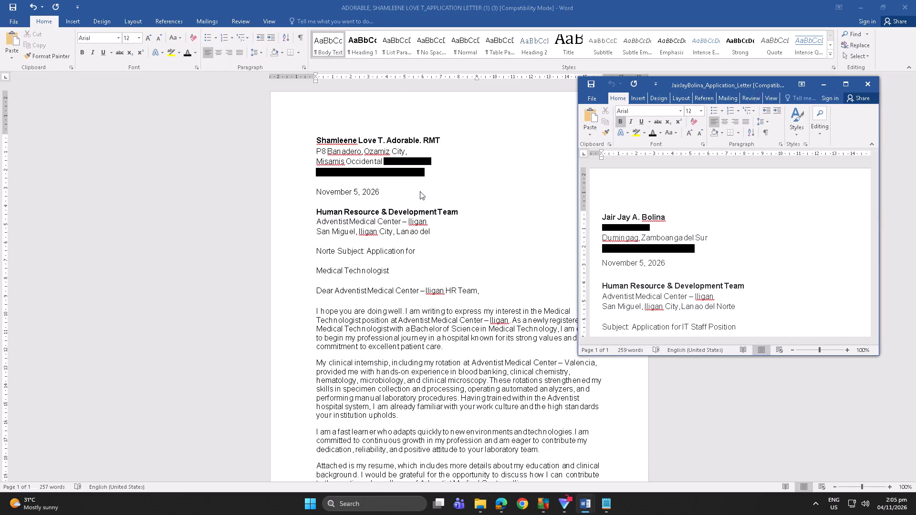
Compare the date line spacing in both letters and insert a blank line above "November 5, 2026" in the IT Staff letter.
{"action": "left_click", "coordinate": [648, 264]}
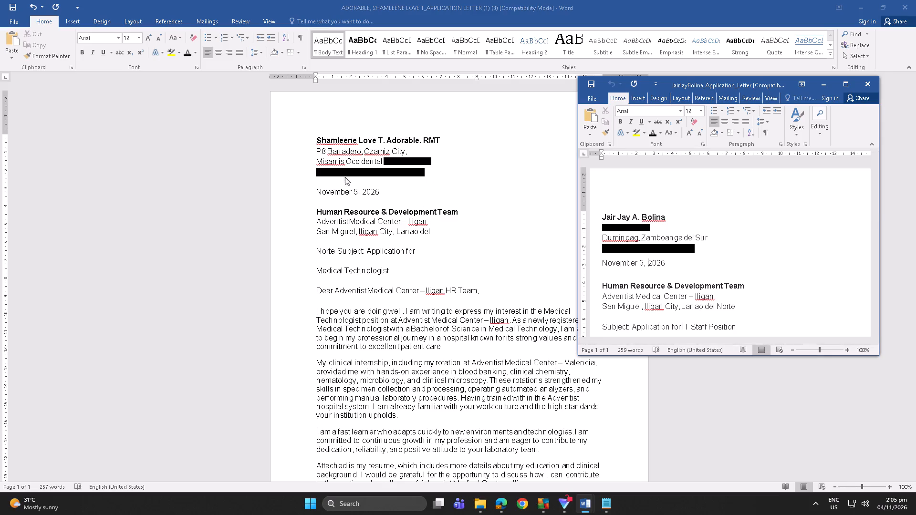
{"action": "left_click", "coordinate": [343, 179]}
{"action": "left_click", "coordinate": [326, 181]}
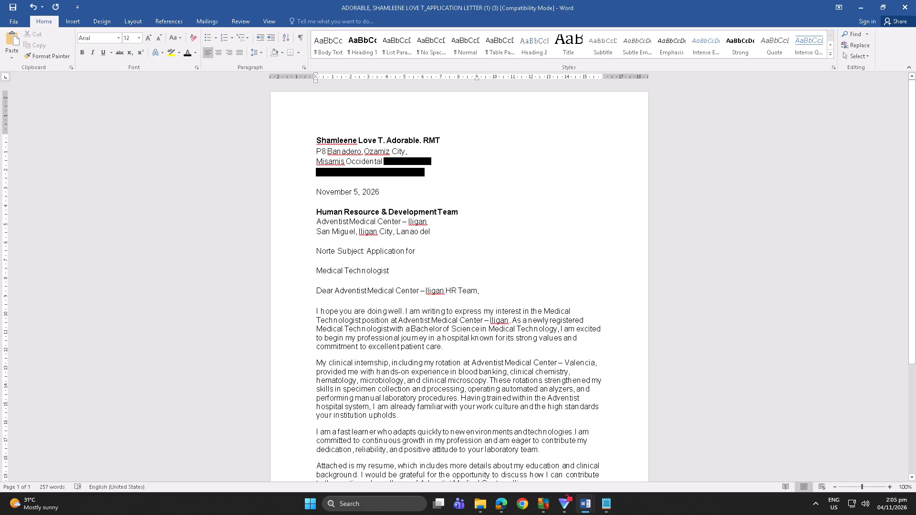
{"action": "key", "text": "Down"}
{"action": "key", "text": "Down"}
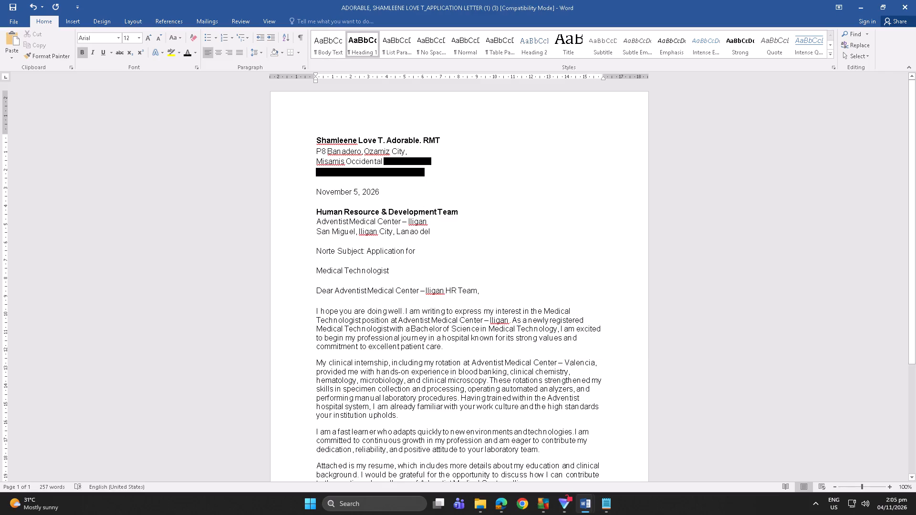
{"action": "key", "text": "alt+Tab"}
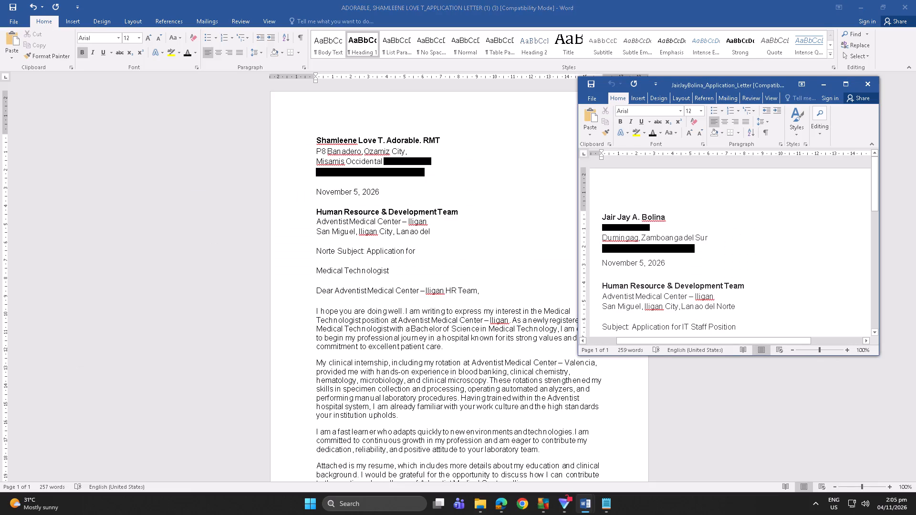
{"action": "key", "text": "Down"}
{"action": "key", "text": "Down"}
{"action": "key", "text": "Up"}
{"action": "key", "text": "Up"}
{"action": "key", "text": "Up"}
{"action": "key", "text": "Down"}
{"action": "left_click", "coordinate": [601, 261]}
{"action": "key", "text": "Return"}
Delete the text box holding the printed name below "Sincerely," at the end of the IT Staff letter.
{"action": "key", "text": "Down"}
{"action": "key", "text": "Down"}
{"action": "key", "text": "Down"}
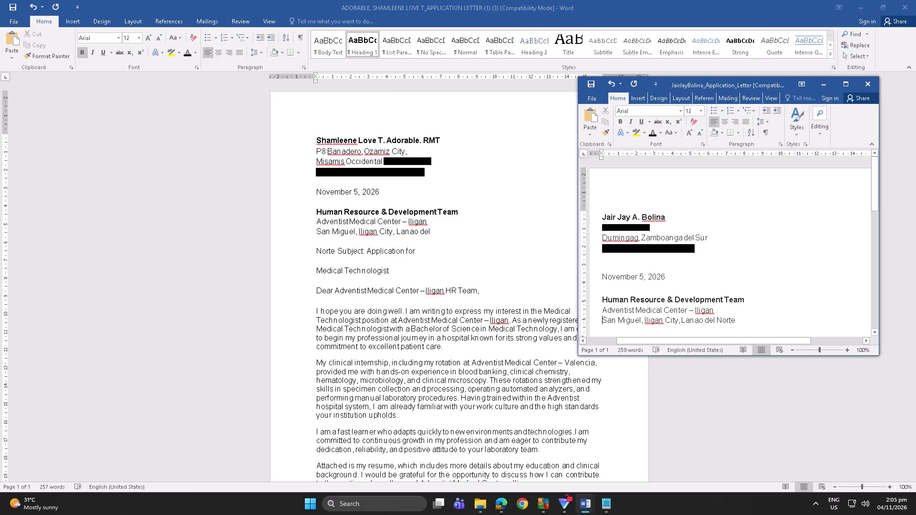
{"action": "key", "text": "Down"}
{"action": "key", "text": "Down"}
{"action": "key", "text": "Down"}
{"action": "key", "text": "Down"}
{"action": "key", "text": "Down"}
{"action": "key", "text": "Down"}
{"action": "key", "text": "Down"}
{"action": "key", "text": "Down"}
{"action": "key", "text": "Down"}
{"action": "key", "text": "Down"}
{"action": "key", "text": "Down"}
{"action": "key", "text": "Down"}
{"action": "key", "text": "Down"}
{"action": "key", "text": "Down"}
{"action": "key", "text": "Down"}
{"action": "key", "text": "Down"}
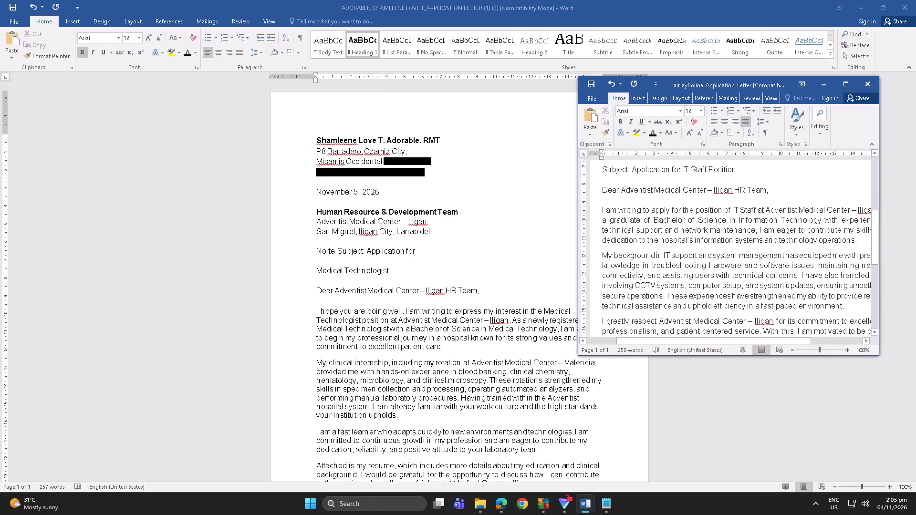
{"action": "key", "text": "Down"}
{"action": "key", "text": "Down"}
{"action": "key", "text": "Down"}
{"action": "key", "text": "Down"}
{"action": "key", "text": "Down"}
{"action": "key", "text": "Down"}
{"action": "key", "text": "Down"}
{"action": "key", "text": "Down"}
{"action": "key", "text": "Down"}
{"action": "key", "text": "Down"}
{"action": "key", "text": "Down"}
{"action": "key", "text": "Down"}
{"action": "key", "text": "Down"}
{"action": "key", "text": "Down"}
{"action": "key", "text": "Down"}
{"action": "key", "text": "Down"}
{"action": "key", "text": "Down"}
{"action": "key", "text": "Down"}
{"action": "key", "text": "Down"}
{"action": "key", "text": "Down"}
{"action": "scroll", "coordinate": [719, 279], "scroll_direction": "up", "scroll_amount": 1}
{"action": "scroll", "coordinate": [719, 279], "scroll_direction": "down", "scroll_amount": 4}
{"action": "left_click", "coordinate": [631, 274]}
{"action": "left_click", "coordinate": [653, 273]}
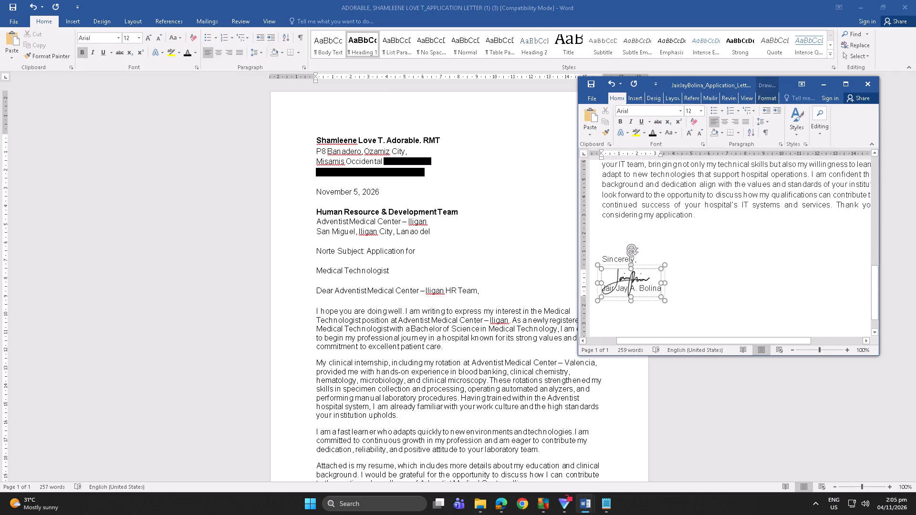
{"action": "left_click", "coordinate": [654, 268]}
{"action": "key", "text": "Delete"}
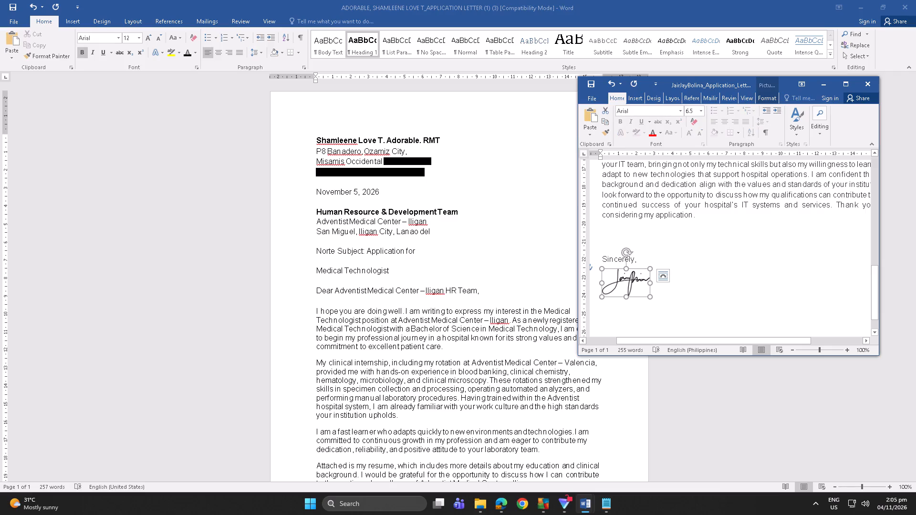
Undo the deletion of the printed name text box below "Sincerely," in the IT Staff letter.
{"action": "key", "text": "ctrl+z"}
{"action": "left_click", "coordinate": [724, 254]}
Move the printed name away from the handwritten signature in the IT Staff letter's signature group and delete the signature image.
{"action": "left_click", "coordinate": [645, 274]}
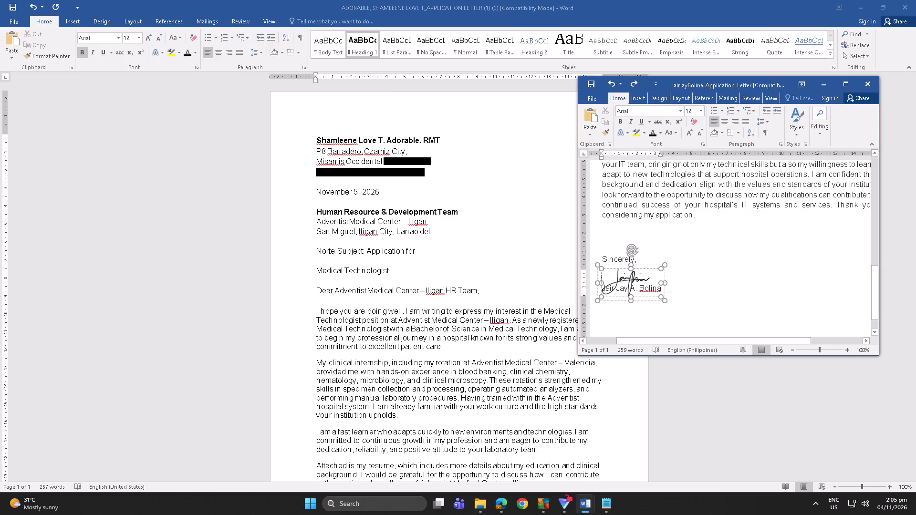
{"action": "left_click_drag", "start_coordinate": [636, 266], "coordinate": [729, 263]}
{"action": "left_click", "coordinate": [729, 282]}
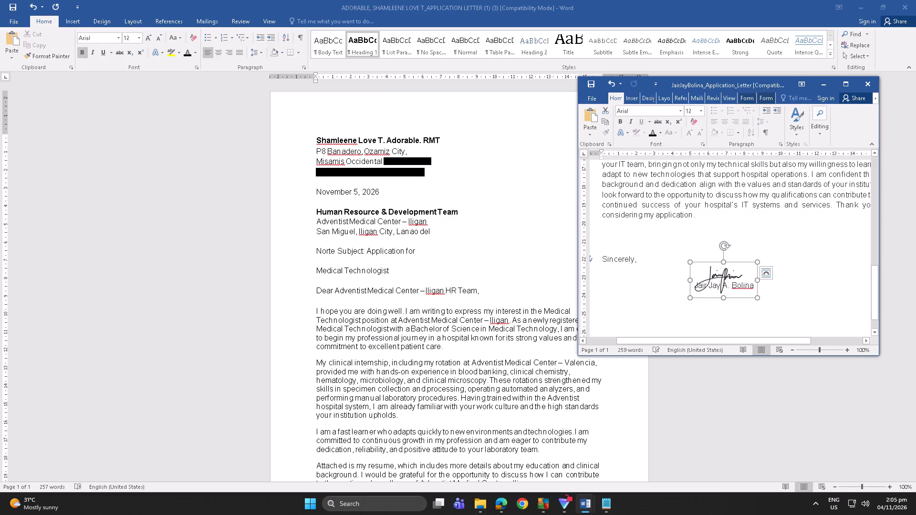
{"action": "left_click", "coordinate": [721, 277]}
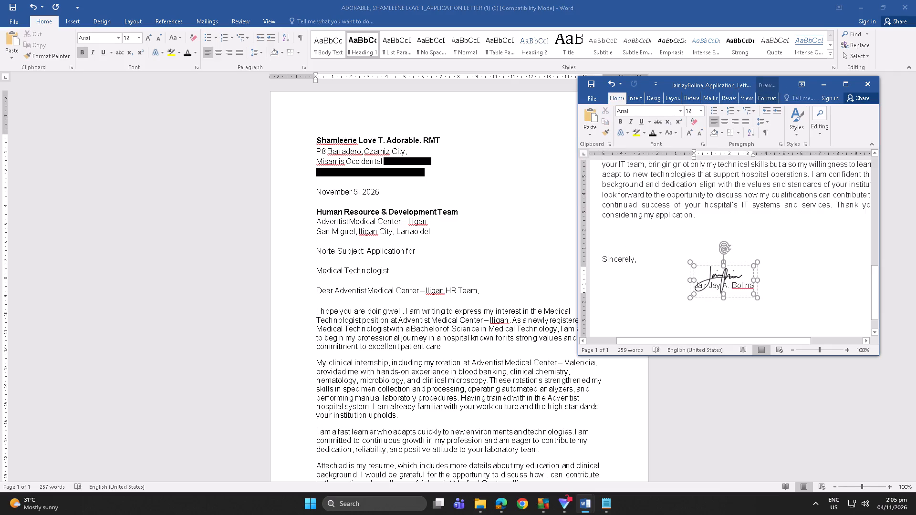
{"action": "left_click_drag", "start_coordinate": [712, 267], "coordinate": [648, 299]}
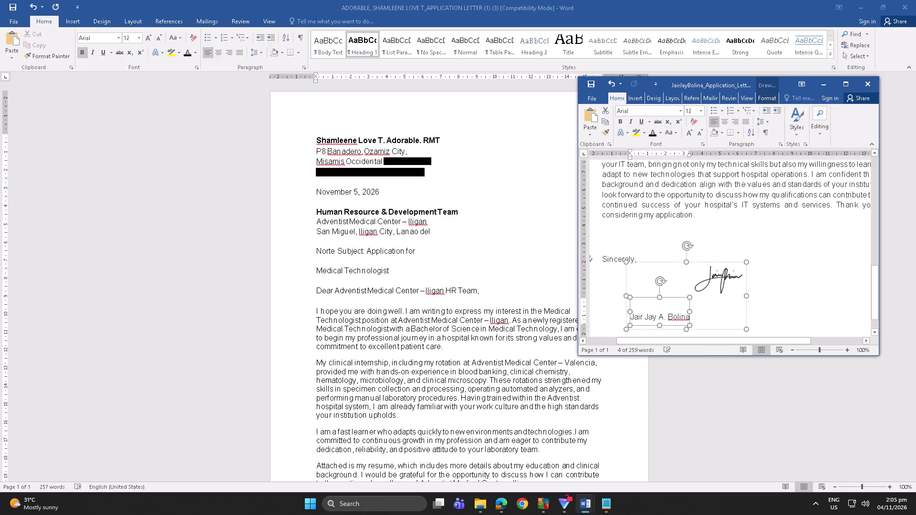
{"action": "left_click", "coordinate": [731, 268]}
{"action": "key", "text": "Delete"}
{"action": "left_click", "coordinate": [746, 287]}
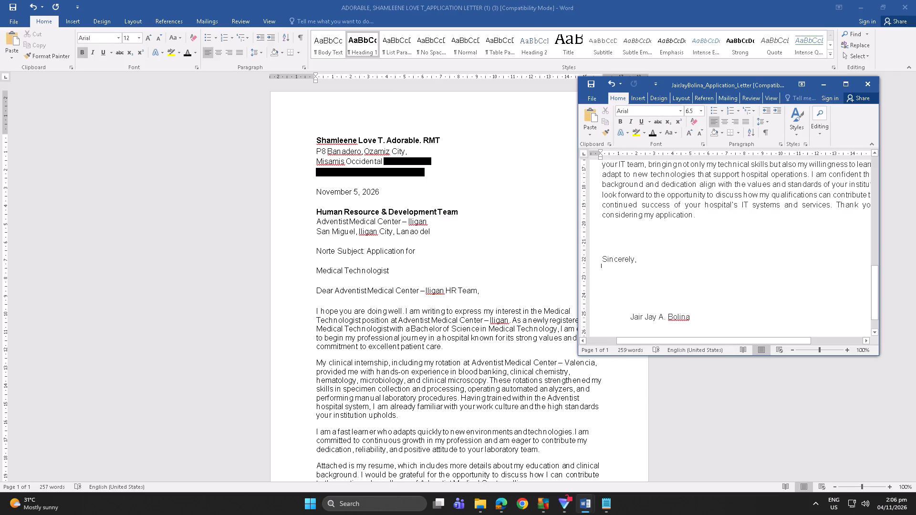
Move the printed name text box back up to just below "Sincerely," in the IT Staff letter.
{"action": "left_click", "coordinate": [663, 317]}
{"action": "left_click_drag", "start_coordinate": [646, 297], "coordinate": [625, 267]}
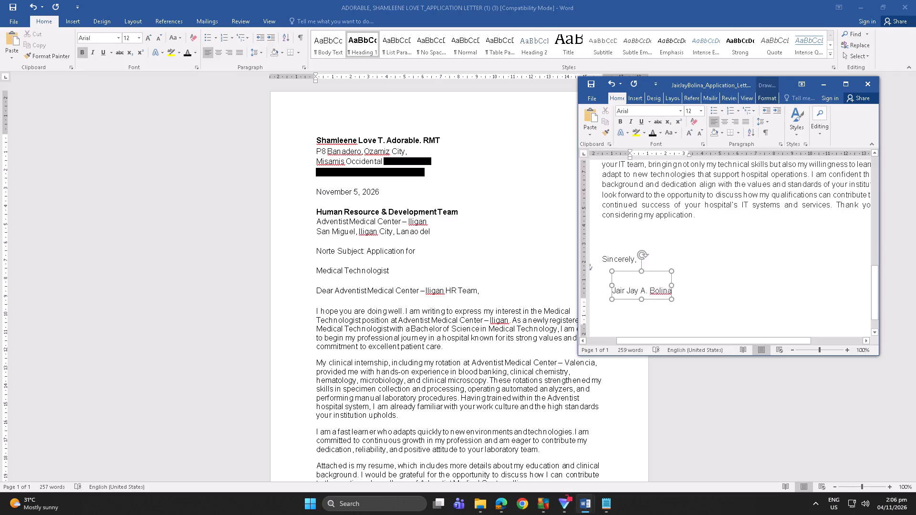
{"action": "left_click_drag", "start_coordinate": [625, 267], "coordinate": [633, 273]}
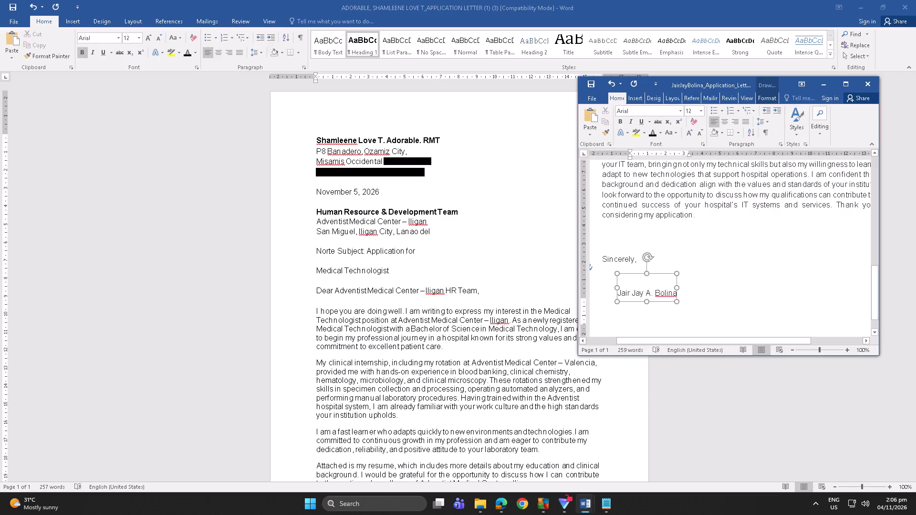
{"action": "left_click_drag", "start_coordinate": [633, 273], "coordinate": [629, 267]}
{"action": "left_click", "coordinate": [755, 267]}
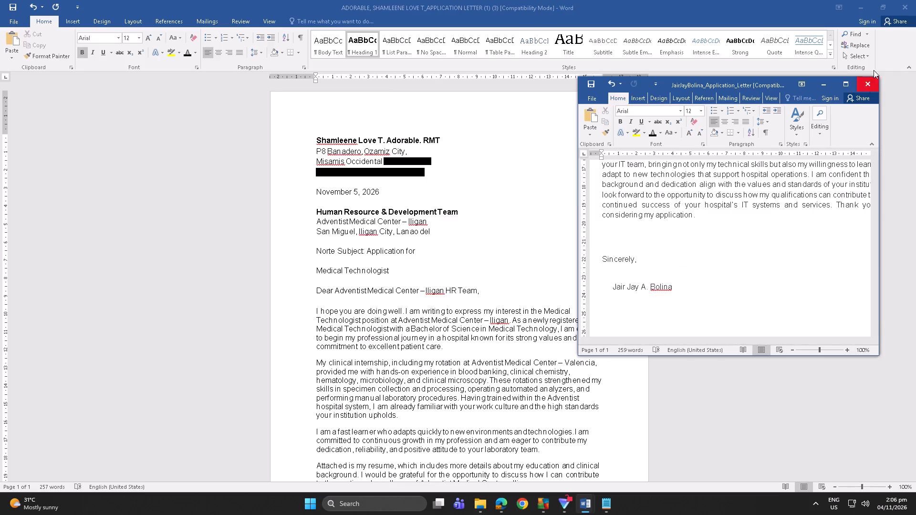
Maximize the IT Staff letter's window and review the letter from its heading to the signature block.
{"action": "left_click", "coordinate": [846, 85]}
{"action": "scroll", "coordinate": [512, 259], "scroll_direction": "up", "scroll_amount": 5}
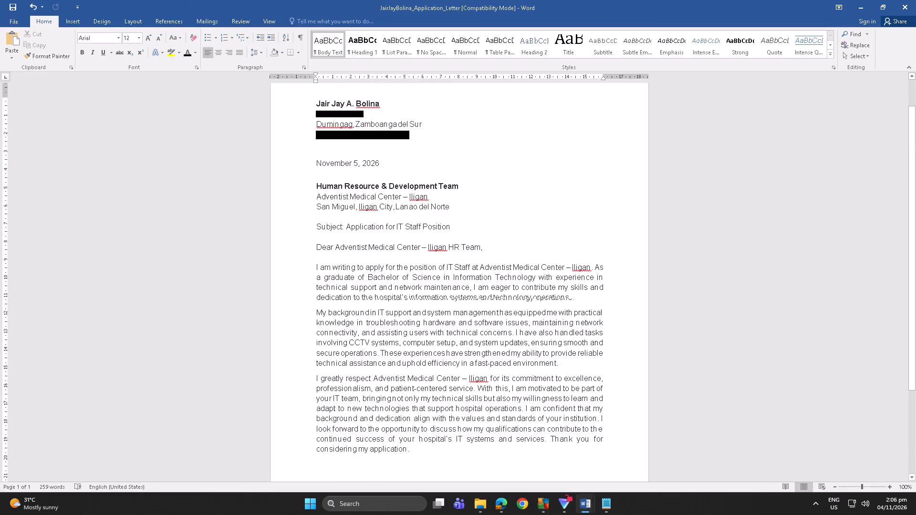
{"action": "scroll", "coordinate": [514, 259], "scroll_direction": "up", "scroll_amount": 4}
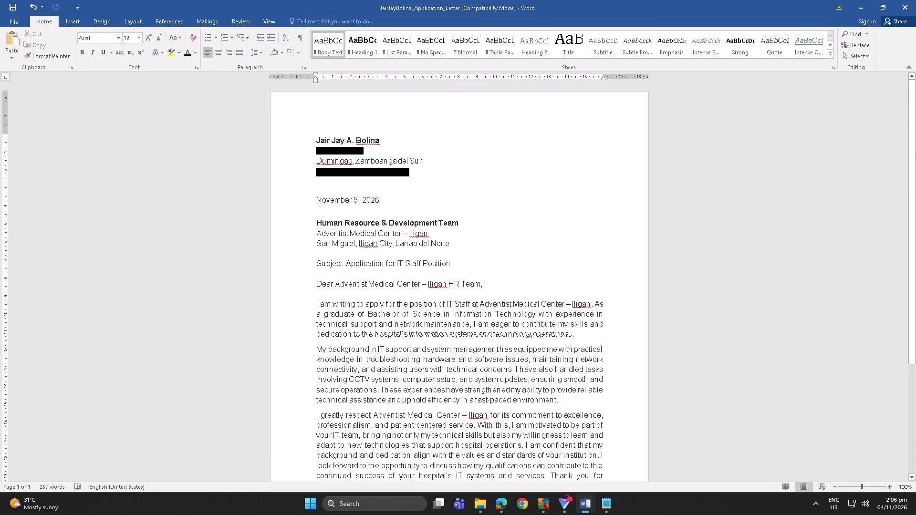
{"action": "scroll", "coordinate": [509, 260], "scroll_direction": "down", "scroll_amount": 10}
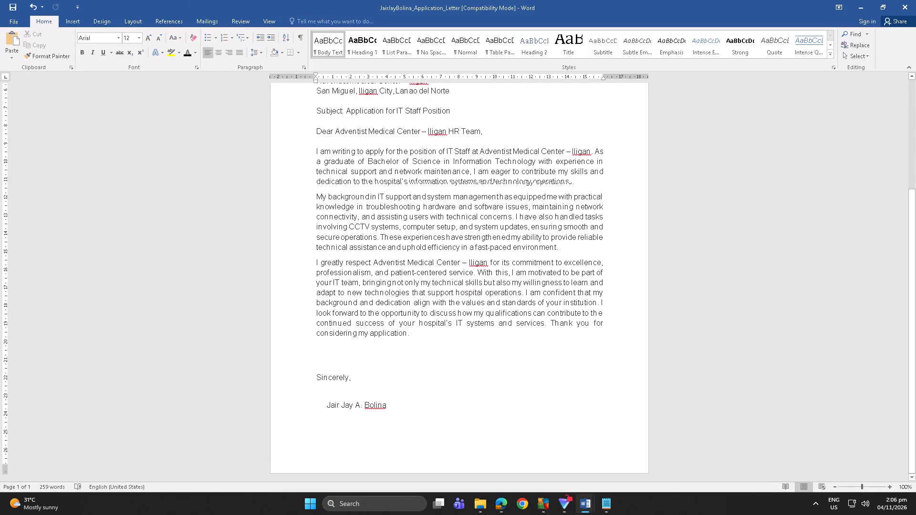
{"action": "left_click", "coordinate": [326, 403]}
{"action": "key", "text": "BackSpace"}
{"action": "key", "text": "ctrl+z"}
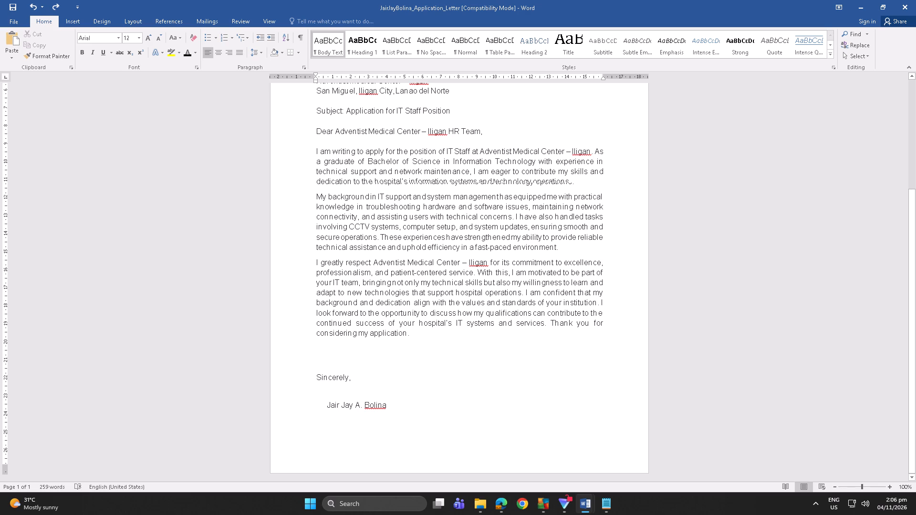
Align the printed name text box with the left edge of "Sincerely," and bring it slightly closer below it.
{"action": "left_click", "coordinate": [324, 407]}
{"action": "left_click", "coordinate": [325, 404]}
{"action": "left_click", "coordinate": [332, 405]}
{"action": "key", "text": "Left"}
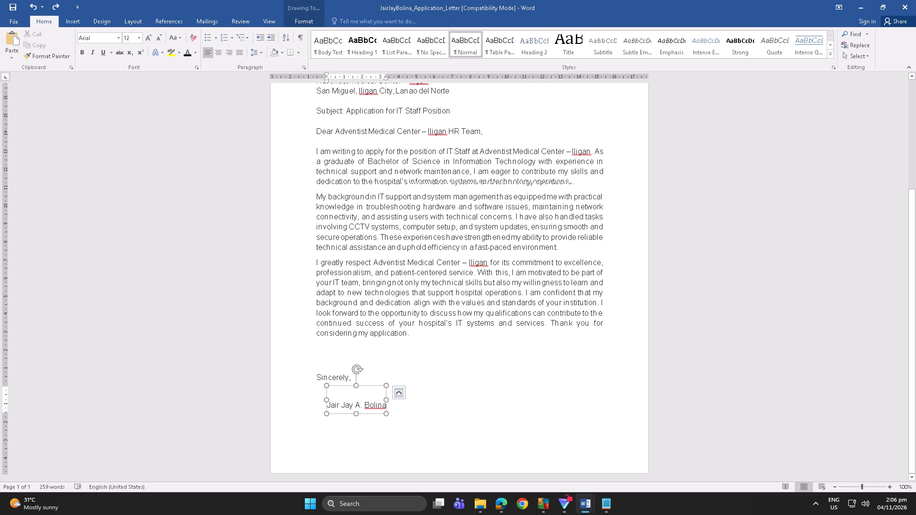
{"action": "left_click_drag", "start_coordinate": [338, 385], "coordinate": [321, 381]}
{"action": "left_click", "coordinate": [597, 380]}
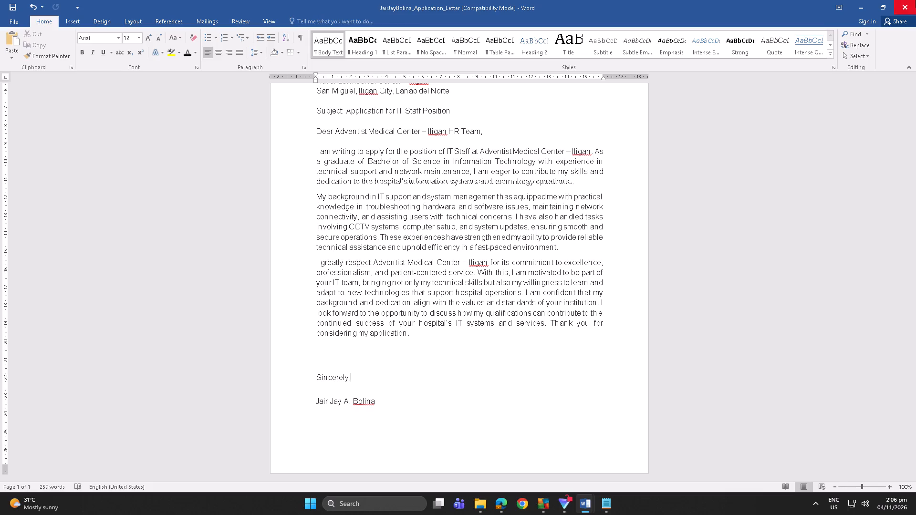
Close the IT Staff letter and save its changes.
{"action": "left_click", "coordinate": [915, 0]}
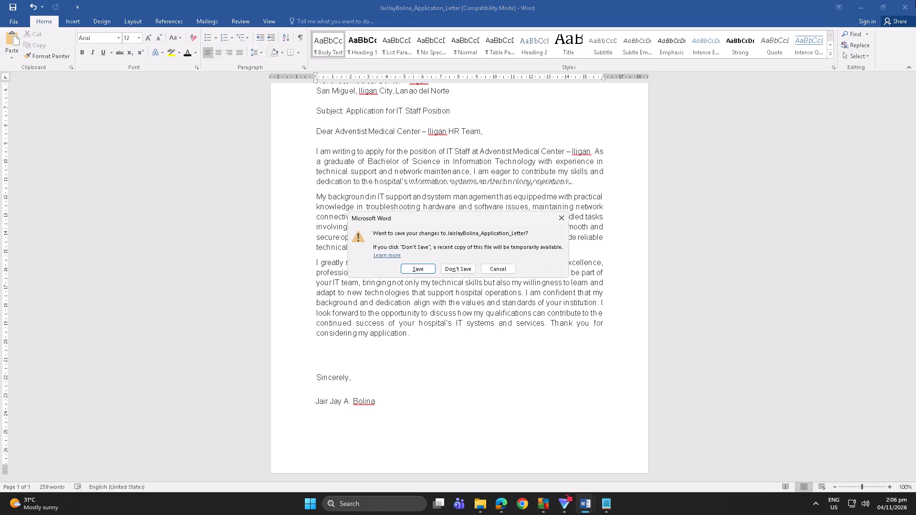
{"action": "key", "text": "Return"}
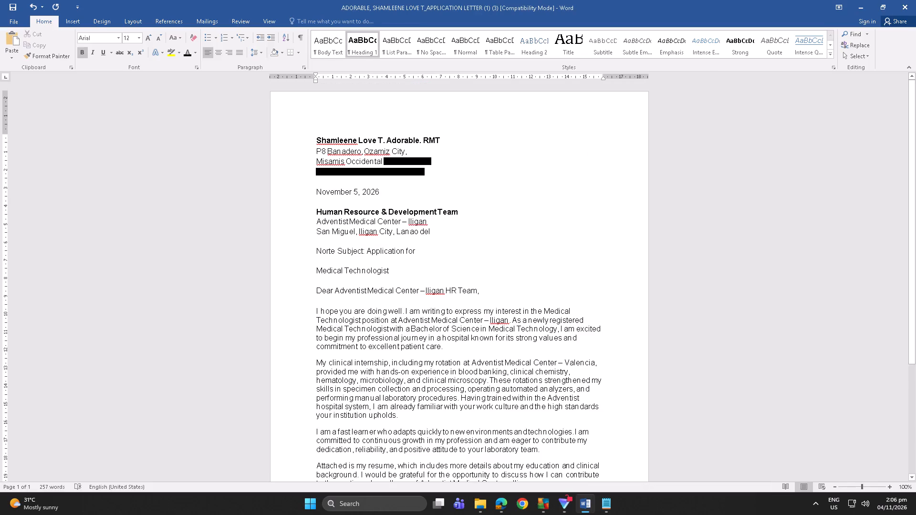
Remove the line break between the two address lines under the applicant's name in the Medical Technologist letter.
{"action": "left_click", "coordinate": [317, 159]}
{"action": "key", "text": "BackSpace"}
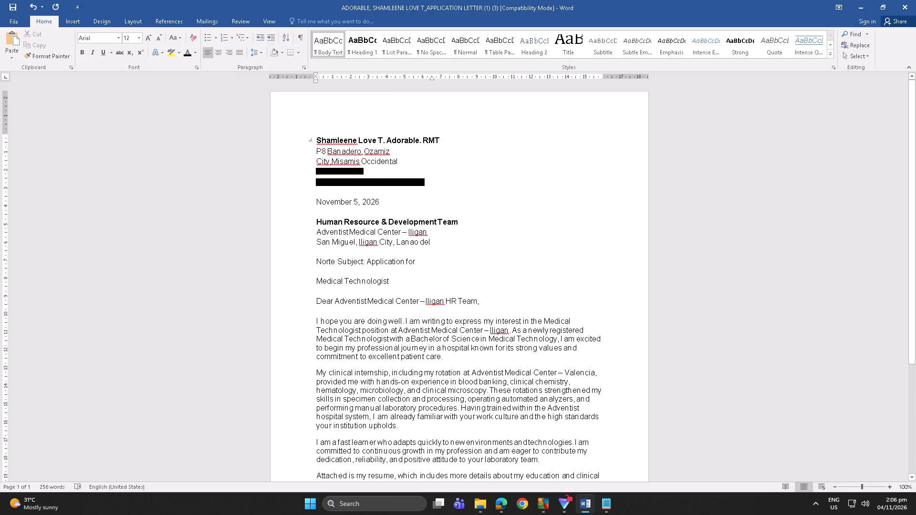
Extend the address paragraph's right indent to the page's right margin in the Medical Technologist letter.
{"action": "left_click_drag", "start_coordinate": [432, 77], "coordinate": [466, 77]}
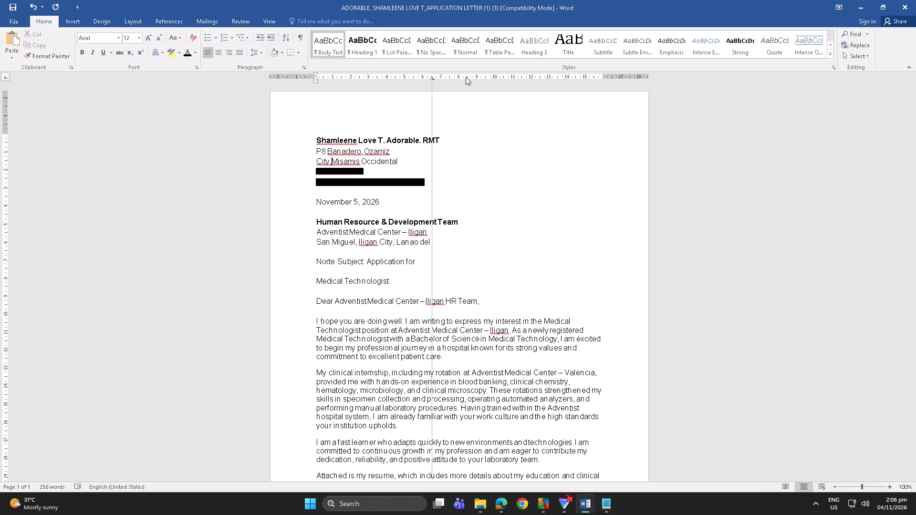
{"action": "left_click_drag", "start_coordinate": [466, 77], "coordinate": [488, 82]}
{"action": "left_click_drag", "start_coordinate": [432, 79], "coordinate": [442, 79]}
{"action": "left_click_drag", "start_coordinate": [432, 79], "coordinate": [415, 81]}
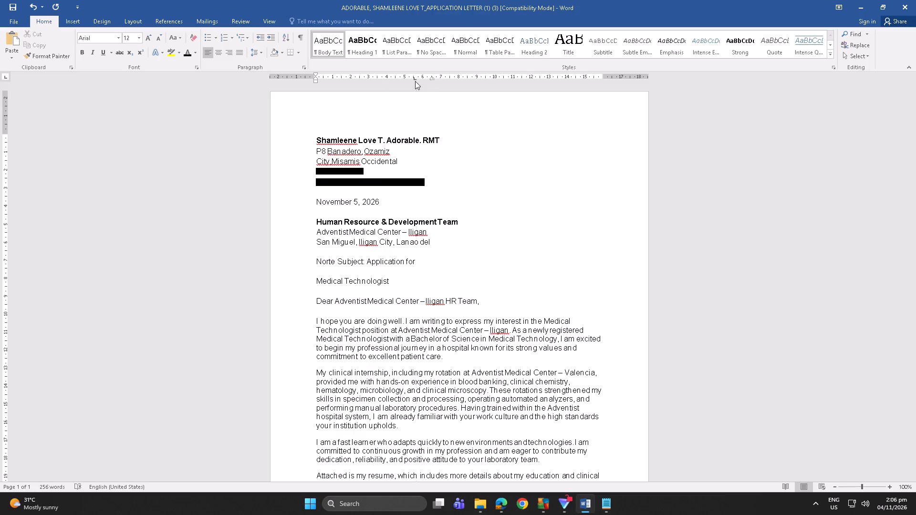
{"action": "left_click_drag", "start_coordinate": [432, 80], "coordinate": [594, 98]}
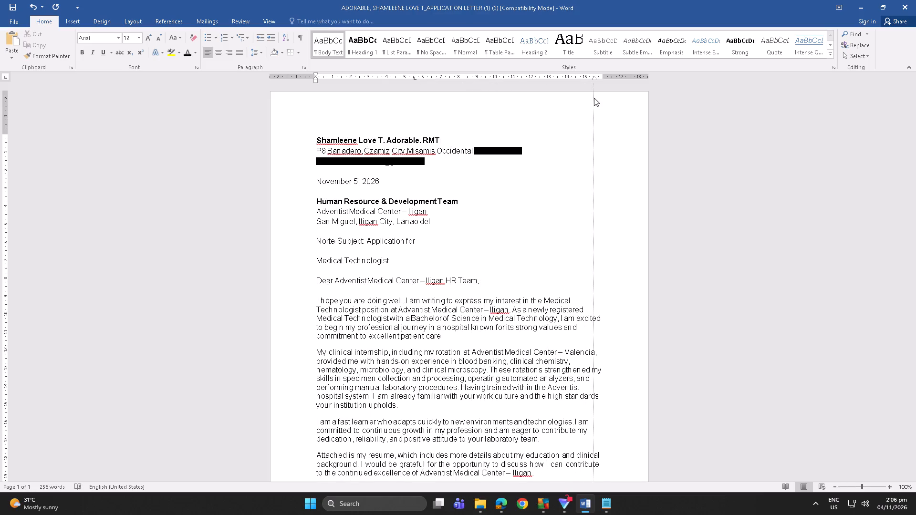
{"action": "left_click_drag", "start_coordinate": [594, 98], "coordinate": [607, 107]}
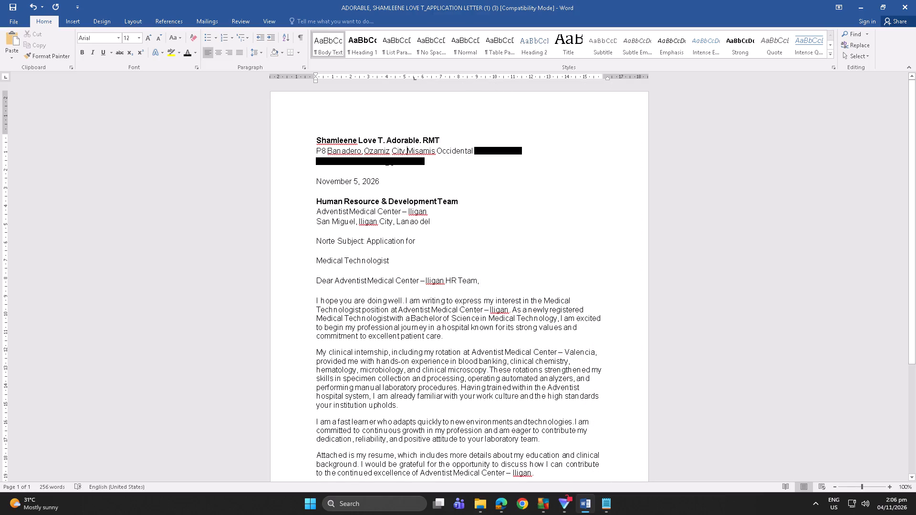
Put the contact detail at the end of the address line on its own line and remove its small left indent.
{"action": "left_click", "coordinate": [475, 150]}
{"action": "key", "text": "Return"}
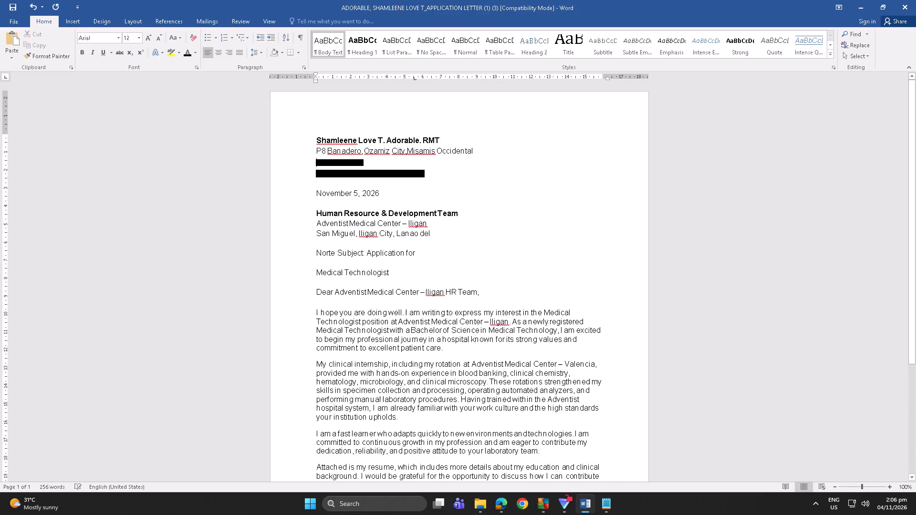
{"action": "key", "text": "BackSpace"}
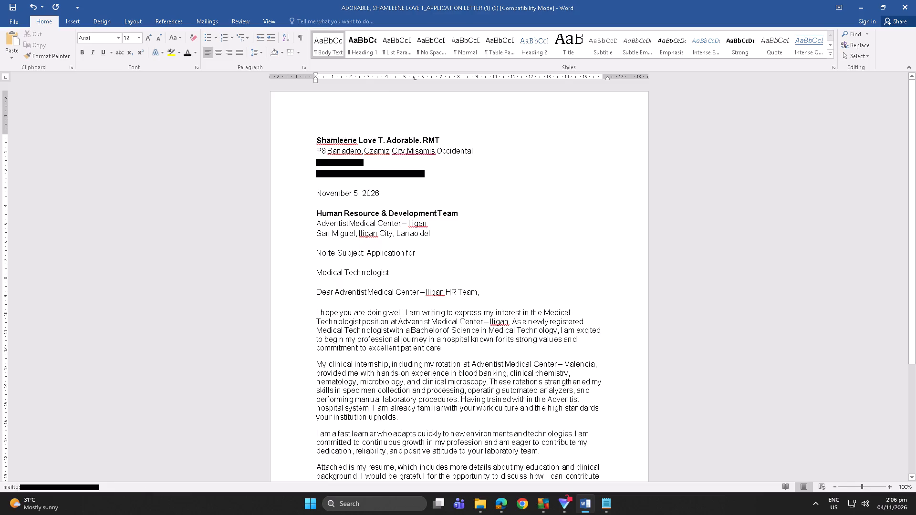
{"action": "key", "text": "BackSpace"}
{"action": "key", "text": "Return"}
{"action": "key", "text": "BackSpace"}
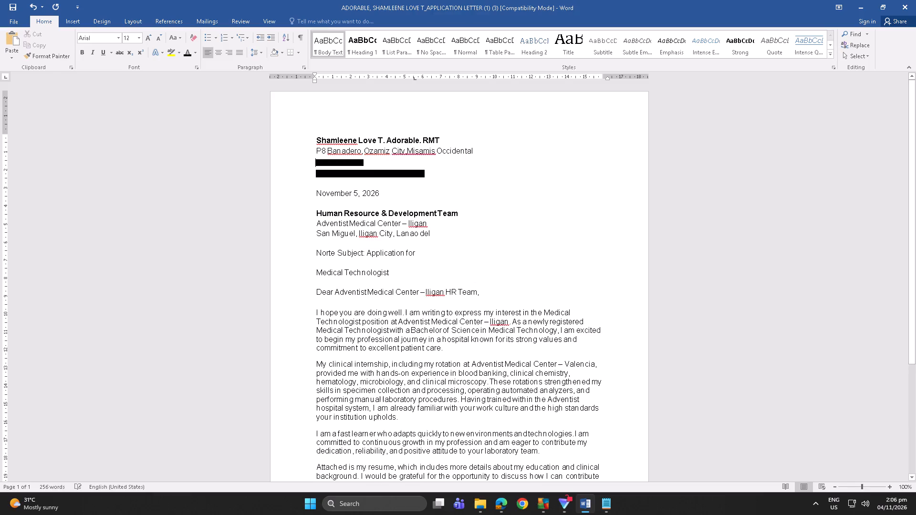
Remove the small left indents from the contact line above the date, the address line and the applicant's name heading.
{"action": "left_click", "coordinate": [316, 173]}
{"action": "key", "text": "BackSpace"}
{"action": "left_click", "coordinate": [315, 151]}
{"action": "key", "text": "BackSpace"}
{"action": "key", "text": "Up"}
{"action": "key", "text": "BackSpace"}
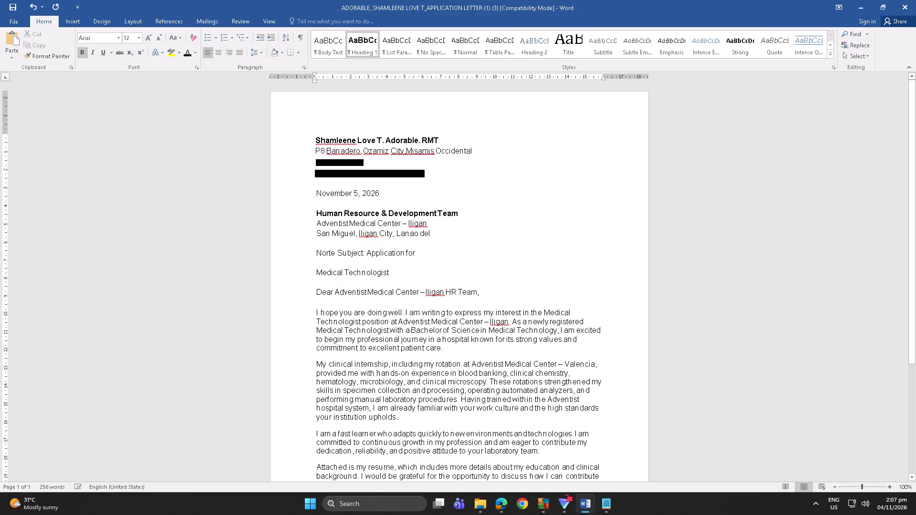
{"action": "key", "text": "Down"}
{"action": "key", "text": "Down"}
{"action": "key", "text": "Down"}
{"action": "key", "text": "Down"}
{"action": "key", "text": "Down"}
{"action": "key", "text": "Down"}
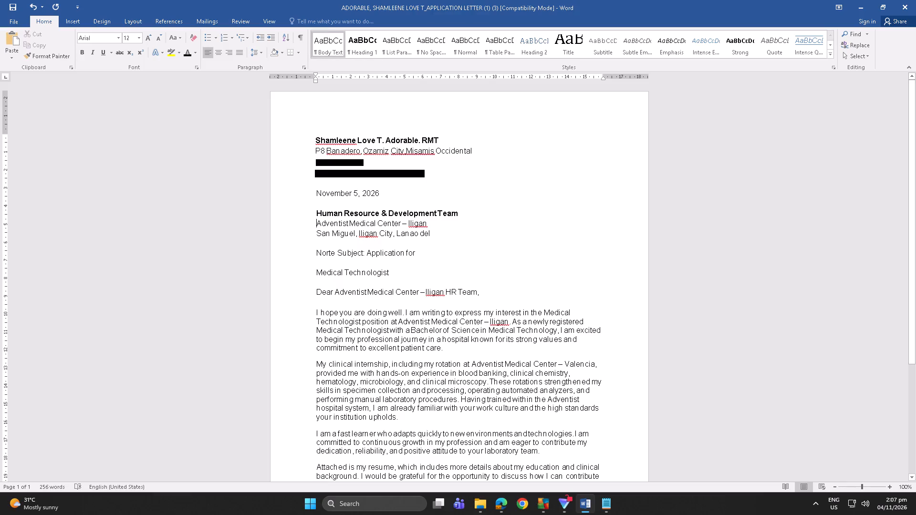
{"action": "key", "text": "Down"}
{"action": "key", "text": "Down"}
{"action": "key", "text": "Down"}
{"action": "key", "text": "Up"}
Delete the first letter of the contact line above the date and retype it as a capital letter.
{"action": "key", "text": "Up"}
{"action": "key", "text": "Up"}
{"action": "key", "text": "Up"}
{"action": "key", "text": "Up"}
{"action": "key", "text": "Up"}
{"action": "key", "text": "Up"}
{"action": "key", "text": "Down"}
{"action": "key", "text": "Right"}
{"action": "key", "text": "BackSpace"}
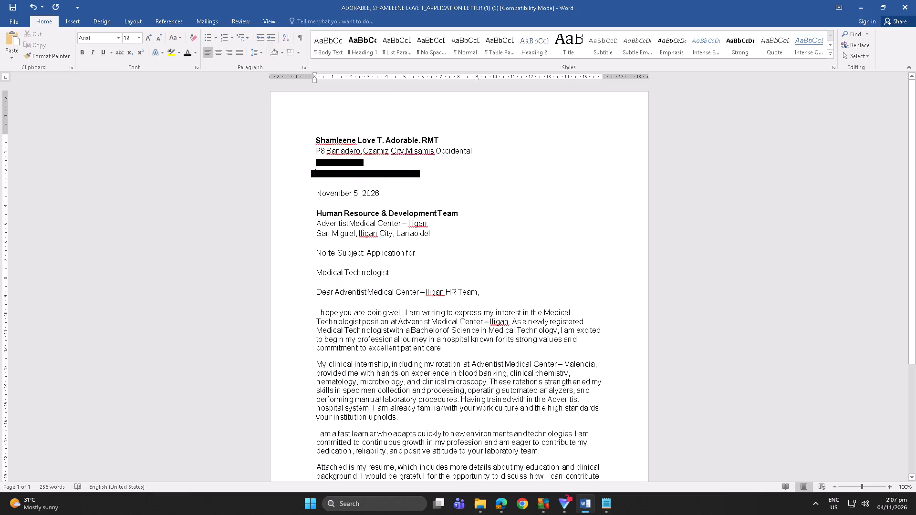
{"action": "key", "text": "shift+s"}
{"action": "key", "text": "Left"}
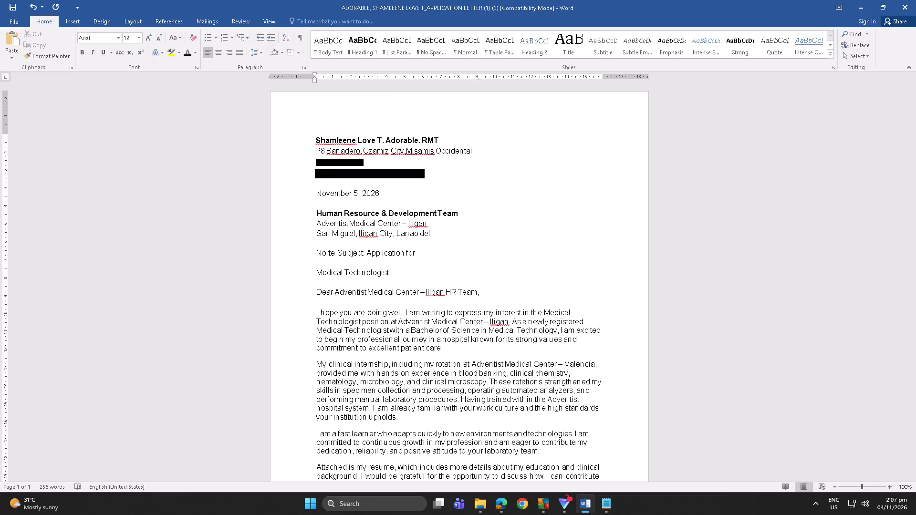
Remove the underline from the contact line just above the date and apply the black font colour to it.
{"action": "key", "text": "Up"}
{"action": "key", "text": "Up"}
{"action": "key", "text": "Up"}
{"action": "key", "text": "Up"}
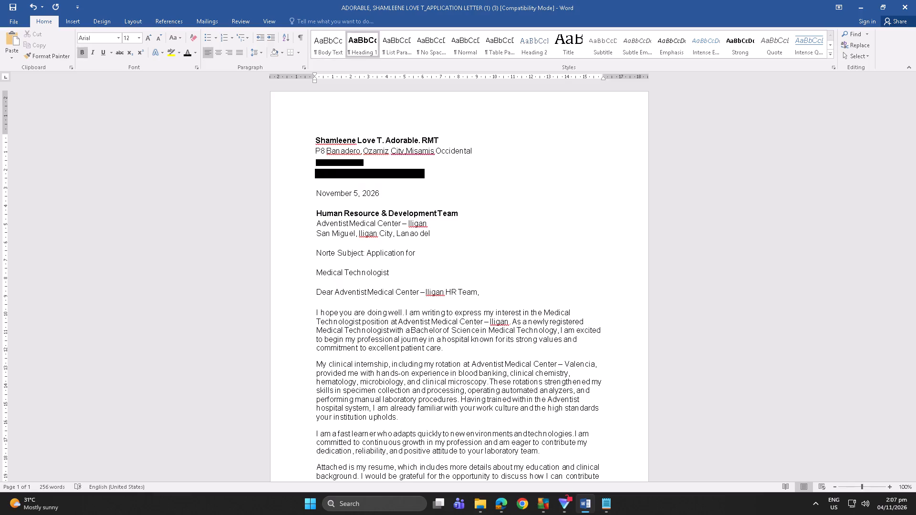
{"action": "key", "text": "Down"}
{"action": "key", "text": "Down"}
{"action": "left_click_drag", "start_coordinate": [489, 182], "coordinate": [438, 180]}
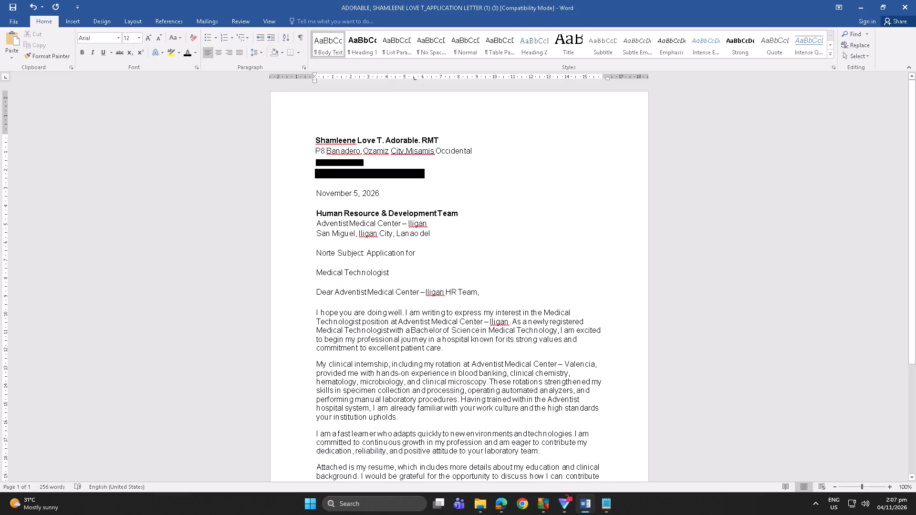
{"action": "left_click_drag", "start_coordinate": [438, 180], "coordinate": [252, 178]}
{"action": "key", "text": "ctrl+u"}
{"action": "key", "text": "ctrl+u"}
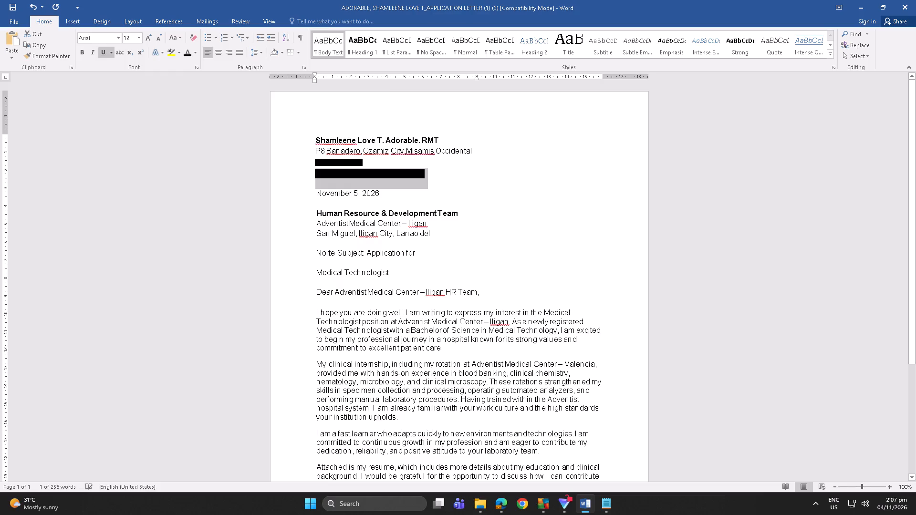
{"action": "left_click", "coordinate": [185, 53]}
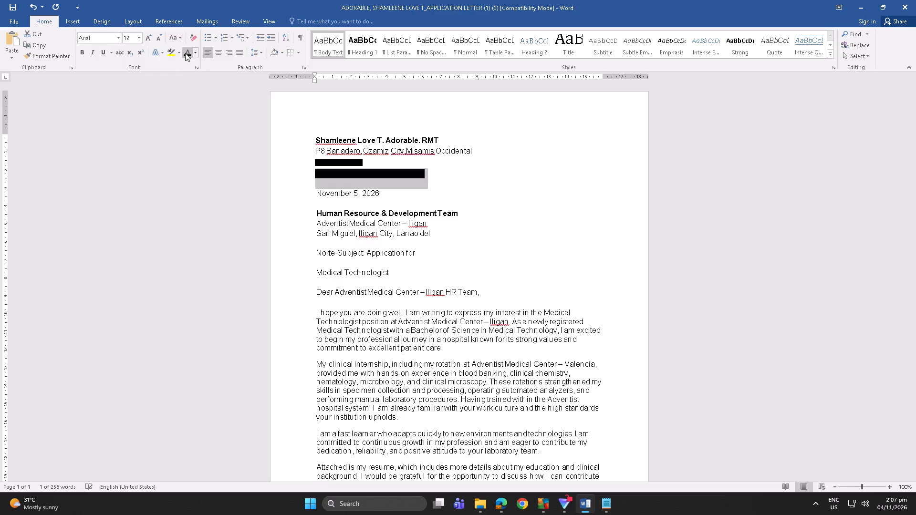
{"action": "left_click", "coordinate": [613, 215]}
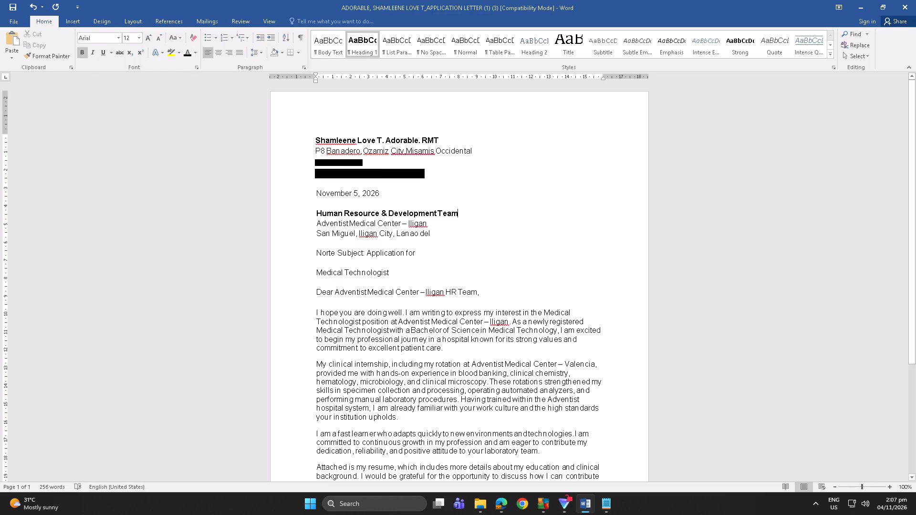
Extend the right indent of the San Miguel address and subject paragraph to about 17 cm on the ruler, past the right margin.
{"action": "key", "text": "Down"}
{"action": "key", "text": "Down"}
{"action": "key", "text": "Down"}
{"action": "key", "text": "Down"}
{"action": "key", "text": "Down"}
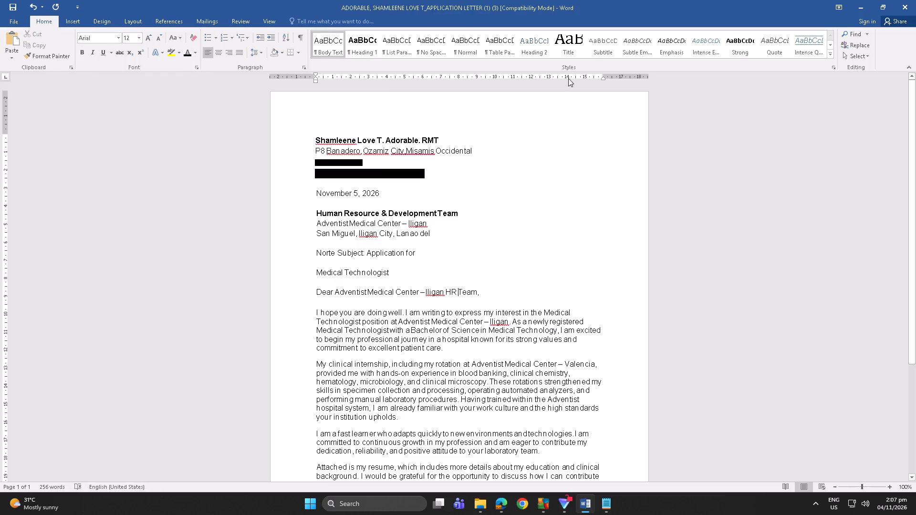
{"action": "left_click", "coordinate": [425, 271]}
{"action": "left_click", "coordinate": [413, 254]}
{"action": "left_click_drag", "start_coordinate": [433, 80], "coordinate": [561, 93]}
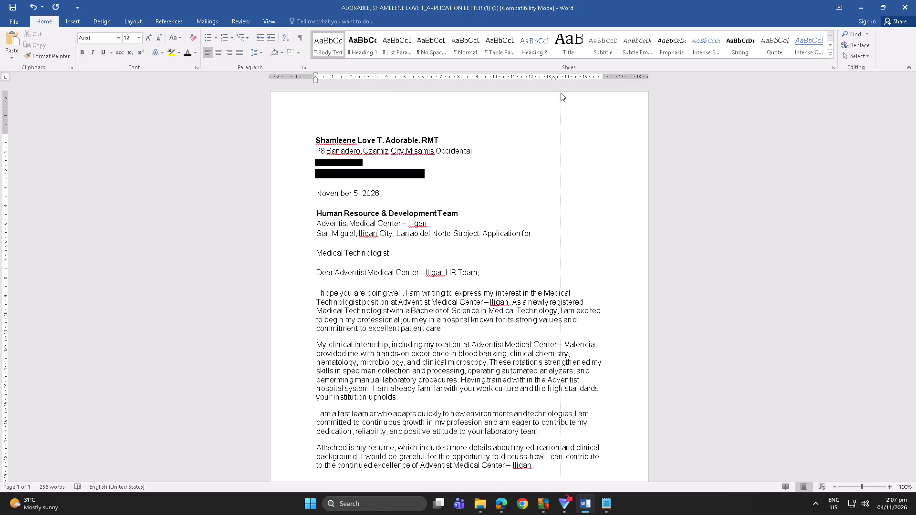
{"action": "left_click_drag", "start_coordinate": [561, 93], "coordinate": [638, 95]}
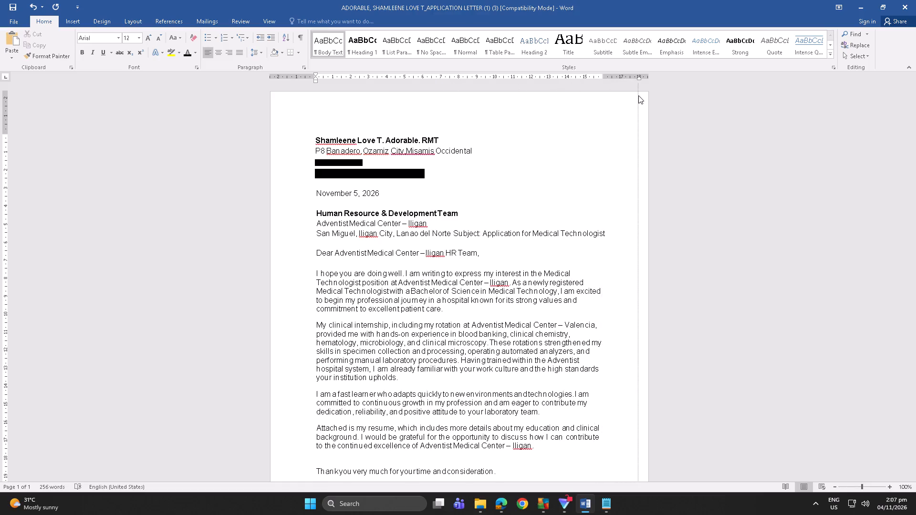
{"action": "left_click_drag", "start_coordinate": [638, 95], "coordinate": [625, 98]}
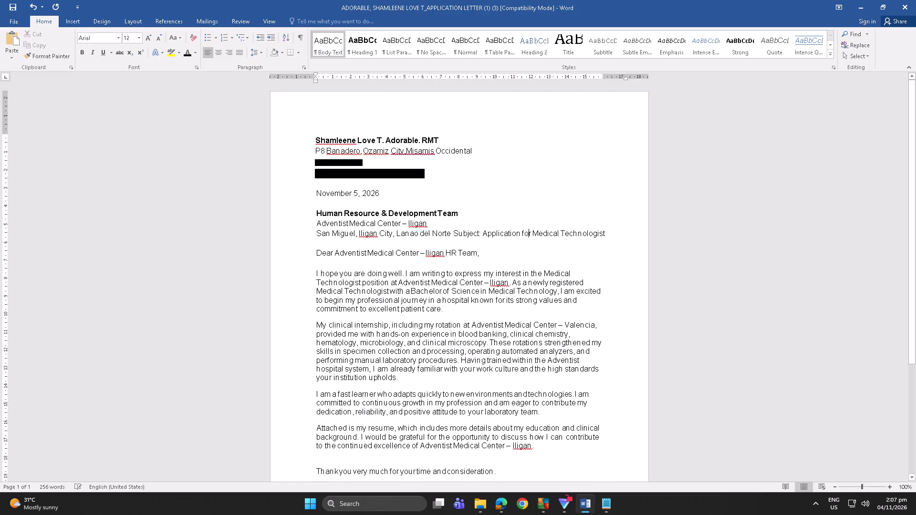
Justify the body text from "I hope you are doing well" through the paragraph about the attached resume.
{"action": "scroll", "coordinate": [629, 244], "scroll_direction": "down", "scroll_amount": 4}
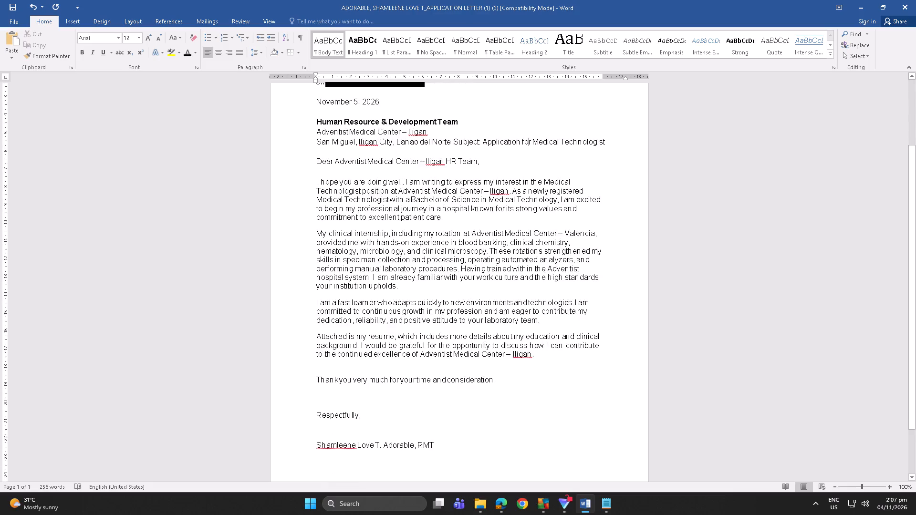
{"action": "left_click_drag", "start_coordinate": [567, 359], "coordinate": [221, 173]}
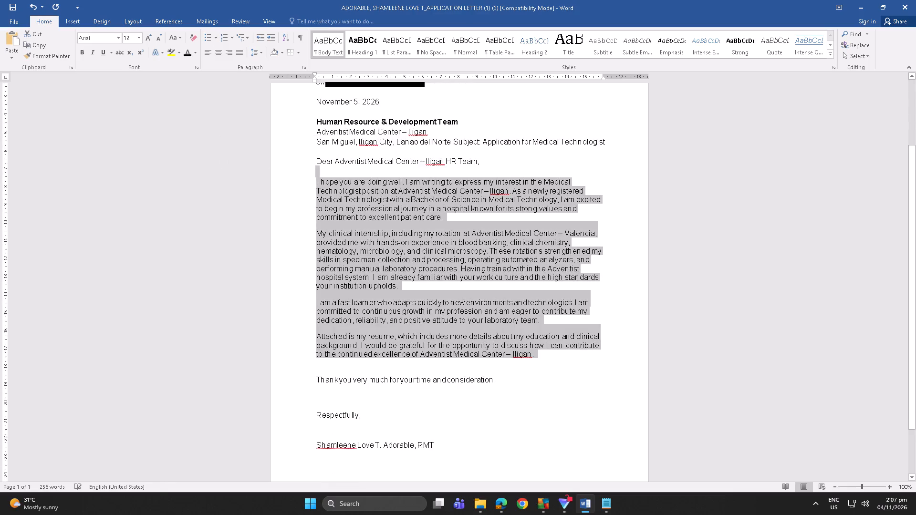
{"action": "key", "text": "ctrl+j"}
{"action": "left_click", "coordinate": [797, 328]}
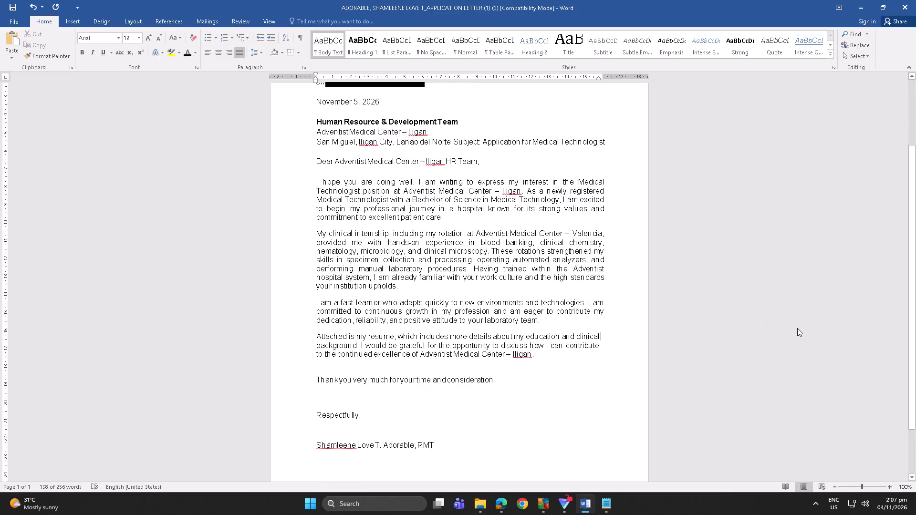
Review the Medical Technologist letter's overall layout and check the left indents of the heading lines down to the recipient block.
{"action": "left_click", "coordinate": [620, 386]}
{"action": "scroll", "coordinate": [618, 386], "scroll_direction": "down", "scroll_amount": 3}
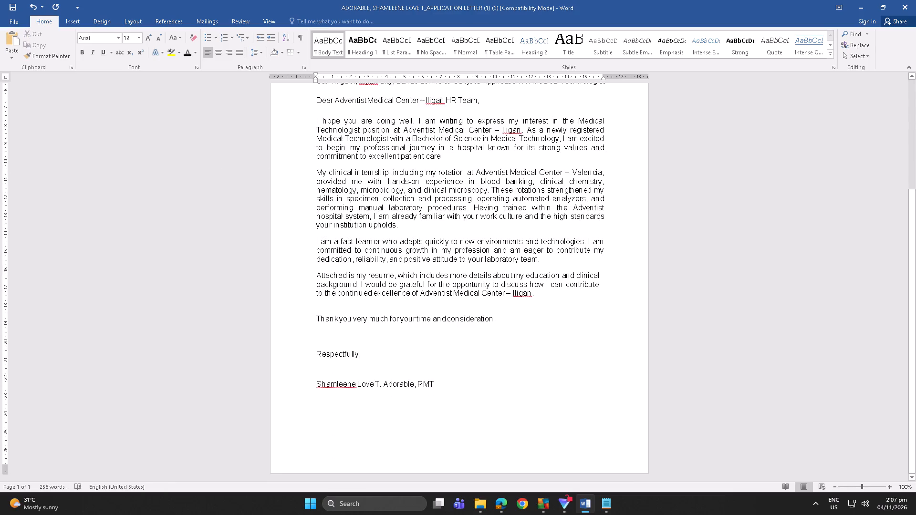
{"action": "scroll", "coordinate": [617, 386], "scroll_direction": "down", "scroll_amount": 4}
{"action": "scroll", "coordinate": [575, 371], "scroll_direction": "down", "scroll_amount": 4}
{"action": "left_click_drag", "start_coordinate": [915, 380], "coordinate": [915, 380]}
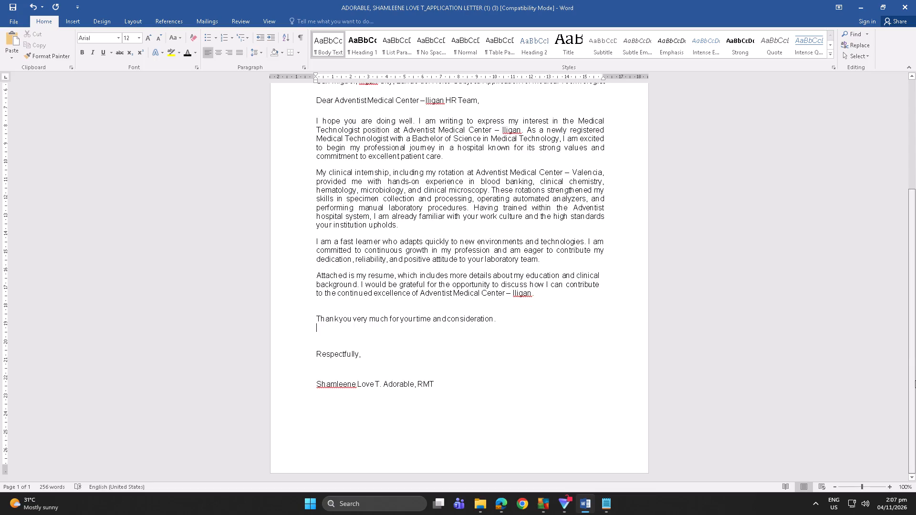
{"action": "left_click_drag", "start_coordinate": [915, 380], "coordinate": [915, 283]}
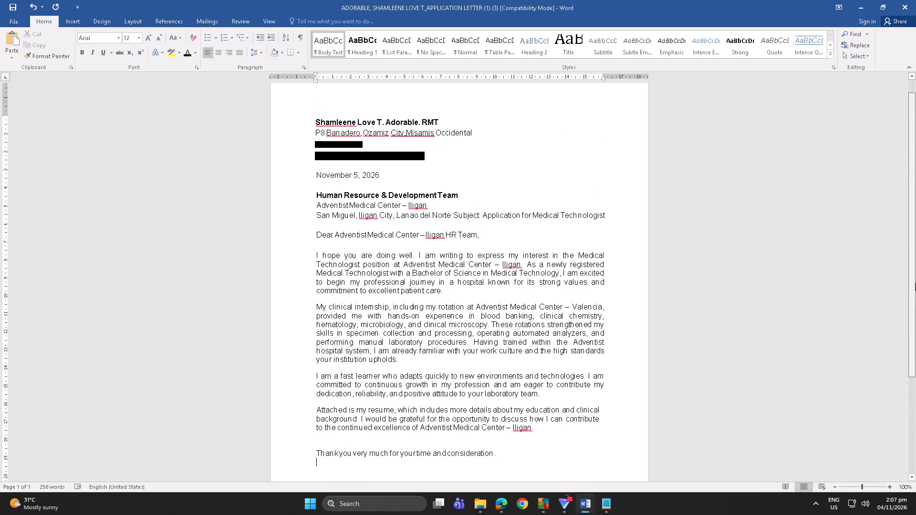
{"action": "left_click_drag", "start_coordinate": [915, 283], "coordinate": [915, 285]}
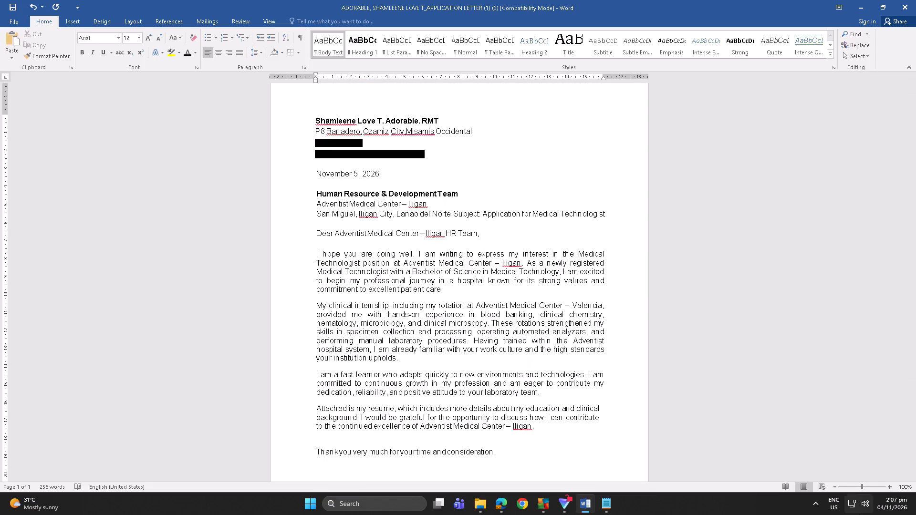
{"action": "left_click", "coordinate": [316, 119]}
{"action": "key", "text": "Down"}
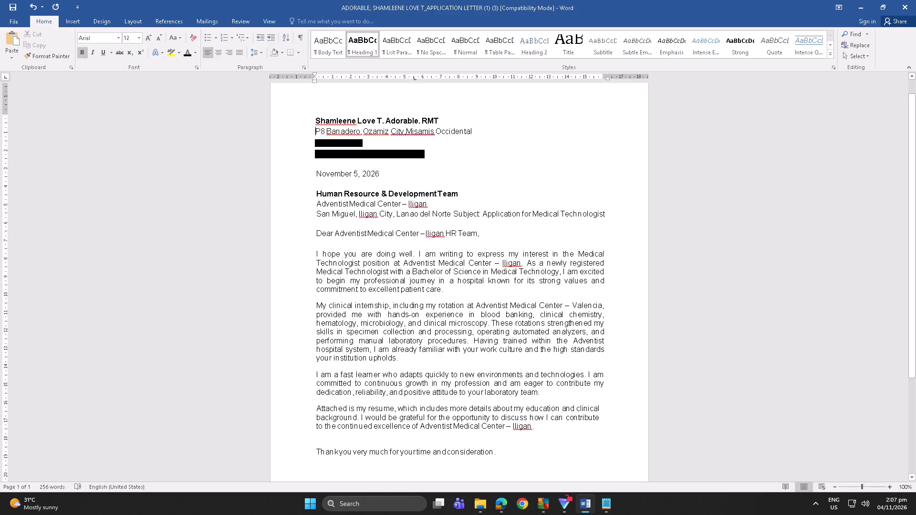
{"action": "key", "text": "Down"}
{"action": "key", "text": "Down"}
{"action": "key", "text": "Down"}
{"action": "key", "text": "Down"}
{"action": "key", "text": "Up"}
{"action": "left_click", "coordinate": [317, 82]}
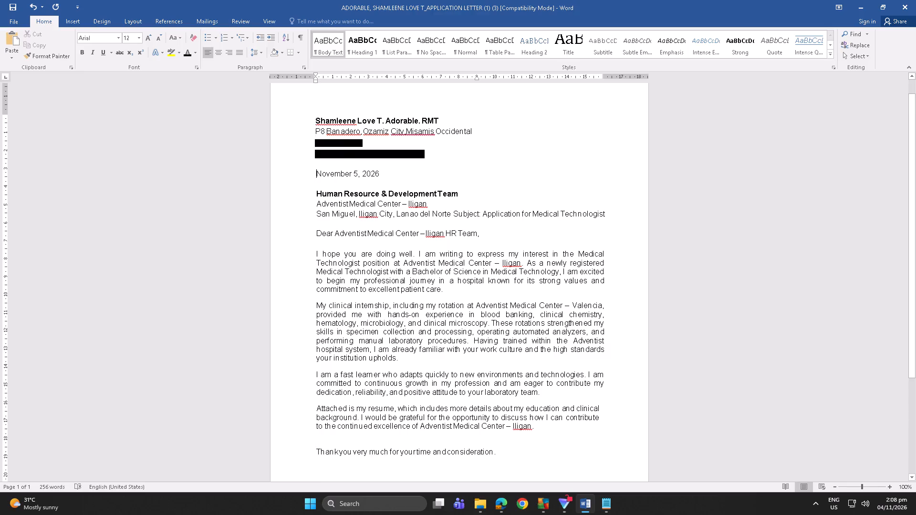
Remove the small left indents from the salutation, the two recipient address lines and the Human Resource & Development Team heading.
{"action": "left_click", "coordinate": [315, 237]}
{"action": "key", "text": "BackSpace"}
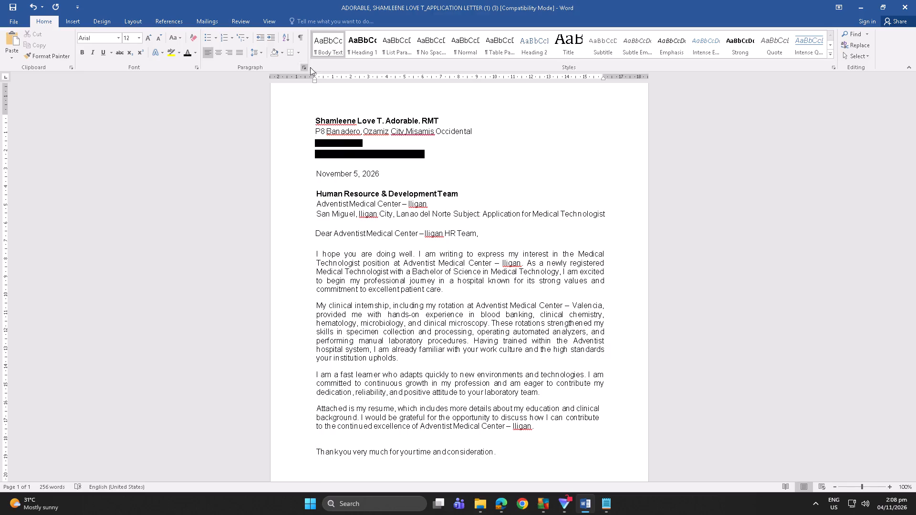
{"action": "left_click", "coordinate": [315, 82]}
{"action": "key", "text": "Up"}
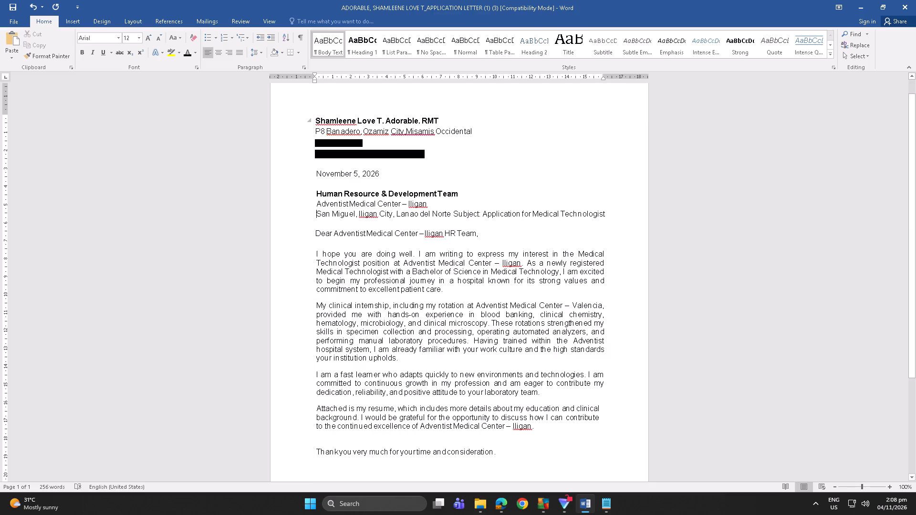
{"action": "key", "text": "BackSpace"}
{"action": "key", "text": "Up"}
{"action": "key", "text": "BackSpace"}
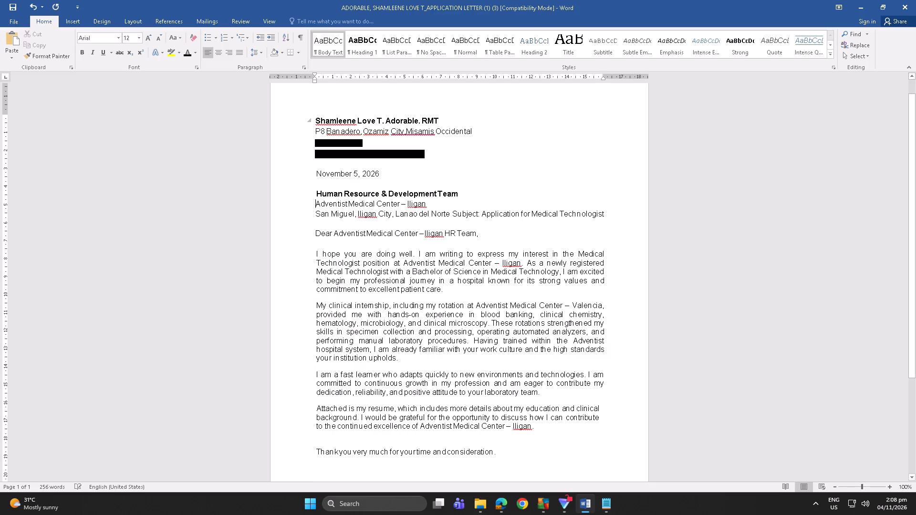
{"action": "key", "text": "Up"}
{"action": "key", "text": "BackSpace"}
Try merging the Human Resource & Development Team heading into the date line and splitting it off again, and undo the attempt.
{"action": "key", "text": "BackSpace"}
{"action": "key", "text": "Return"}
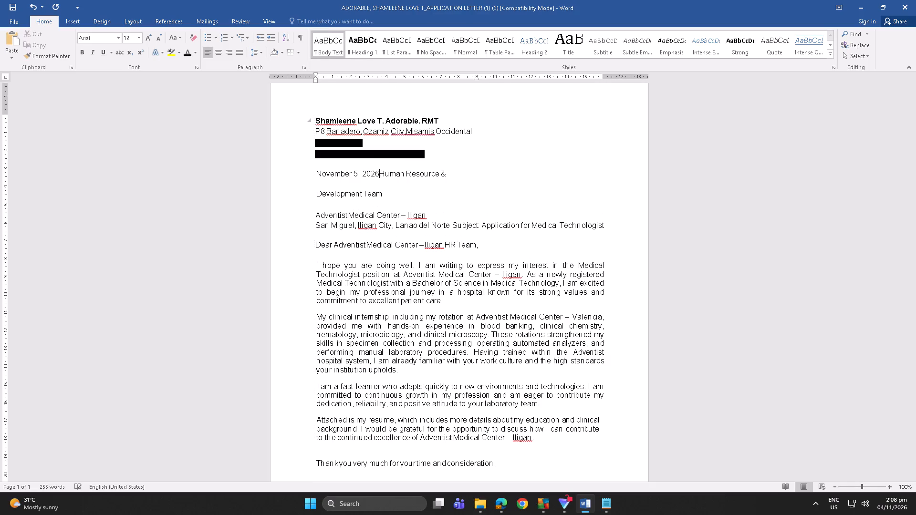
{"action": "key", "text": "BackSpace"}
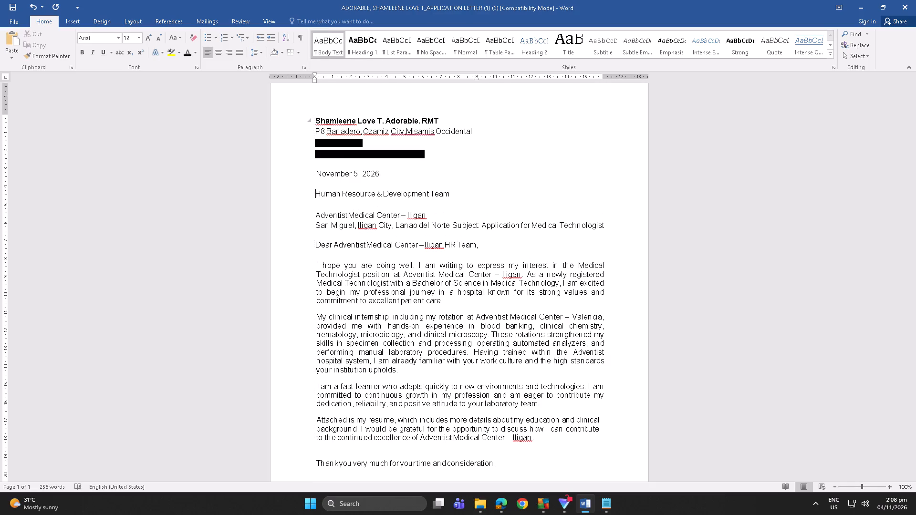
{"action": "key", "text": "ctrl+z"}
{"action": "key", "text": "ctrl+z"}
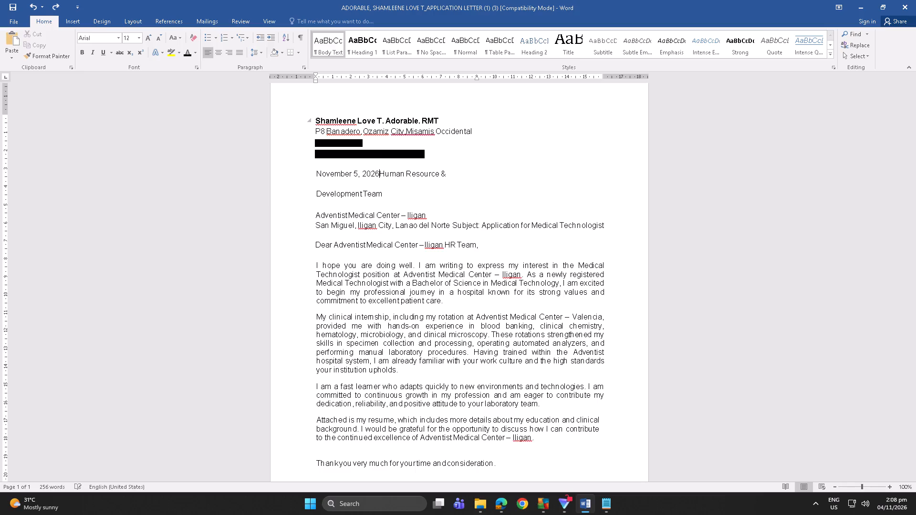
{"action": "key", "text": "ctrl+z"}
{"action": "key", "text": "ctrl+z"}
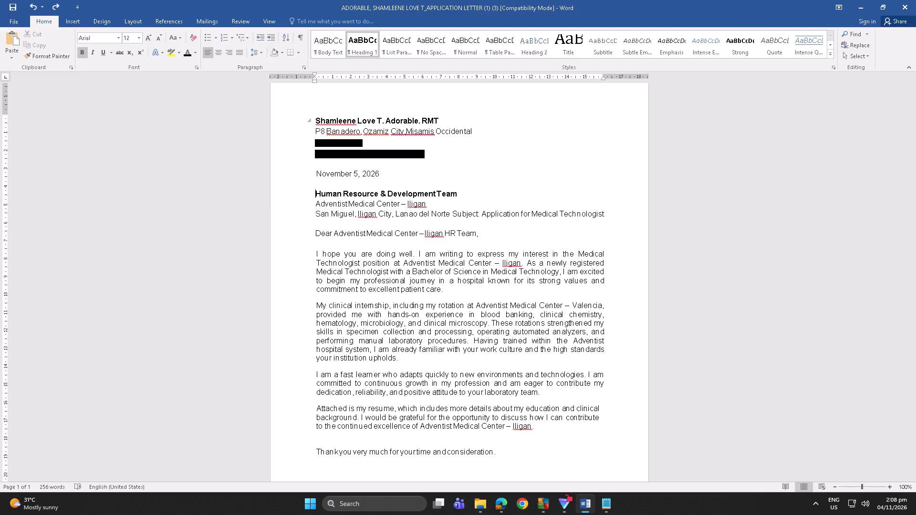
Join the Human Resource & Development Team heading to the date line and split it back onto its own line.
{"action": "key", "text": "BackSpace"}
{"action": "key", "text": "Return"}
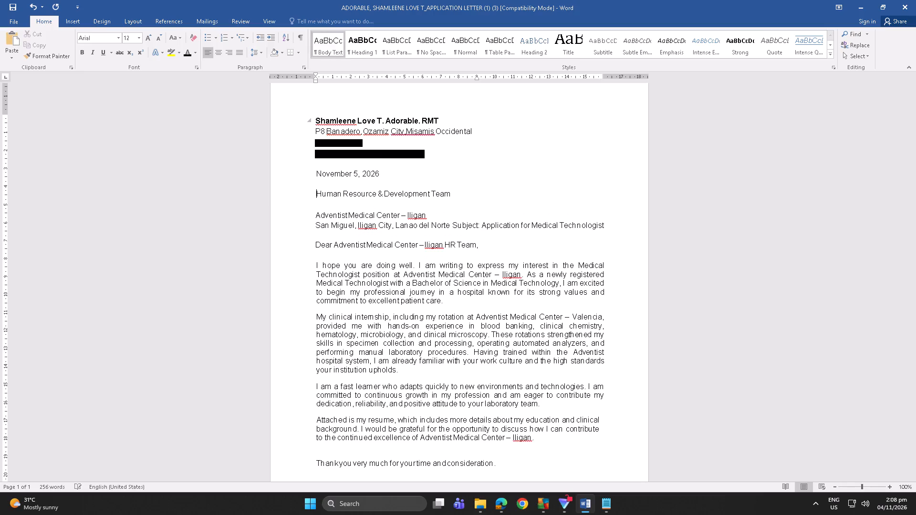
Make the Human Resource & Development Team line bold and remove its small left indent.
{"action": "left_click_drag", "start_coordinate": [478, 196], "coordinate": [459, 196]}
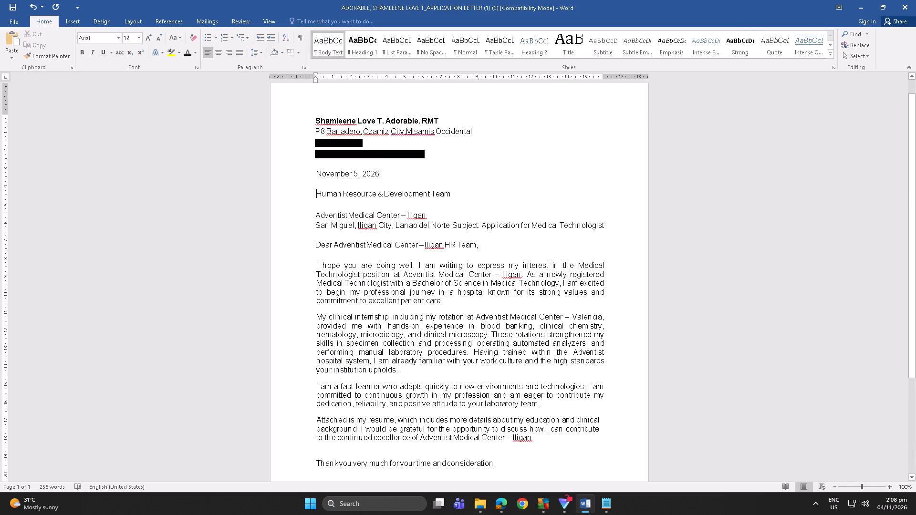
{"action": "left_click_drag", "start_coordinate": [459, 196], "coordinate": [262, 186]}
{"action": "left_click", "coordinate": [397, 186]}
{"action": "left_click_drag", "start_coordinate": [452, 196], "coordinate": [312, 196]}
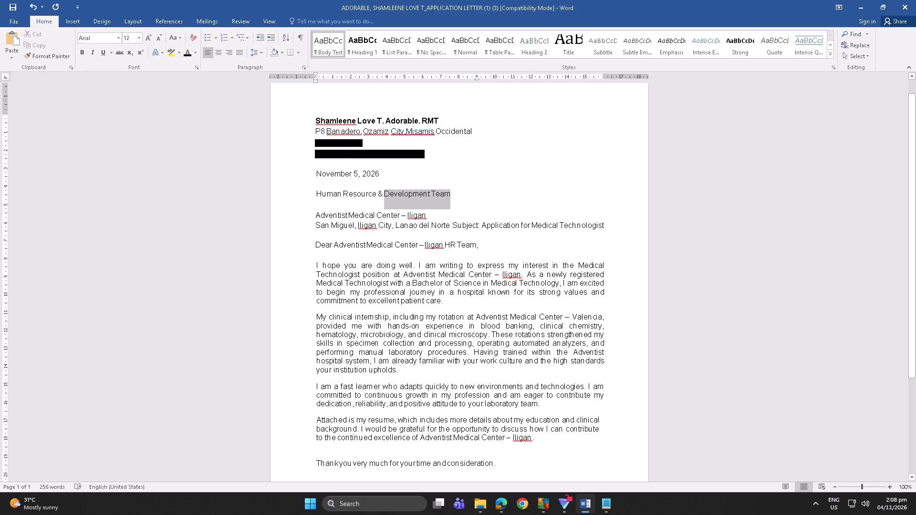
{"action": "left_click_drag", "start_coordinate": [312, 196], "coordinate": [288, 196]}
{"action": "key", "text": "ctrl+b"}
{"action": "left_click", "coordinate": [318, 191]}
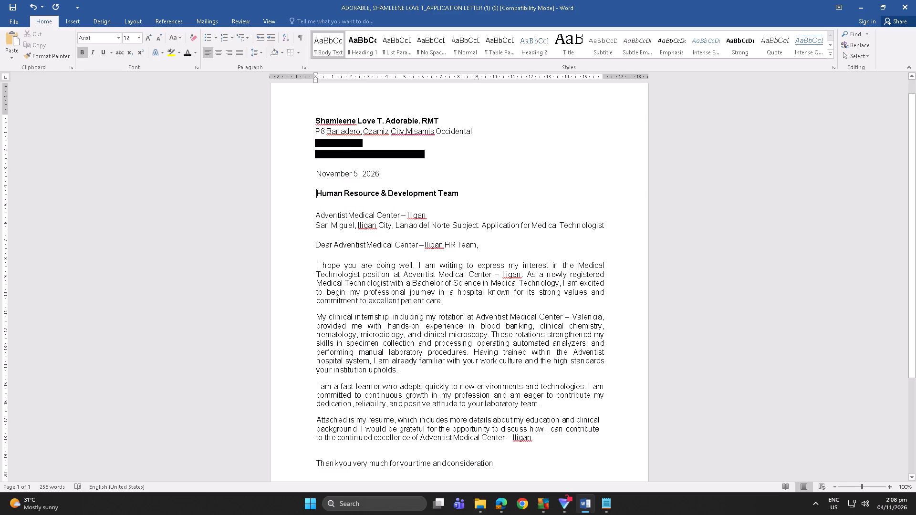
{"action": "key", "text": "BackSpace"}
Switch to Edge to check the recipient block and subject line layout in the IT Staff application letter PDF, and return to Word.
{"action": "left_click", "coordinate": [500, 503]}
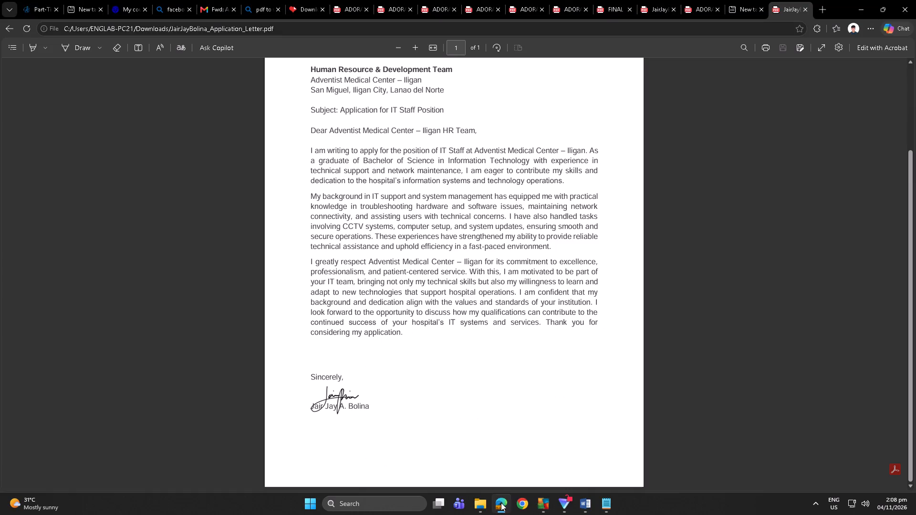
{"action": "scroll", "coordinate": [542, 226], "scroll_direction": "up", "scroll_amount": 4}
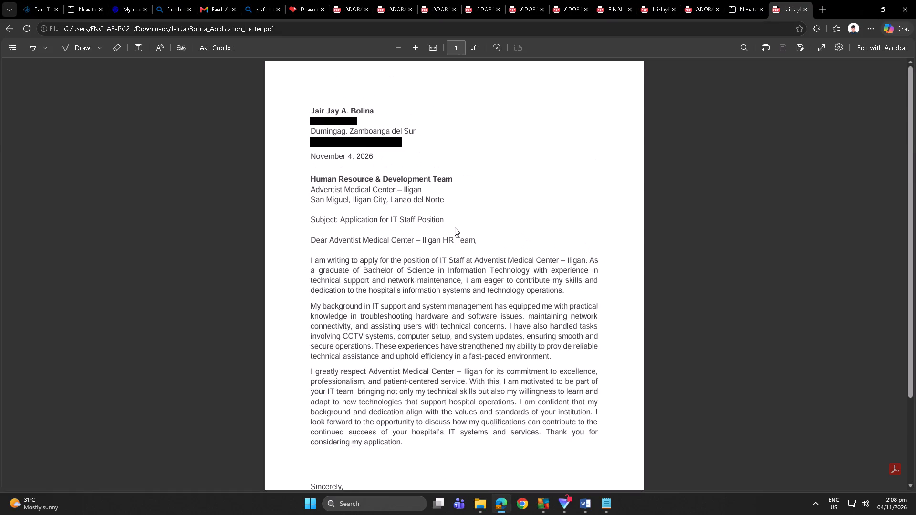
{"action": "key", "text": "alt+Tab"}
{"action": "key", "text": "alt+Tab"}
{"action": "key", "text": "alt+Tab"}
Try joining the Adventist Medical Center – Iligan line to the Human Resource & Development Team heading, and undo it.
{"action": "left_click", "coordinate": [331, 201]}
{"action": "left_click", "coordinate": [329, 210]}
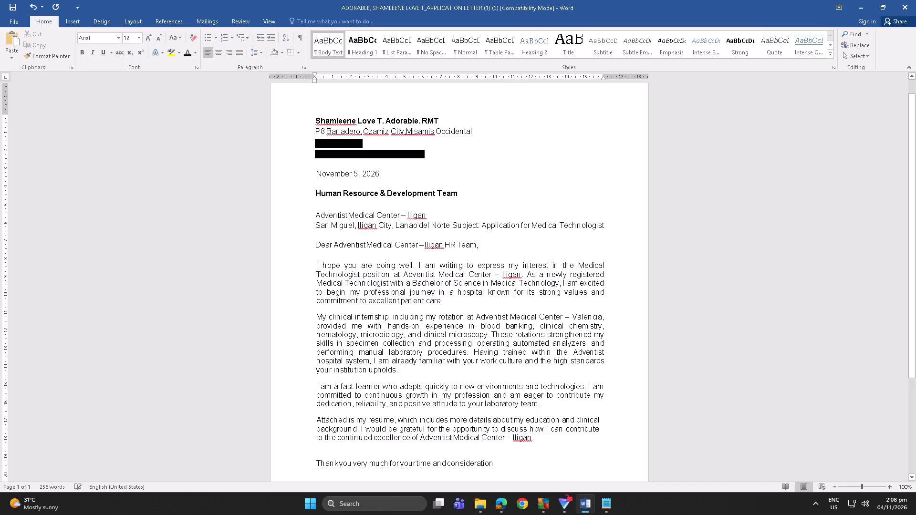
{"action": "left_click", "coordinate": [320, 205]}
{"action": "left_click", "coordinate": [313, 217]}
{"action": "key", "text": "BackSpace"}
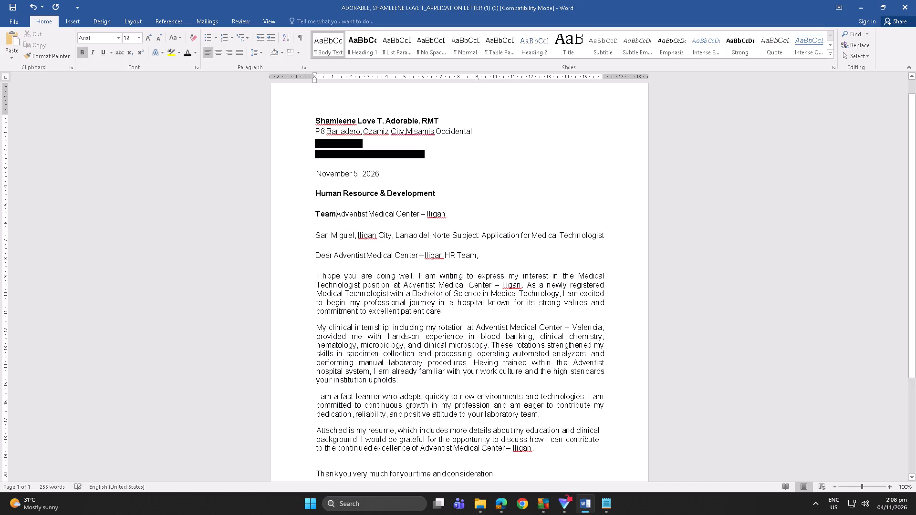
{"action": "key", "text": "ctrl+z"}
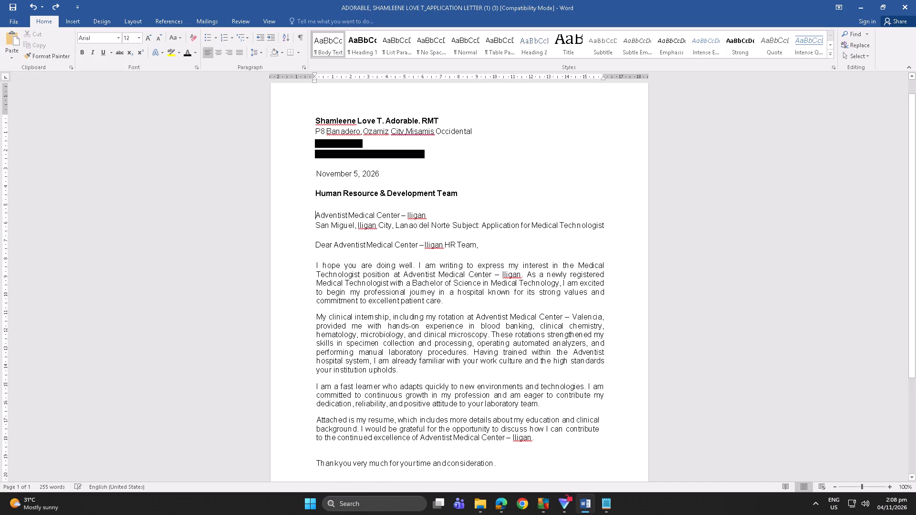
Undo the earlier Human Resource & Development Team edits back to before the heading was joined to the date line.
{"action": "key", "text": "ctrl+z"}
{"action": "key", "text": "ctrl+z"}
{"action": "key", "text": "ctrl+z"}
{"action": "key", "text": "ctrl+z"}
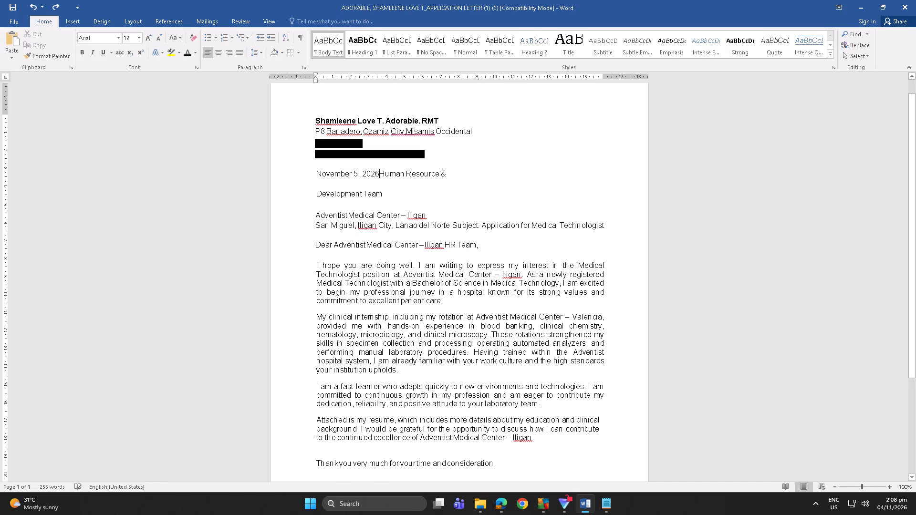
{"action": "key", "text": "ctrl+z"}
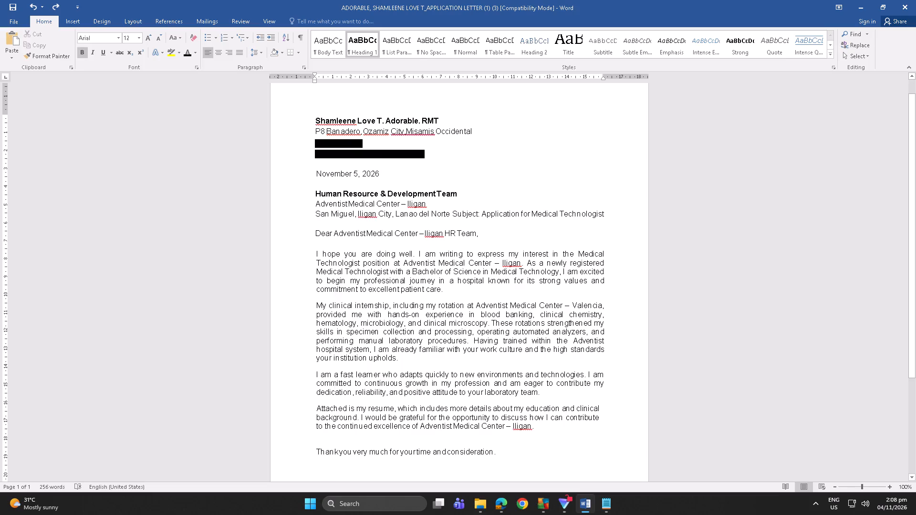
{"action": "key", "text": "BackSpace"}
{"action": "key", "text": "ctrl+z"}
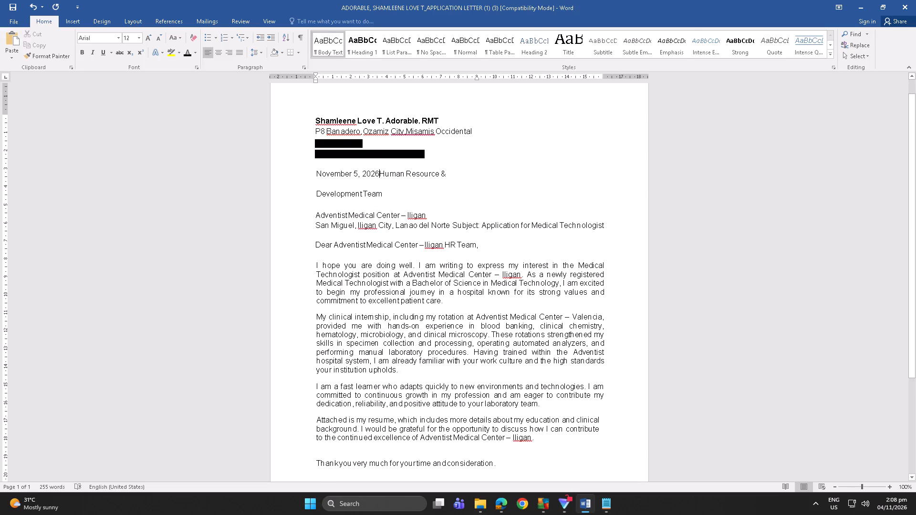
{"action": "key", "text": "ctrl+z"}
Remove the small left indent of the November 5, 2026 date line.
{"action": "key", "text": "Up"}
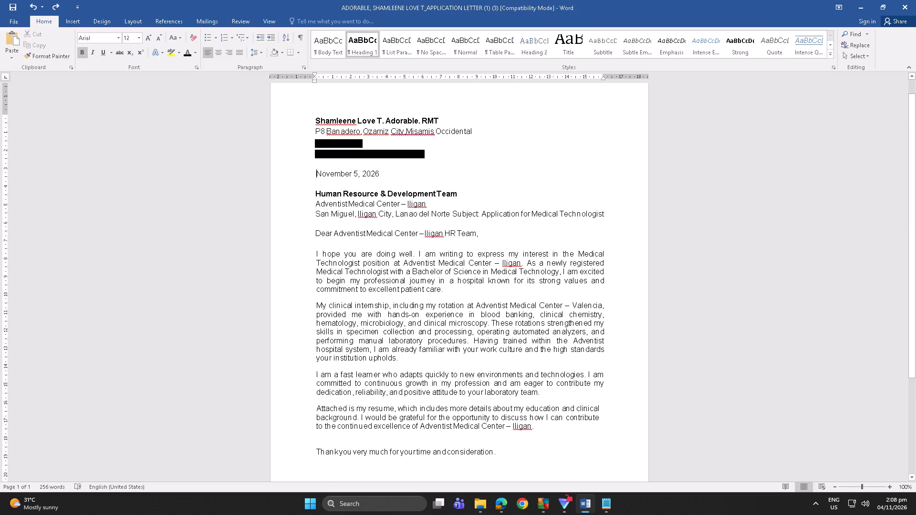
{"action": "key", "text": "BackSpace"}
Join the contact lines above the date to their preceding lines and split each back onto its own line.
{"action": "key", "text": "Up"}
{"action": "key", "text": "Up"}
{"action": "key", "text": "Down"}
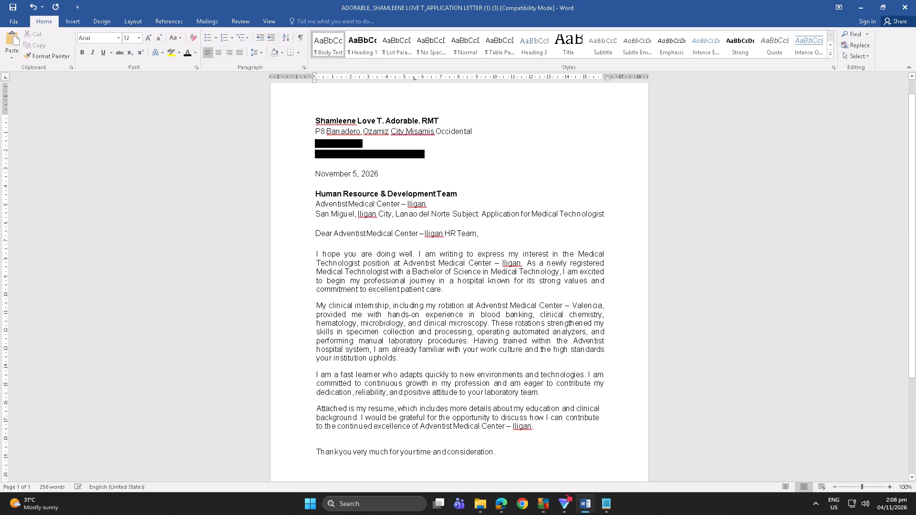
{"action": "key", "text": "BackSpace"}
{"action": "key", "text": "Return"}
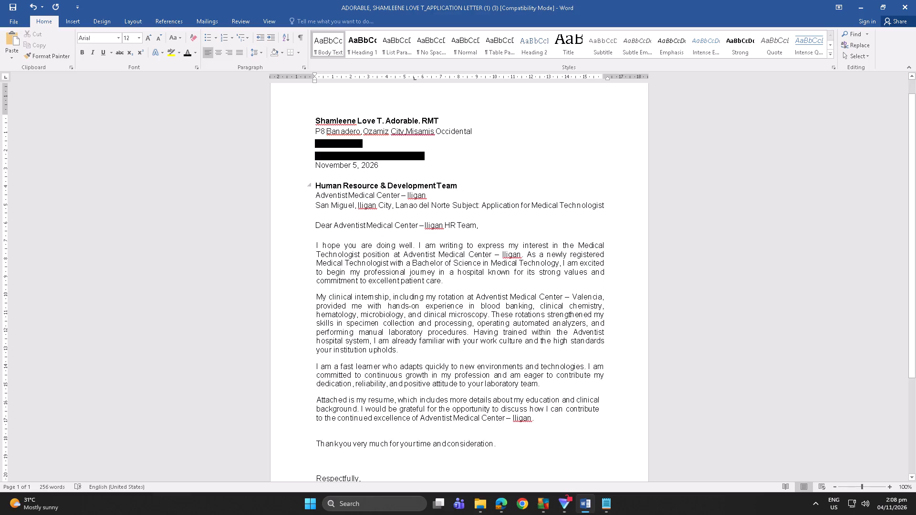
{"action": "key", "text": "Up"}
{"action": "key", "text": "BackSpace"}
{"action": "key", "text": "Return"}
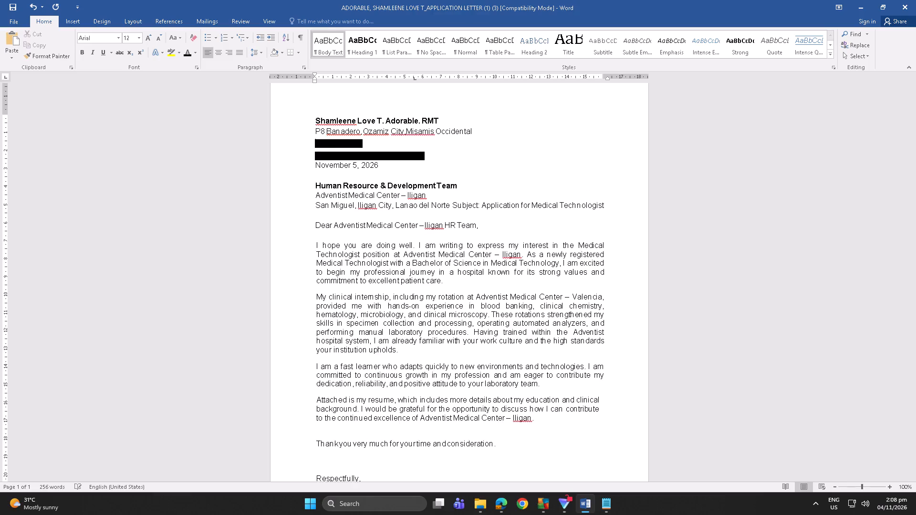
{"action": "key", "text": "BackSpace"}
{"action": "key", "text": "Return"}
Join the applicant's address line to the bold name line and split it back onto its own line.
{"action": "key", "text": "Up"}
{"action": "key", "text": "BackSpace"}
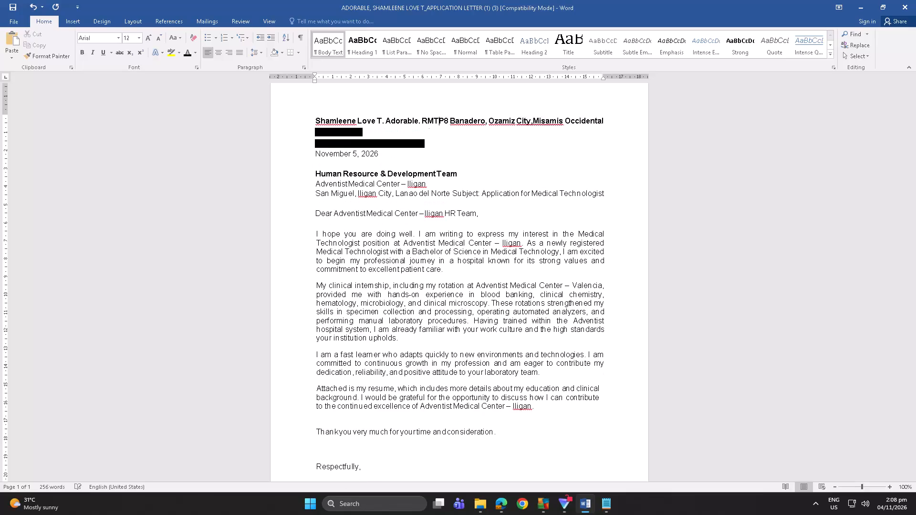
{"action": "key", "text": "Return"}
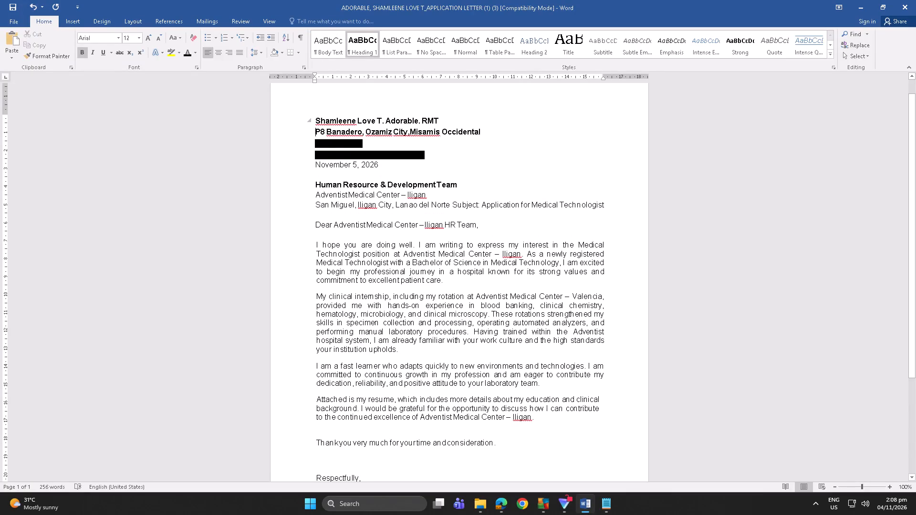
{"action": "key", "text": "Up"}
{"action": "key", "text": "BackSpace"}
{"action": "key", "text": "BackSpace"}
Join the salutation and the San Miguel line to their preceding lines and split each back onto its own line.
{"action": "key", "text": "Down"}
{"action": "key", "text": "Down"}
{"action": "key", "text": "Down"}
{"action": "key", "text": "Down"}
{"action": "key", "text": "Down"}
{"action": "key", "text": "Down"}
{"action": "key", "text": "Down"}
{"action": "key", "text": "Down"}
{"action": "key", "text": "Down"}
{"action": "key", "text": "Up"}
{"action": "key", "text": "BackSpace"}
{"action": "key", "text": "Return"}
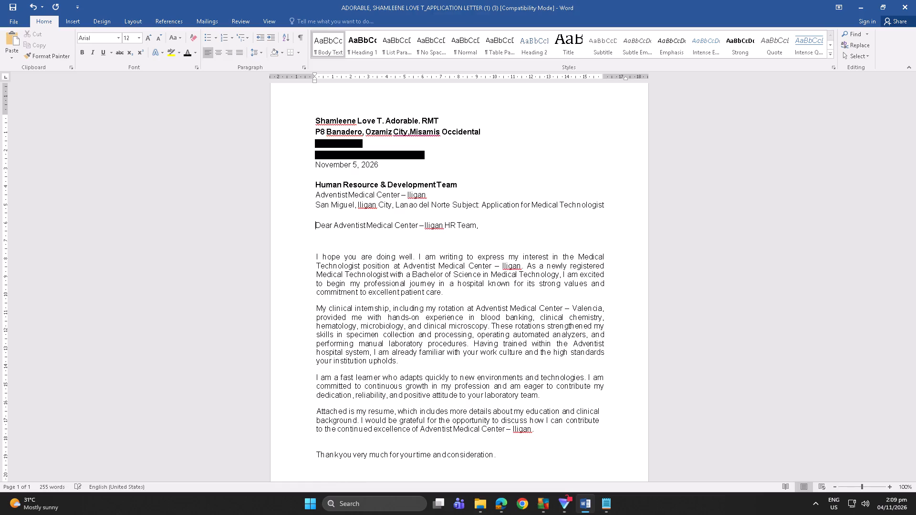
{"action": "key", "text": "Up"}
{"action": "key", "text": "BackSpace"}
{"action": "key", "text": "Return"}
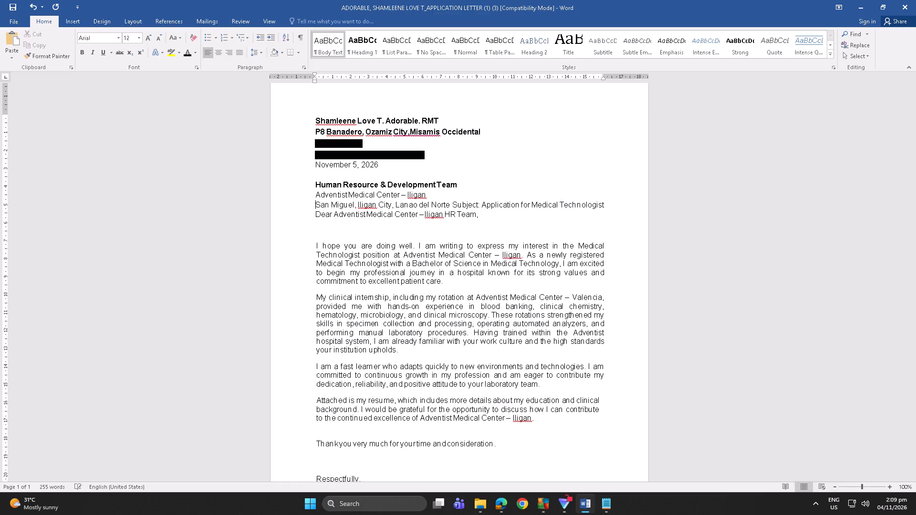
Join the Adventist Medical Center – Iligan line to the Human Resource & Development Team heading, split it off, and undo the split.
{"action": "key", "text": "Up"}
{"action": "key", "text": "BackSpace"}
{"action": "key", "text": "Return"}
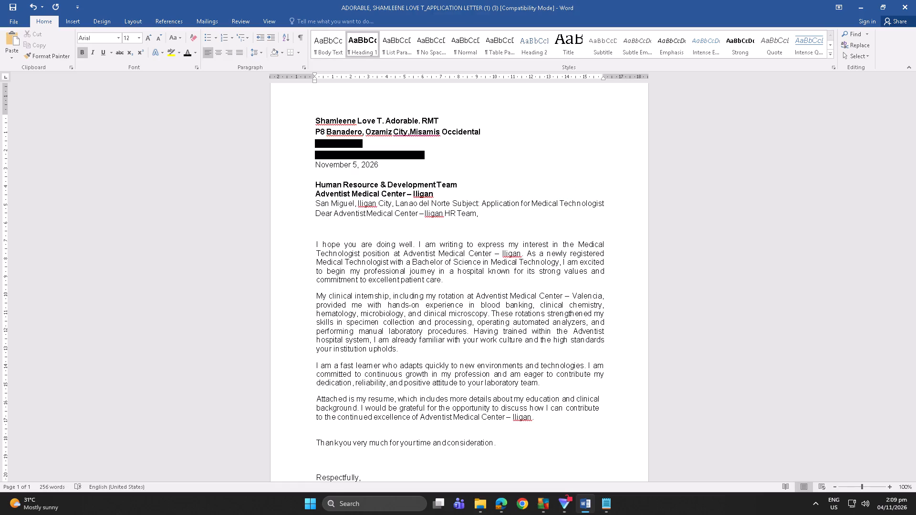
{"action": "key", "text": "ctrl+z"}
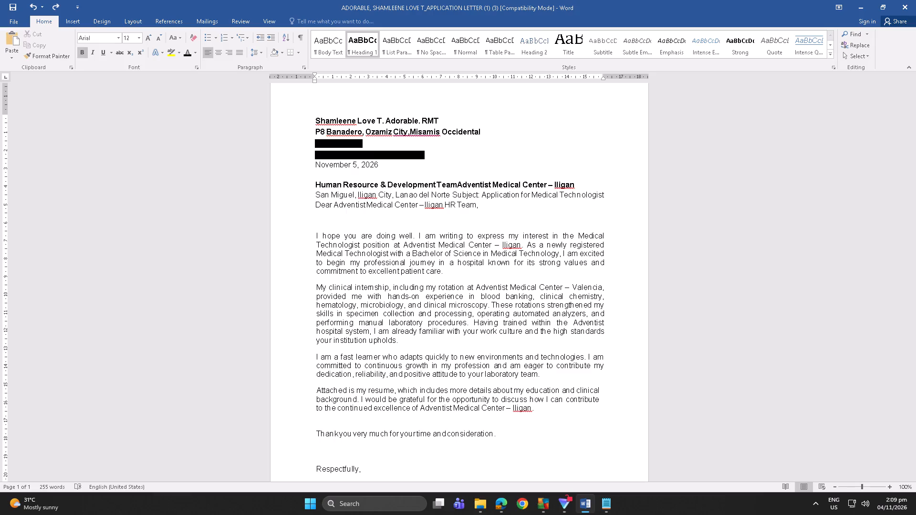
Check the IT Staff letter PDF in Edge, and in Word put "Subject: Application for Medical Technologist" on its own line.
{"action": "key", "text": "alt+Tab"}
{"action": "key", "text": "alt+Tab"}
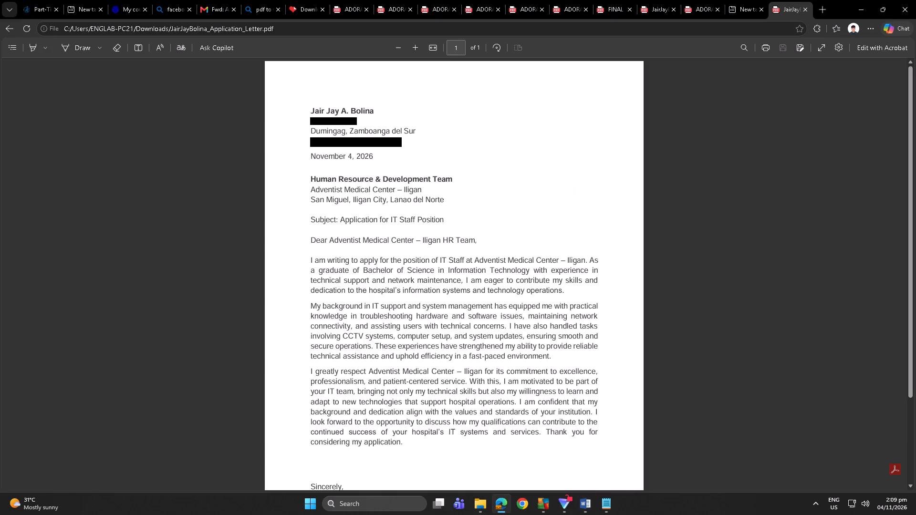
{"action": "key", "text": "Down"}
{"action": "key", "text": "Left"}
{"action": "key", "text": "Return"}
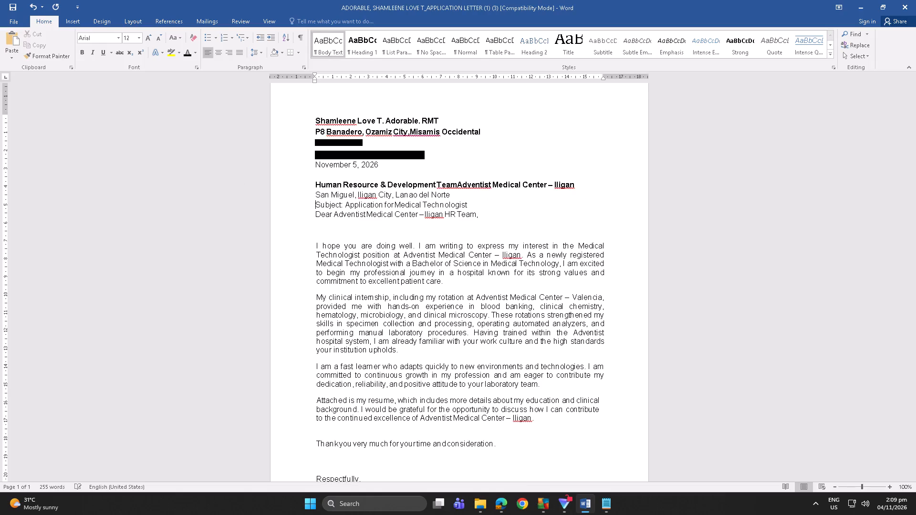
{"action": "key", "text": "BackSpace"}
{"action": "key", "text": "Return"}
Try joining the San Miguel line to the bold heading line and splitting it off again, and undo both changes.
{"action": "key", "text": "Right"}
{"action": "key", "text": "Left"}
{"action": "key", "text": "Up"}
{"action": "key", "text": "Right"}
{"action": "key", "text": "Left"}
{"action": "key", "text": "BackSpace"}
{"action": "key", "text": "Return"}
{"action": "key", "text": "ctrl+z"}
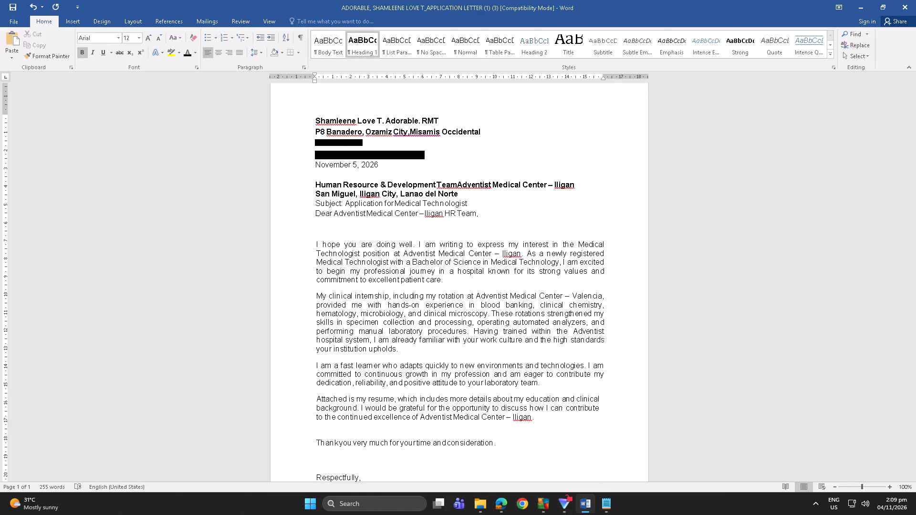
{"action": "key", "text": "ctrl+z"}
Recheck the PDF in Edge, and in Word remove the opening paragraph's small left indent and redo its break from above.
{"action": "key", "text": "alt+Tab"}
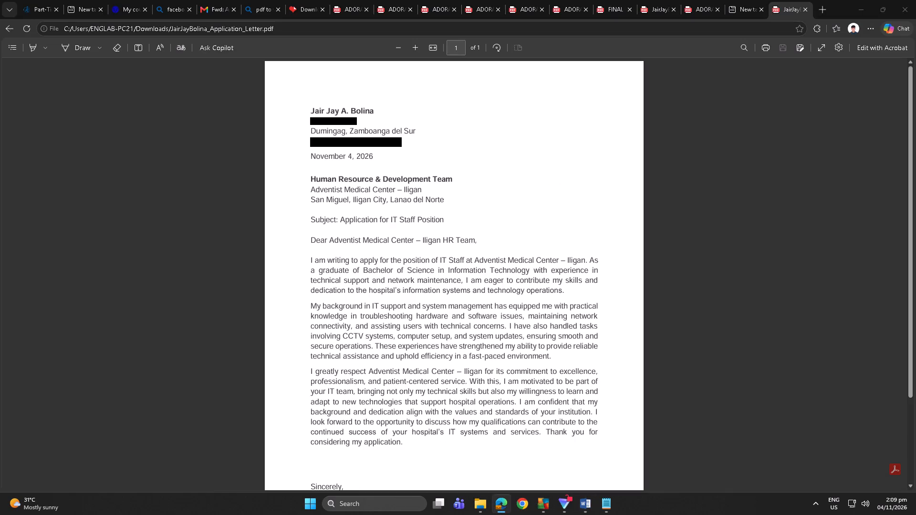
{"action": "key", "text": "alt+Tab"}
{"action": "key", "text": "Down"}
{"action": "key", "text": "Down"}
{"action": "key", "text": "Down"}
{"action": "key", "text": "Down"}
{"action": "key", "text": "BackSpace"}
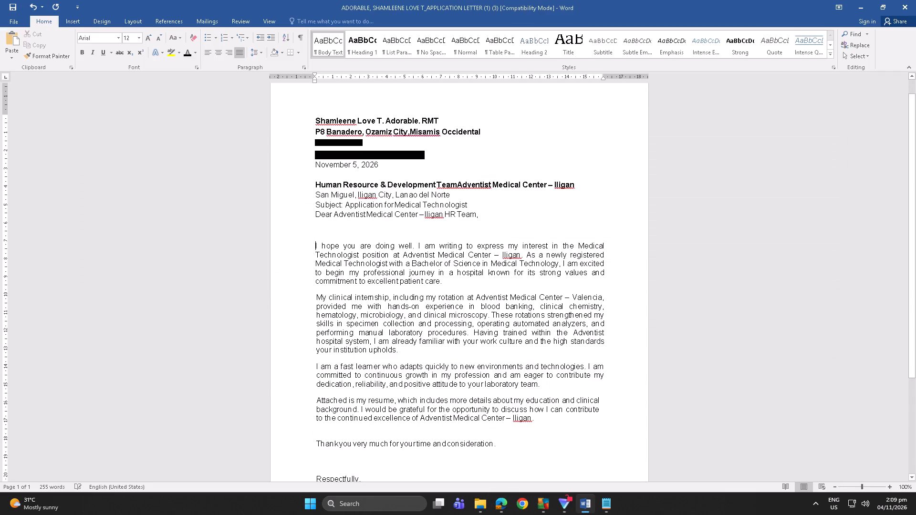
{"action": "key", "text": "Down"}
{"action": "key", "text": "Up"}
{"action": "key", "text": "BackSpace"}
{"action": "key", "text": "Return"}
Split the opening paragraph into separate lines before "Technologist position", "Medical Technologist with", "to begin" and "commitment".
{"action": "key", "text": "Down"}
{"action": "key", "text": "BackSpace"}
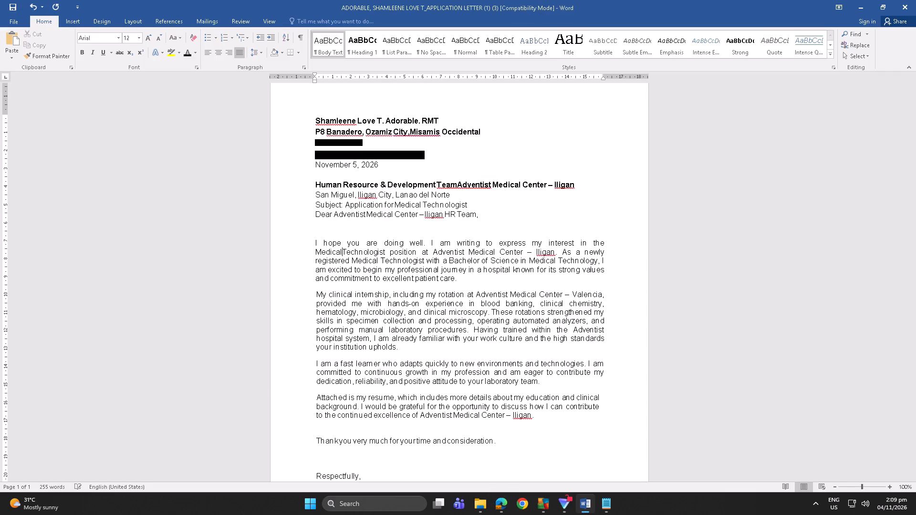
{"action": "key", "text": "Return"}
{"action": "key", "text": "Down"}
{"action": "key", "text": "BackSpace"}
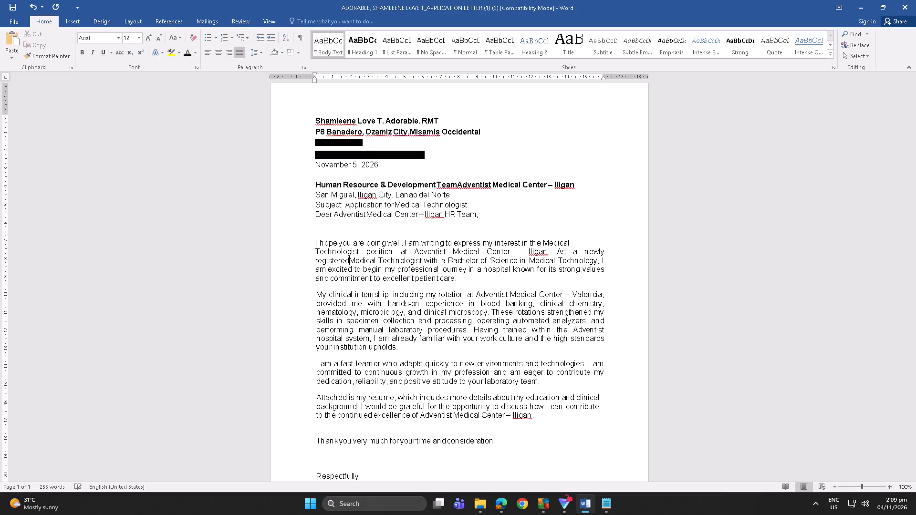
{"action": "key", "text": "Return"}
{"action": "key", "text": "Down"}
{"action": "key", "text": "BackSpace"}
{"action": "key", "text": "Return"}
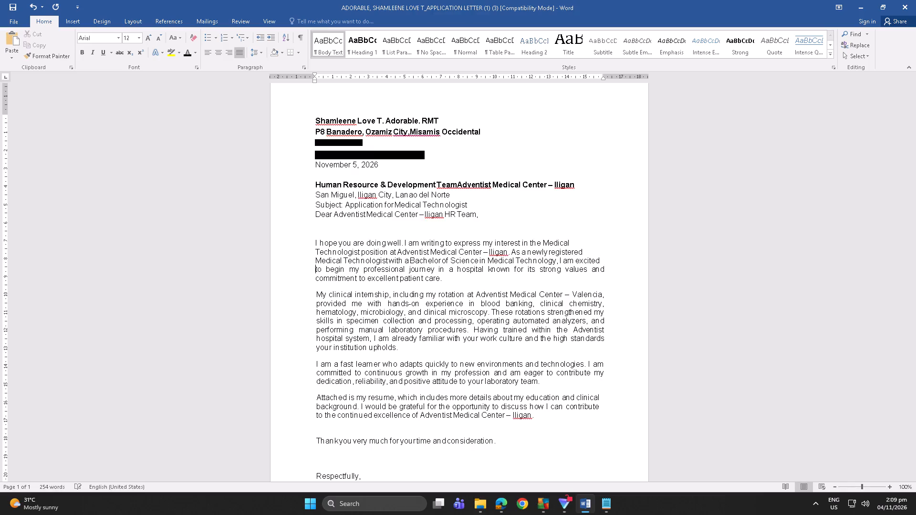
{"action": "key", "text": "Down"}
{"action": "key", "text": "BackSpace"}
{"action": "key", "text": "Return"}
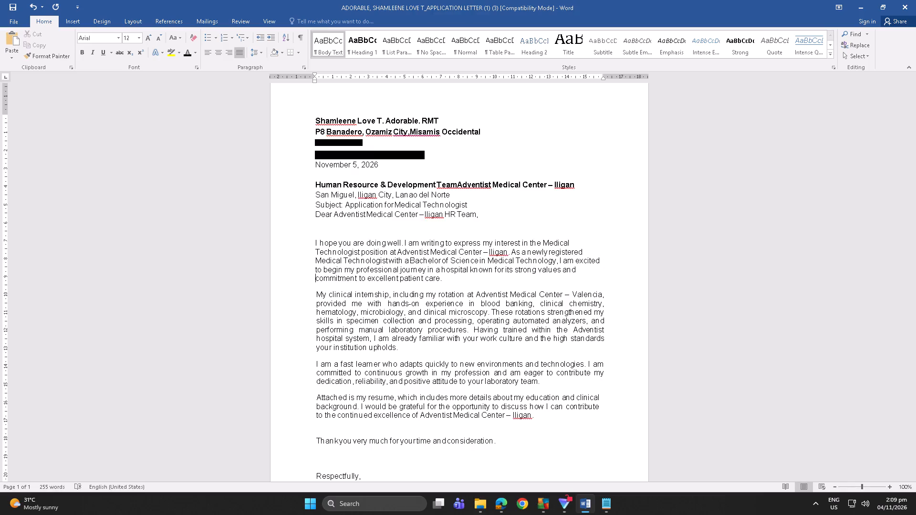
Apply justified alignment to all lines of the opening paragraph, including the blank line above it.
{"action": "left_click_drag", "start_coordinate": [443, 279], "coordinate": [319, 256]}
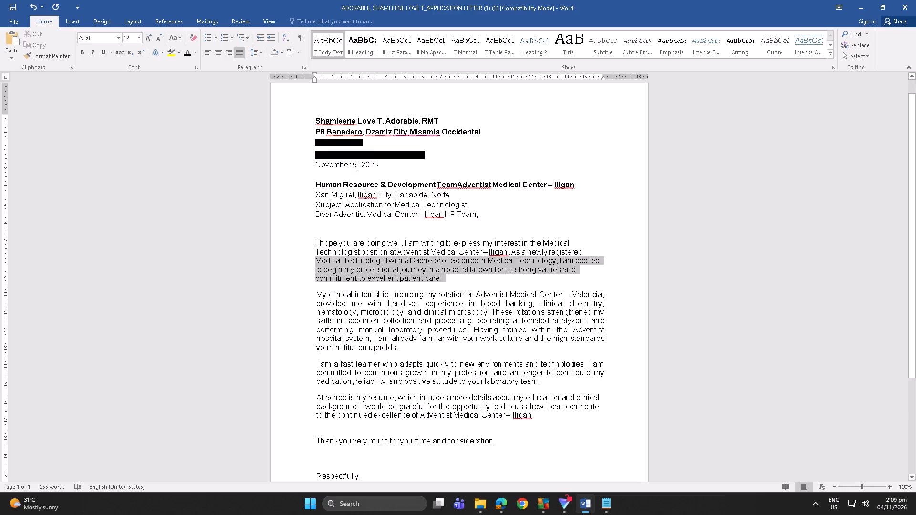
{"action": "left_click_drag", "start_coordinate": [319, 256], "coordinate": [290, 237]}
{"action": "key", "text": "ctrl+j"}
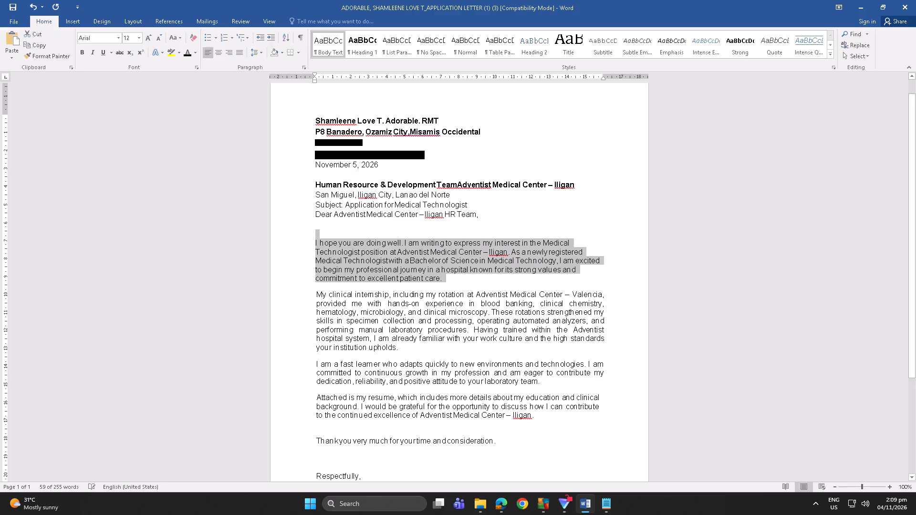
{"action": "key", "text": "ctrl+j"}
{"action": "key", "text": "ctrl+j"}
{"action": "key", "text": "ctrl+j"}
Move the right indent of the opening paragraph's "to begin my professional journey" line outward to about 17.5 on the ruler.
{"action": "left_click", "coordinate": [687, 271]}
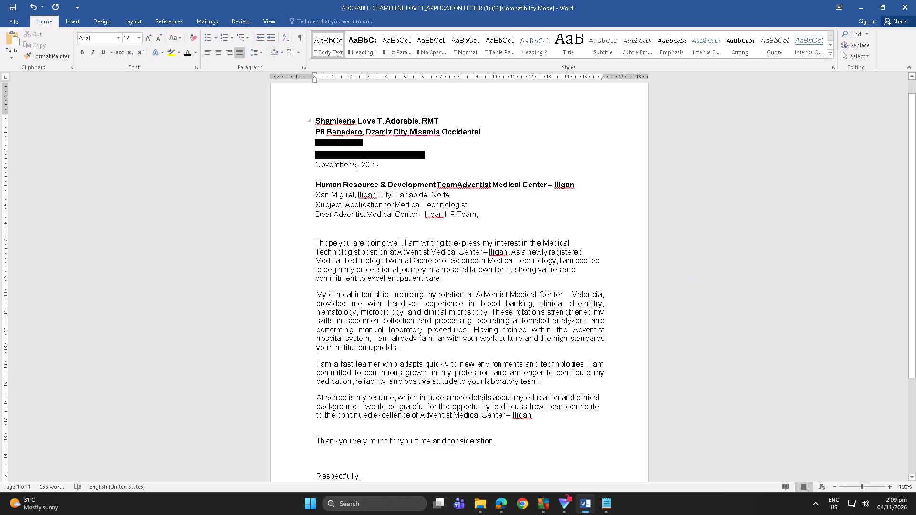
{"action": "left_click_drag", "start_coordinate": [604, 78], "coordinate": [632, 80]}
Apply justified alignment to the letter body, from the opening paragraph down to the "Thank you very much" line.
{"action": "left_click_drag", "start_coordinate": [469, 282], "coordinate": [250, 246]}
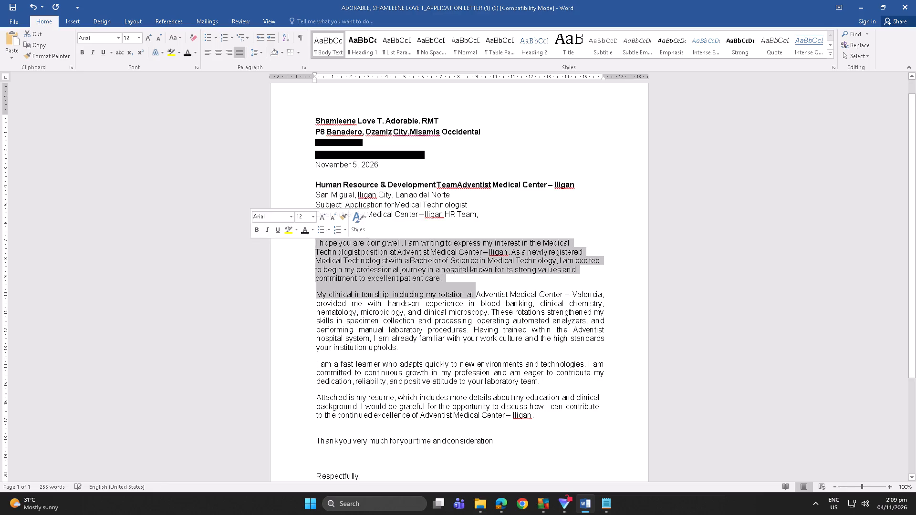
{"action": "left_click", "coordinate": [629, 341]}
{"action": "left_click_drag", "start_coordinate": [517, 440], "coordinate": [195, 271]}
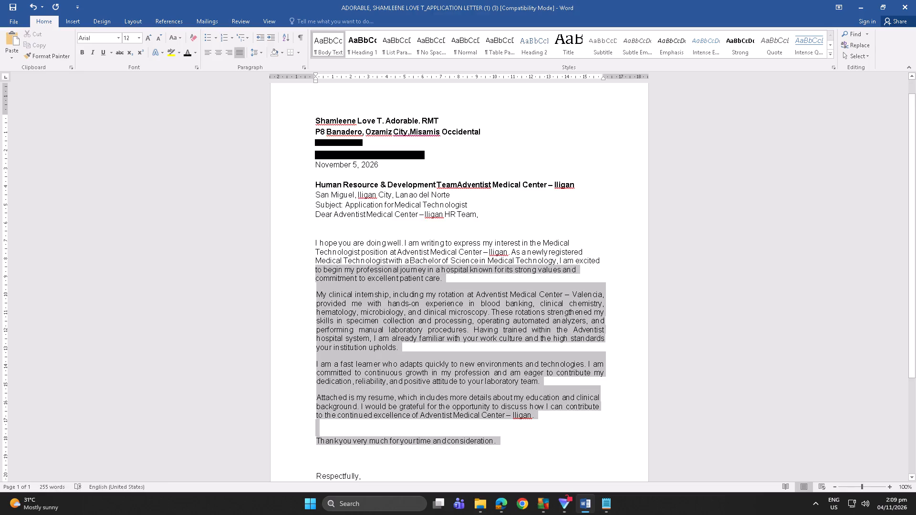
{"action": "left_click_drag", "start_coordinate": [195, 271], "coordinate": [201, 247]}
{"action": "key", "text": "ctrl+j"}
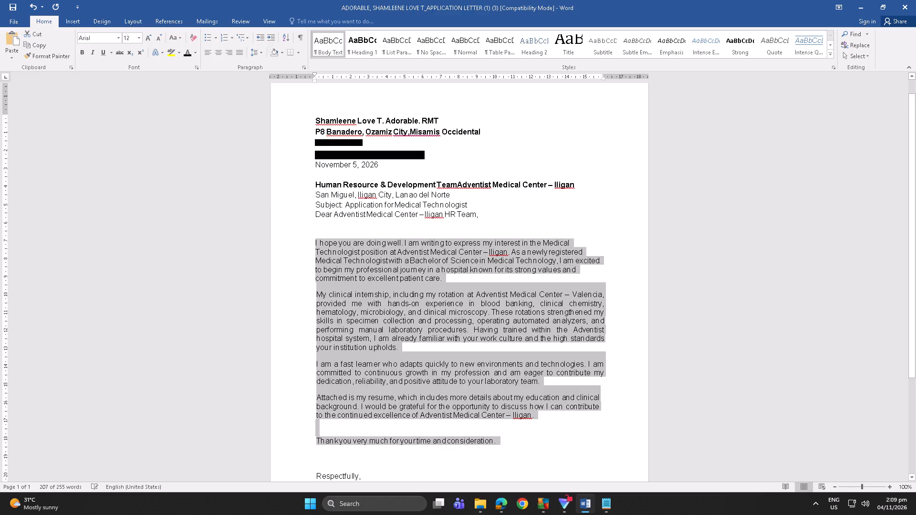
{"action": "key", "text": "ctrl+j"}
{"action": "key", "text": "ctrl+j"}
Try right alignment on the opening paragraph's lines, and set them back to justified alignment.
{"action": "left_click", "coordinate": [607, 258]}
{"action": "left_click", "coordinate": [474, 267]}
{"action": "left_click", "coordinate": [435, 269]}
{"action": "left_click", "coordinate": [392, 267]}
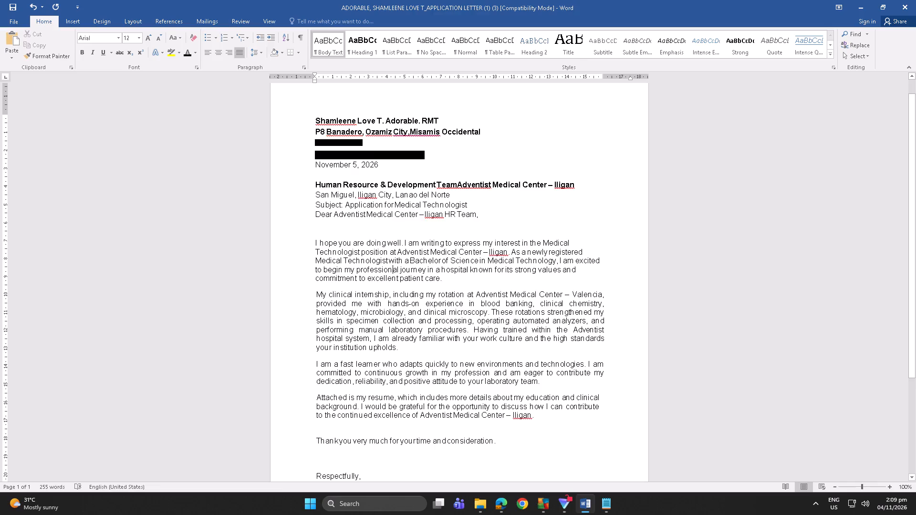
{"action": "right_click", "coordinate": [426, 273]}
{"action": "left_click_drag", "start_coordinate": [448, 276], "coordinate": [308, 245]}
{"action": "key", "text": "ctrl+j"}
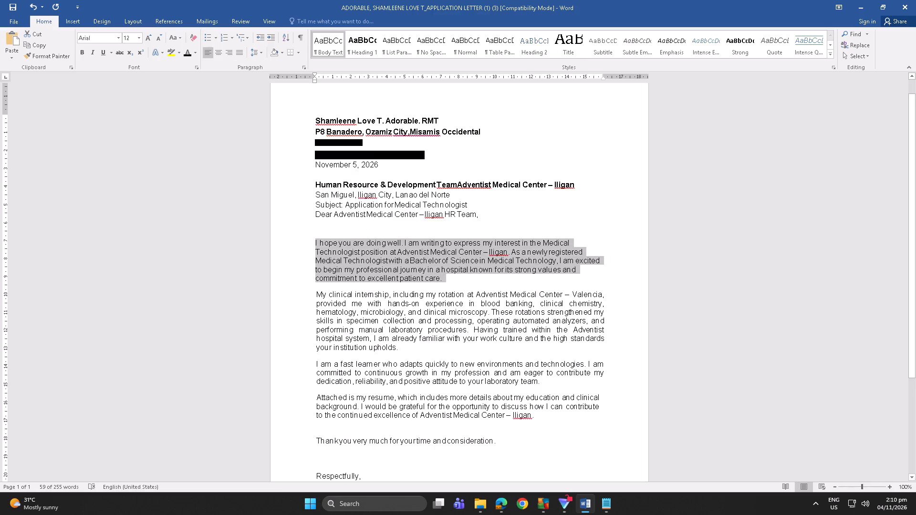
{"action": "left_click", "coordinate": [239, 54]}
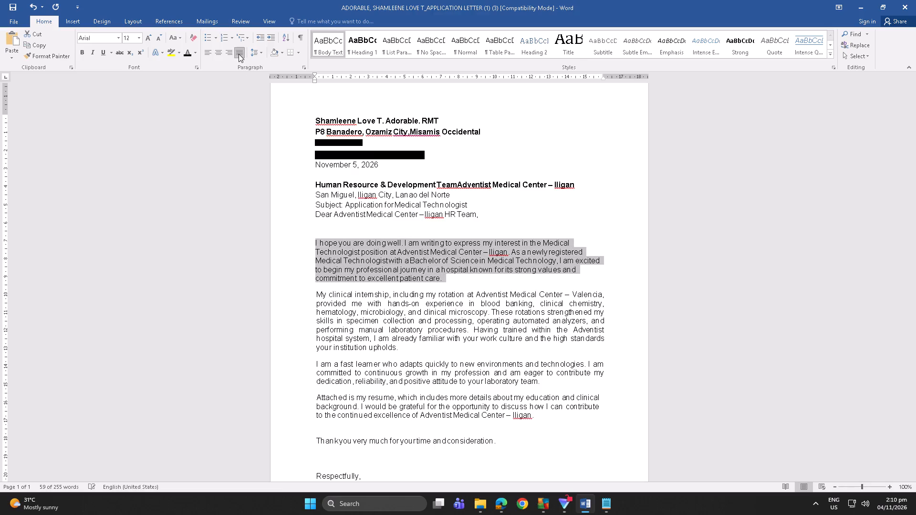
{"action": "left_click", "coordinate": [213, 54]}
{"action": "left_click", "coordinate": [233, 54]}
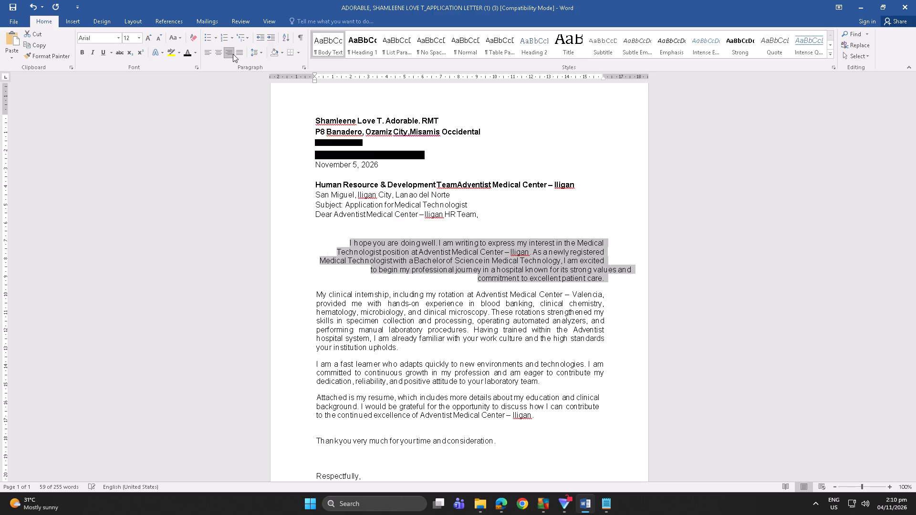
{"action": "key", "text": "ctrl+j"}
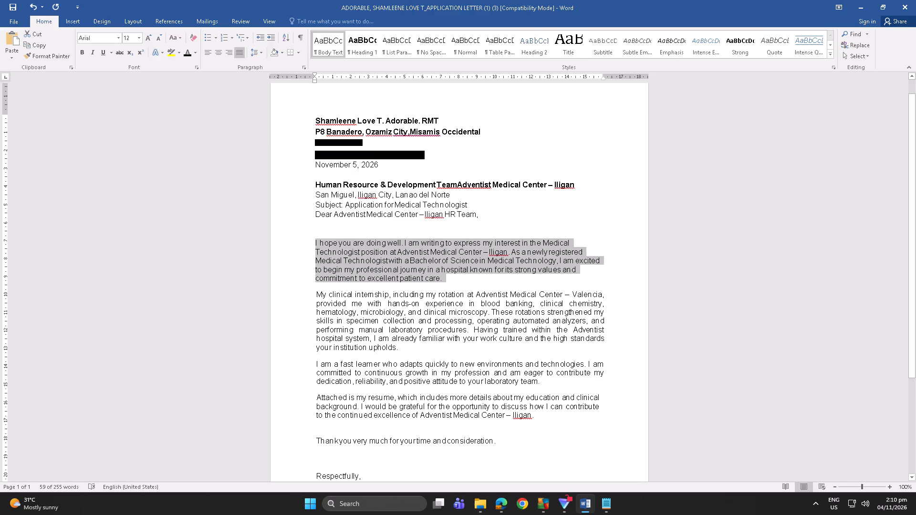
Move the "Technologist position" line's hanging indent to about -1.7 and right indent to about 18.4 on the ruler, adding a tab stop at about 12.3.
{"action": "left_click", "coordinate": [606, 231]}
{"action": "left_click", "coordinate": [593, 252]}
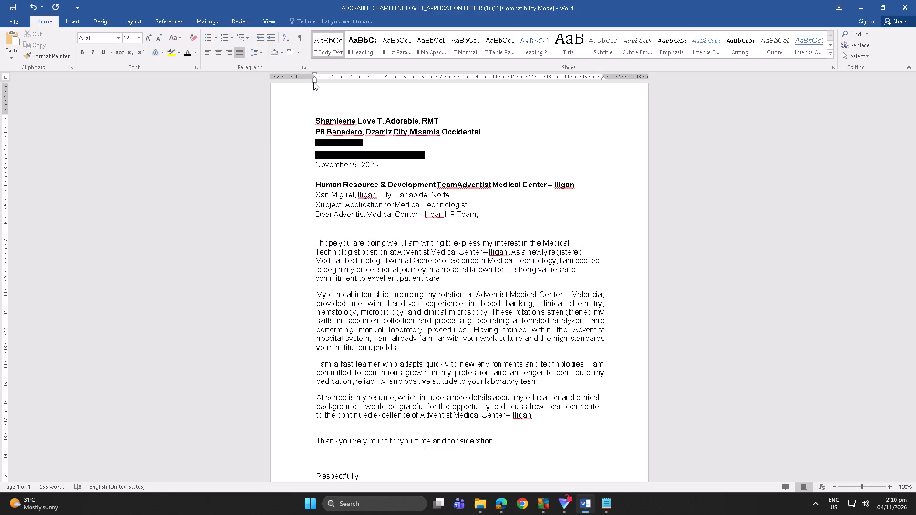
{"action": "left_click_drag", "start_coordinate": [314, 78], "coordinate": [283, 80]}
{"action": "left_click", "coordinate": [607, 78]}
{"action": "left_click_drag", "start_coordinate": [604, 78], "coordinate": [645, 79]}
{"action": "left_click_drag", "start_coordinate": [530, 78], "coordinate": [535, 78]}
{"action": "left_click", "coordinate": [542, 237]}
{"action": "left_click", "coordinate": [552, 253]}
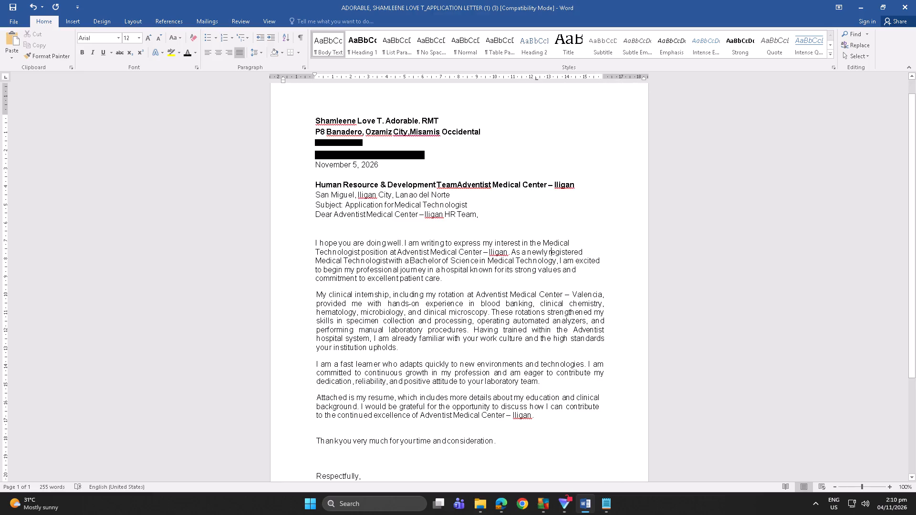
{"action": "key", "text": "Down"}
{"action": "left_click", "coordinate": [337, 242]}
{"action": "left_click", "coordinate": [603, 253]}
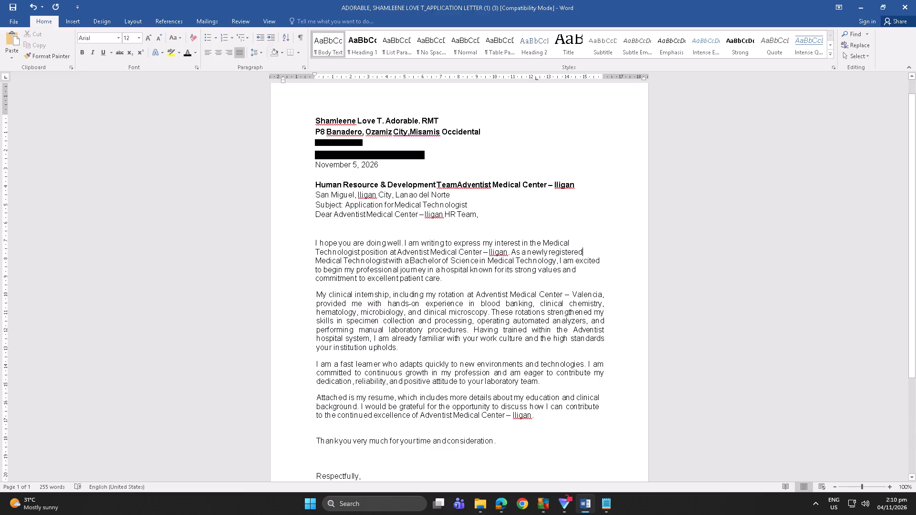
Move the right indent of the "I hope you are doing well" line outward to about 17 on the ruler.
{"action": "left_click", "coordinate": [586, 247]}
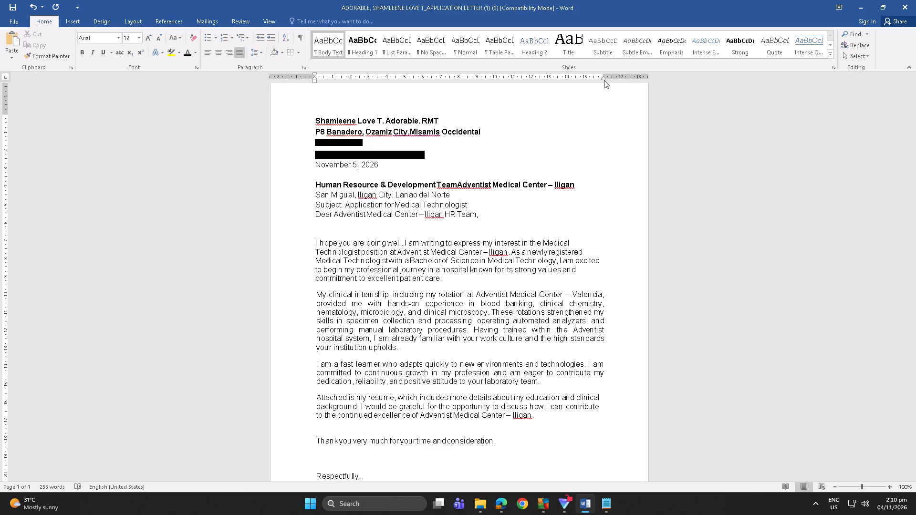
{"action": "left_click_drag", "start_coordinate": [604, 80], "coordinate": [502, 93]}
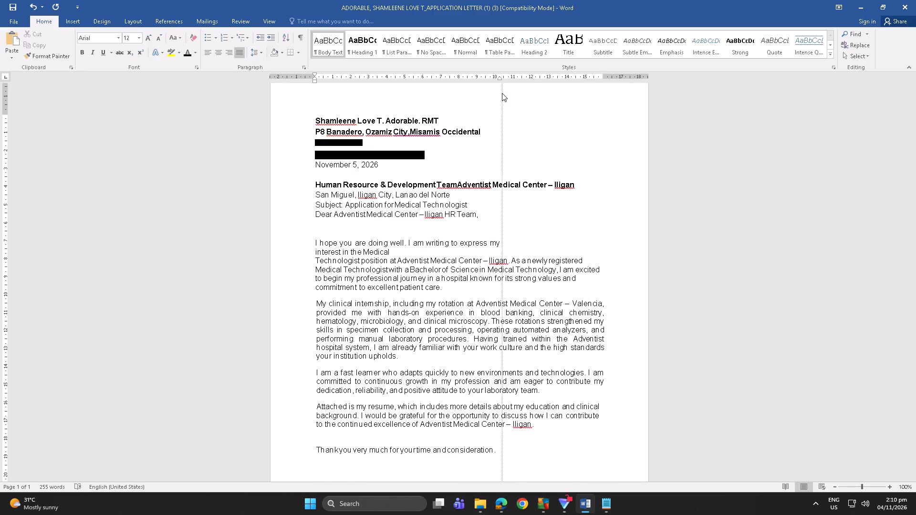
{"action": "left_click_drag", "start_coordinate": [502, 93], "coordinate": [634, 98]}
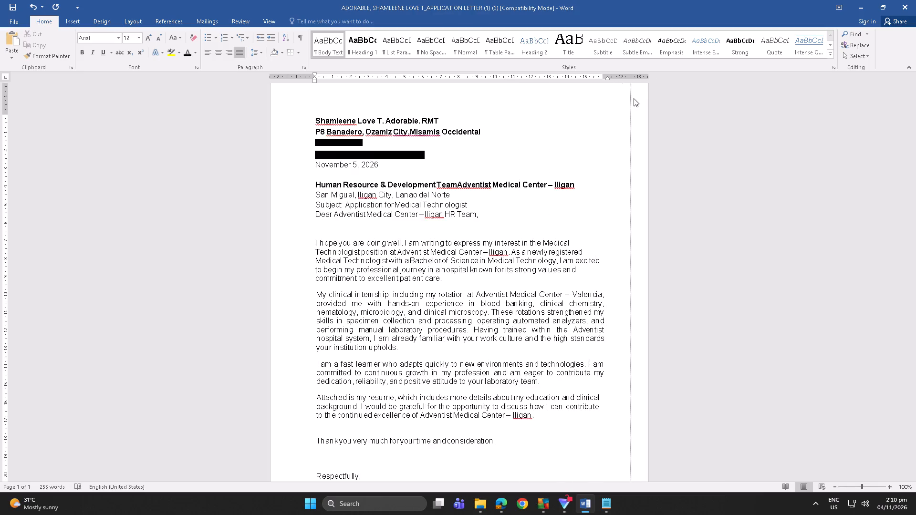
{"action": "left_click_drag", "start_coordinate": [634, 98], "coordinate": [620, 99]}
{"action": "left_click", "coordinate": [762, 140]}
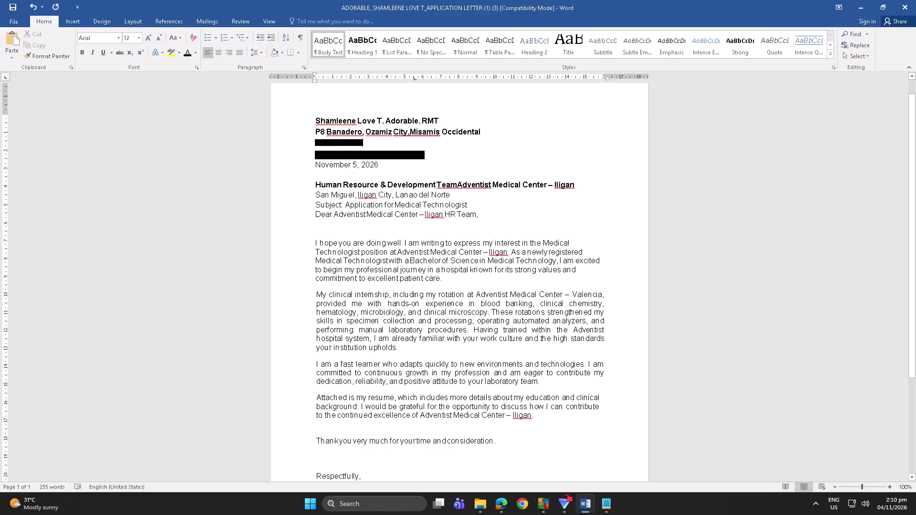
Reapply justified alignment to all lines of the opening paragraph.
{"action": "left_click_drag", "start_coordinate": [465, 280], "coordinate": [319, 250]}
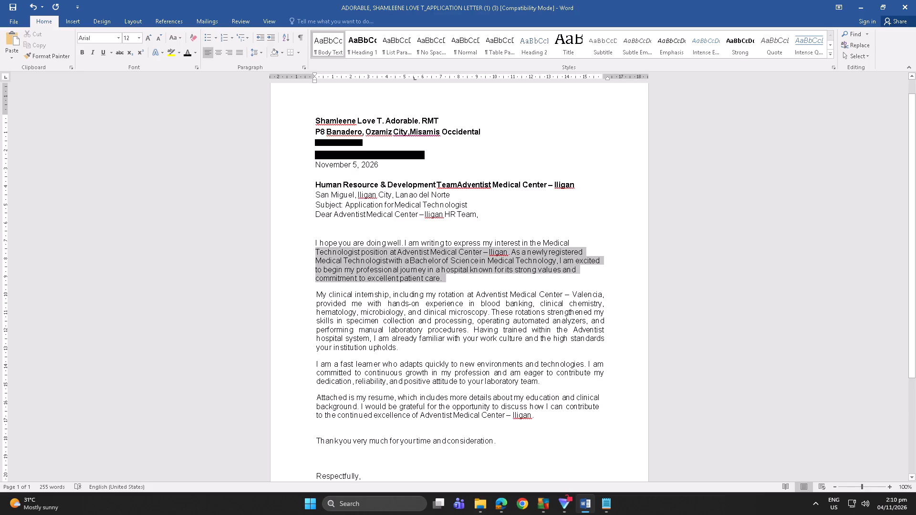
{"action": "left_click_drag", "start_coordinate": [319, 250], "coordinate": [311, 240]}
{"action": "key", "text": "ctrl+j"}
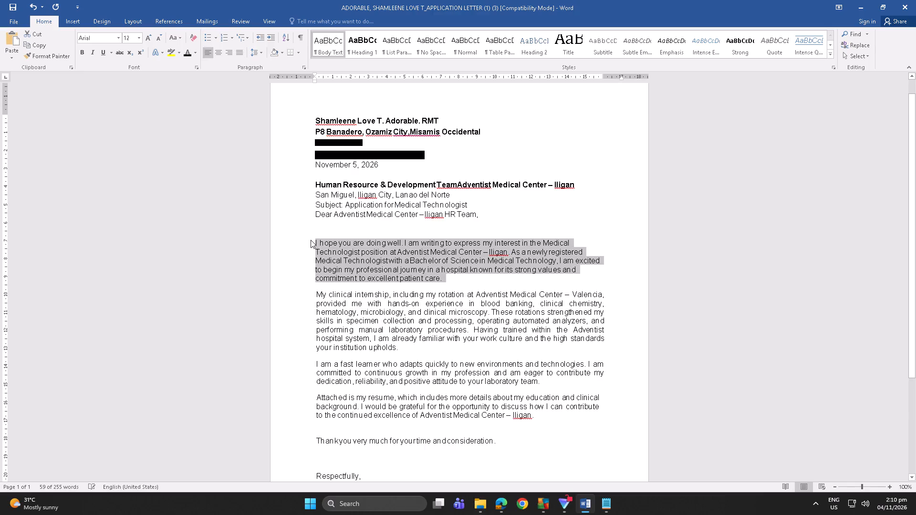
{"action": "key", "text": "ctrl+j"}
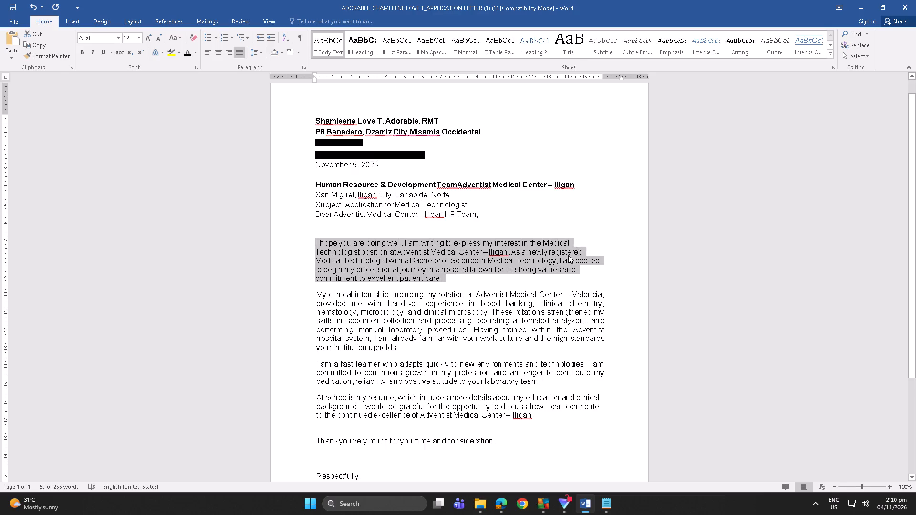
{"action": "left_click", "coordinate": [568, 255]}
{"action": "left_click", "coordinate": [598, 241]}
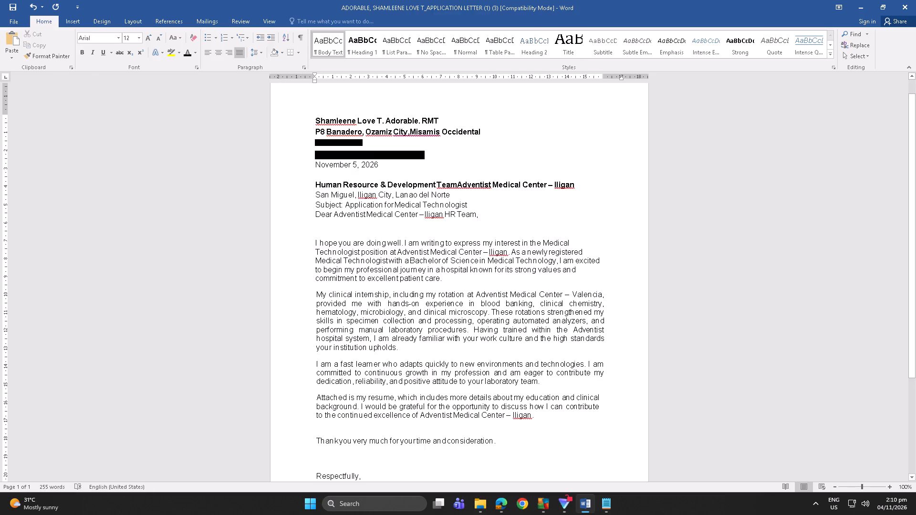
Join the "Technologist position" and "Medical Technologist with" lines to the text above them, with a space at each join.
{"action": "left_click", "coordinate": [313, 253]}
{"action": "key", "text": "BackSpace"}
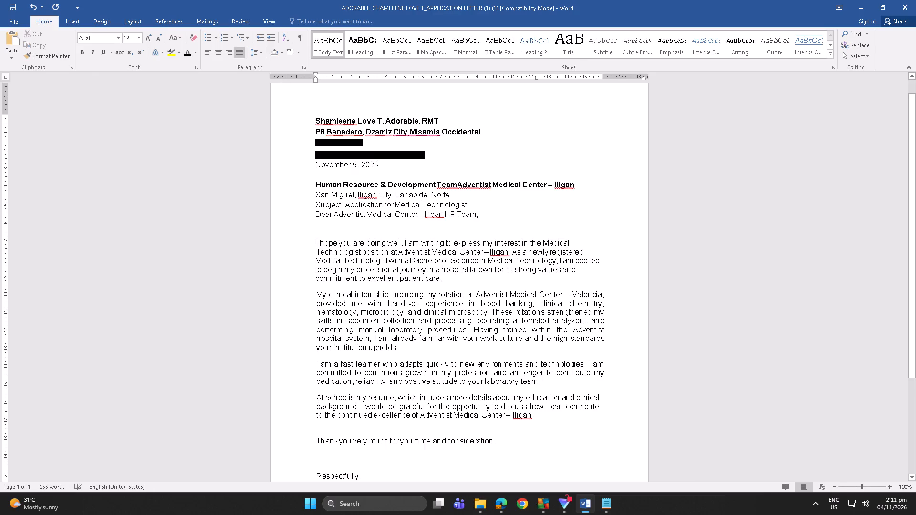
{"action": "key", "text": "BackSpace"}
{"action": "key", "text": "BackSpace"}
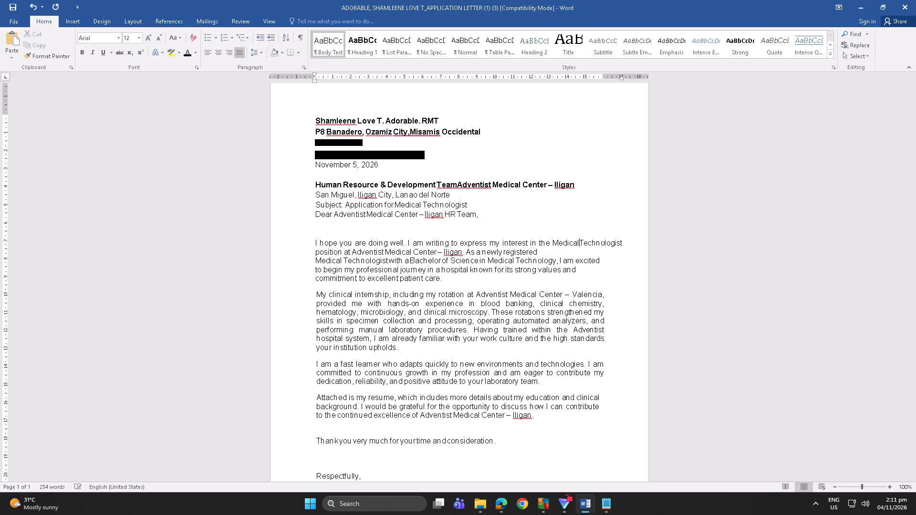
{"action": "key", "text": "space"}
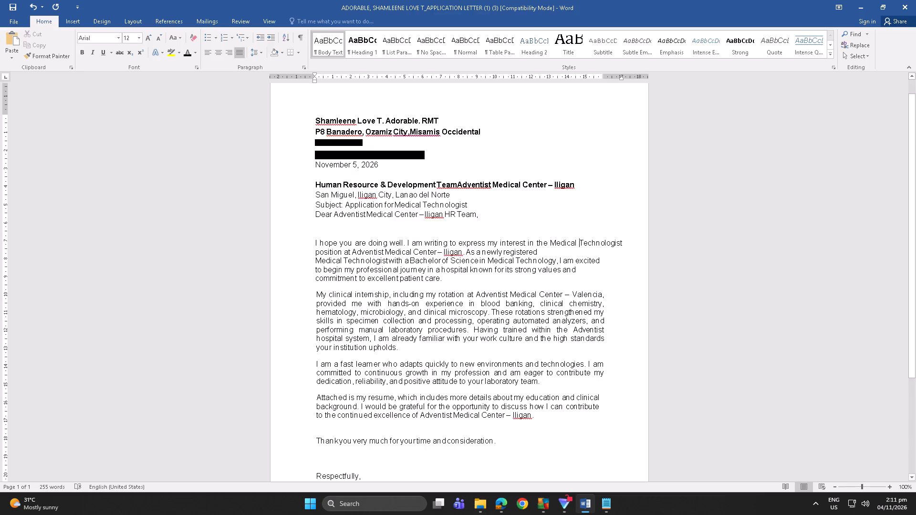
{"action": "left_click", "coordinate": [313, 261]}
{"action": "key", "text": "BackSpace"}
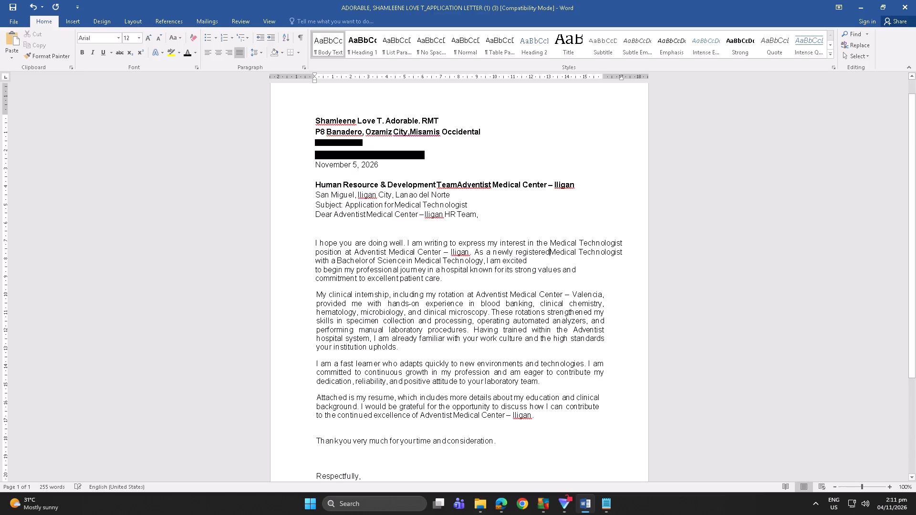
{"action": "key", "text": "space"}
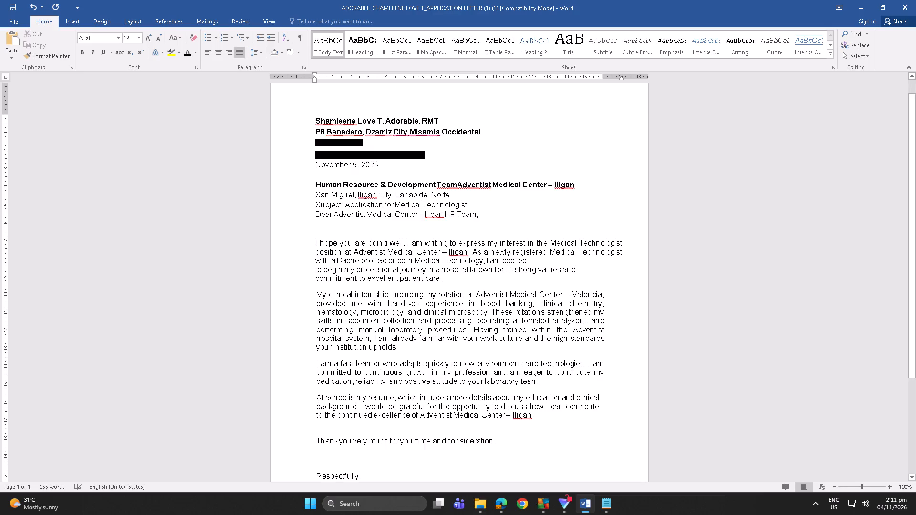
Join the "to begin" and "commitment" lines to the text above with a space at each join, and retype the space before "journey".
{"action": "left_click", "coordinate": [313, 268]}
{"action": "key", "text": "BackSpace"}
{"action": "key", "text": "space"}
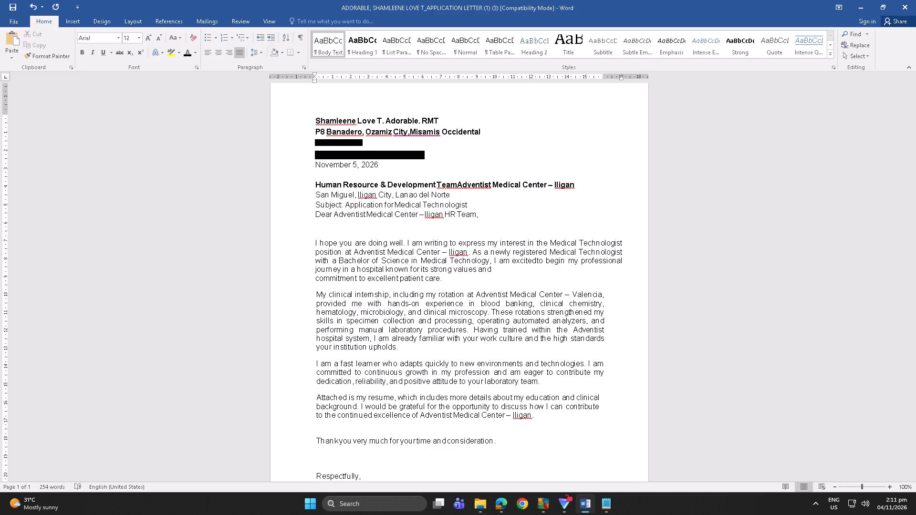
{"action": "left_click", "coordinate": [315, 267]}
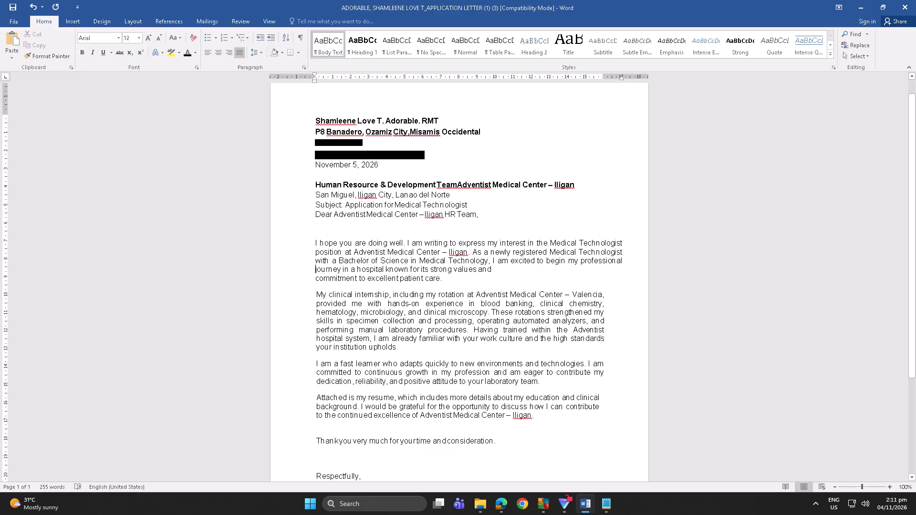
{"action": "key", "text": "BackSpace"}
{"action": "key", "text": "space"}
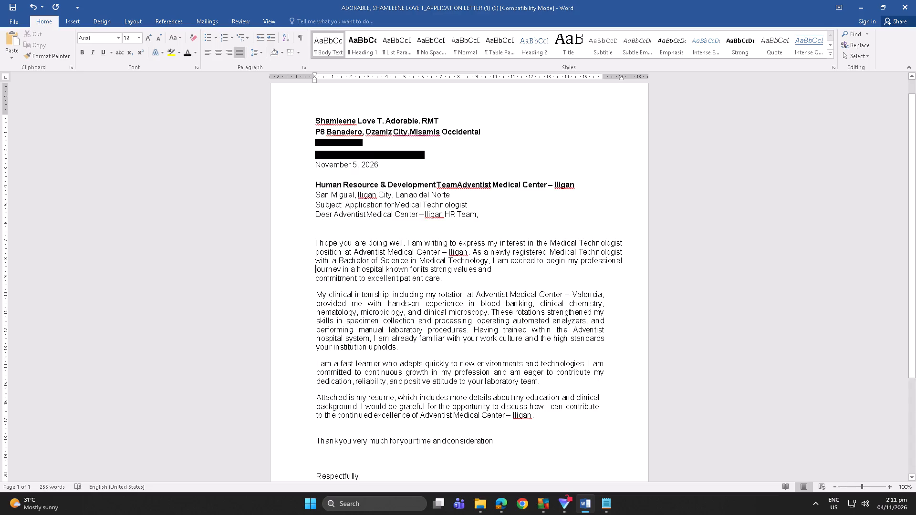
{"action": "left_click", "coordinate": [316, 276]}
{"action": "key", "text": "BackSpace"}
{"action": "key", "text": "space"}
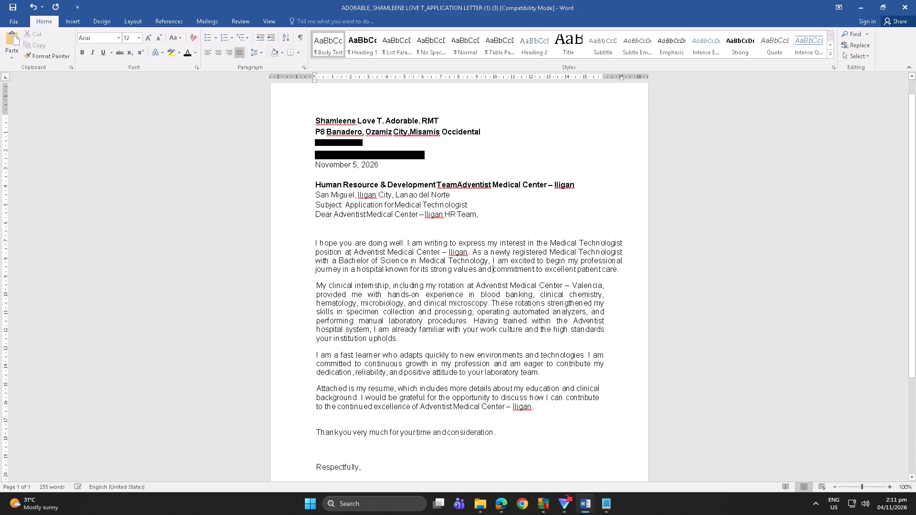
Retype the "n" of "and" before "commitment" in the opening paragraph.
{"action": "key", "text": "Left"}
{"action": "key", "text": "Left"}
{"action": "key", "text": "Left"}
{"action": "key", "text": "Right"}
{"action": "key", "text": "BackSpace"}
{"action": "key", "text": "n"}
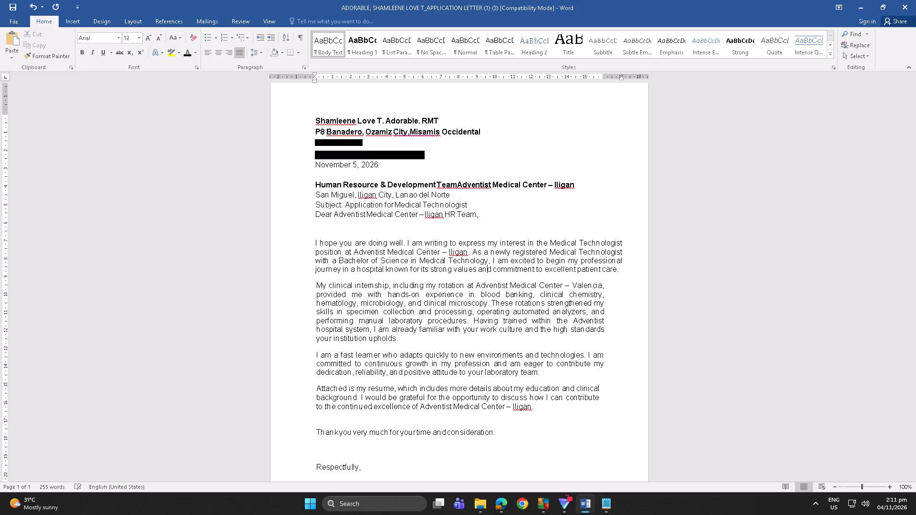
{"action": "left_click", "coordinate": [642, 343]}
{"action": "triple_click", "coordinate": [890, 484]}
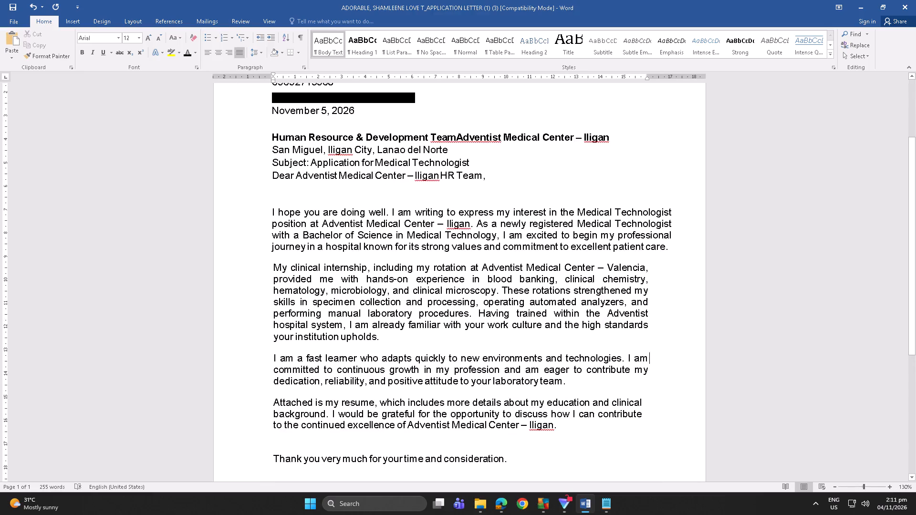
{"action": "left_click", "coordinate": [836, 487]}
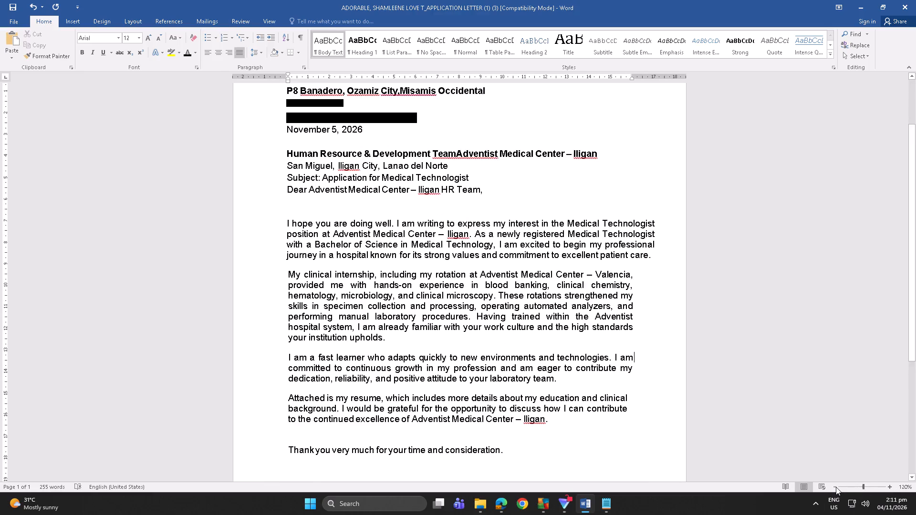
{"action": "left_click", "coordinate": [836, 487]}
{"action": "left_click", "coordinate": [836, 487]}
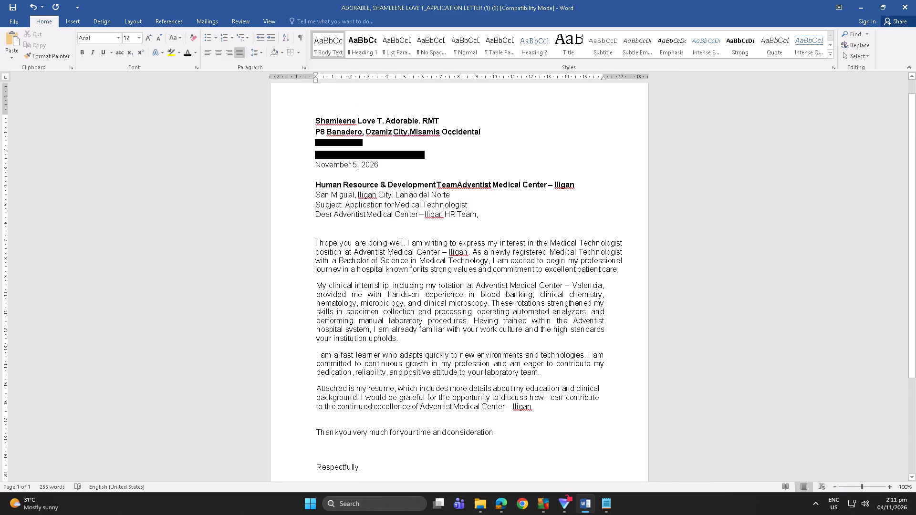
Apply the last custom margins to the page: top 2.36 cm, bottom 0.49 cm, left and right 2.5 cm.
{"action": "left_click", "coordinate": [128, 19]}
{"action": "left_click", "coordinate": [21, 50]}
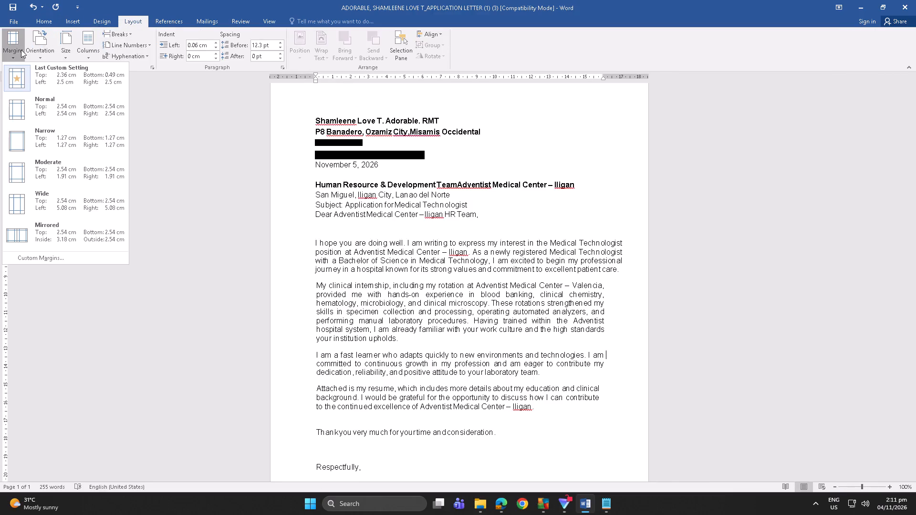
{"action": "left_click", "coordinate": [37, 84]}
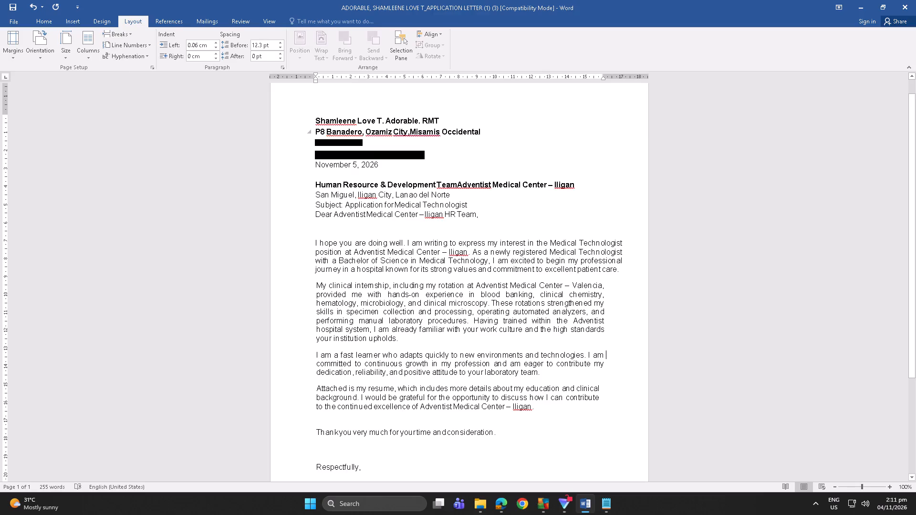
{"action": "left_click", "coordinate": [609, 194]}
{"action": "left_click_drag", "start_coordinate": [603, 80], "coordinate": [574, 80]}
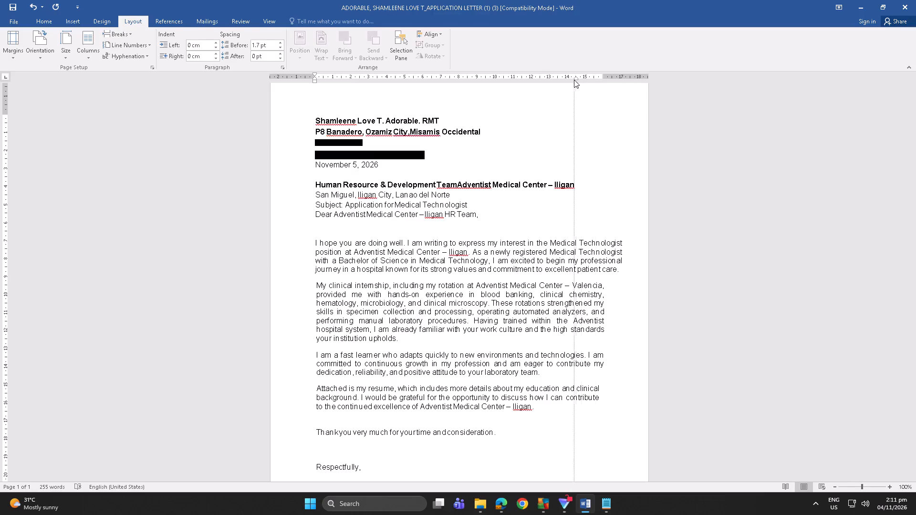
{"action": "left_click_drag", "start_coordinate": [574, 80], "coordinate": [573, 80]}
{"action": "left_click_drag", "start_coordinate": [571, 81], "coordinate": [592, 81]}
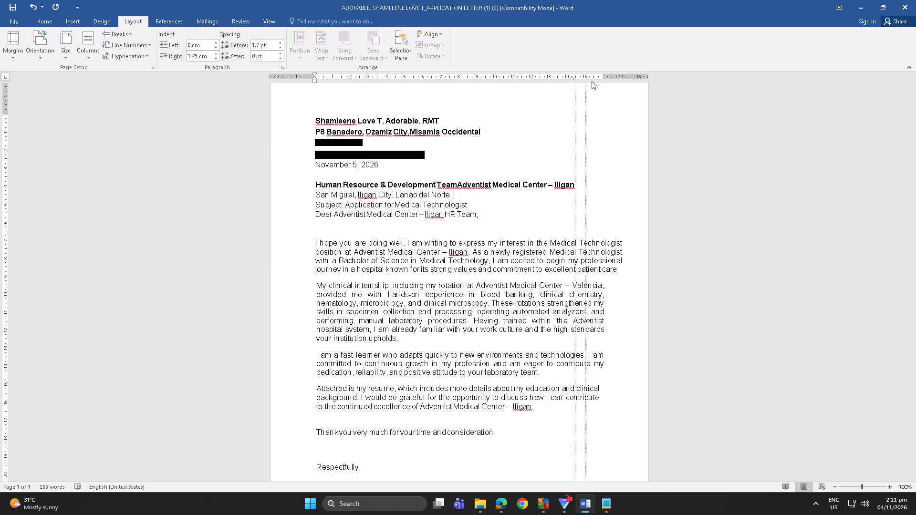
{"action": "left_click_drag", "start_coordinate": [592, 81], "coordinate": [915, 165]}
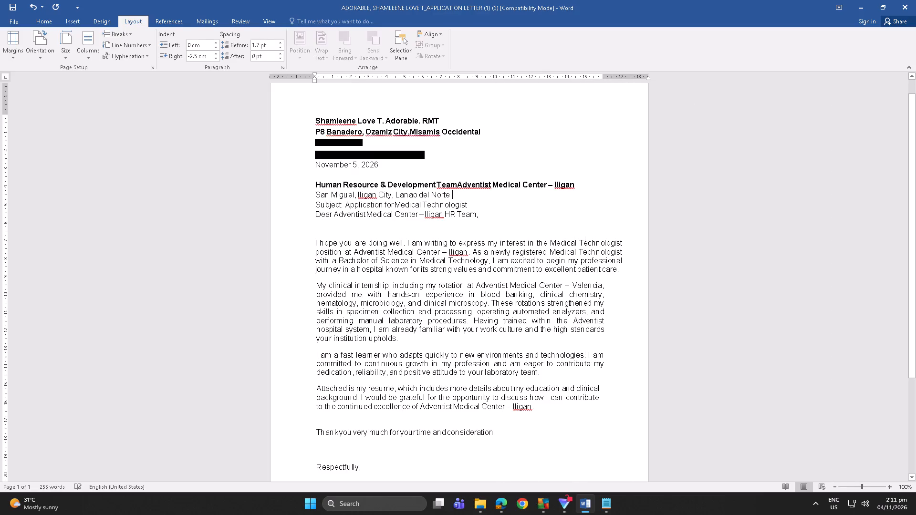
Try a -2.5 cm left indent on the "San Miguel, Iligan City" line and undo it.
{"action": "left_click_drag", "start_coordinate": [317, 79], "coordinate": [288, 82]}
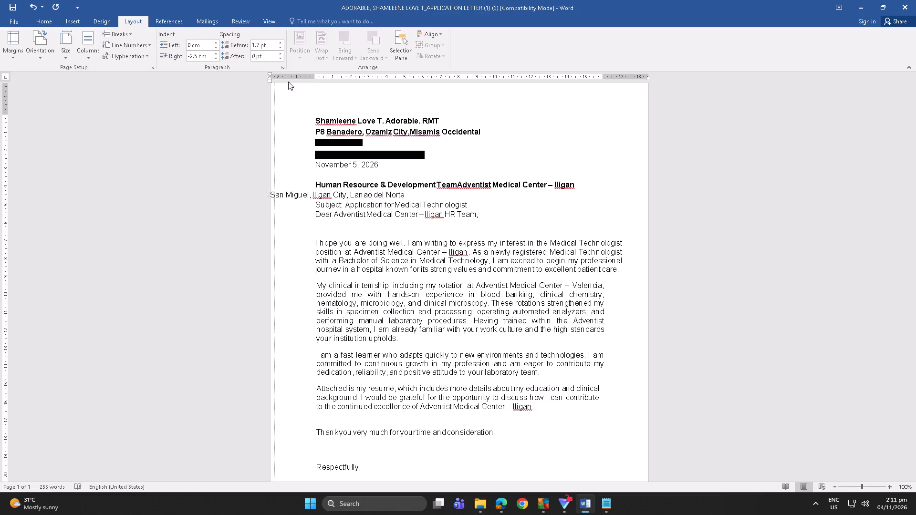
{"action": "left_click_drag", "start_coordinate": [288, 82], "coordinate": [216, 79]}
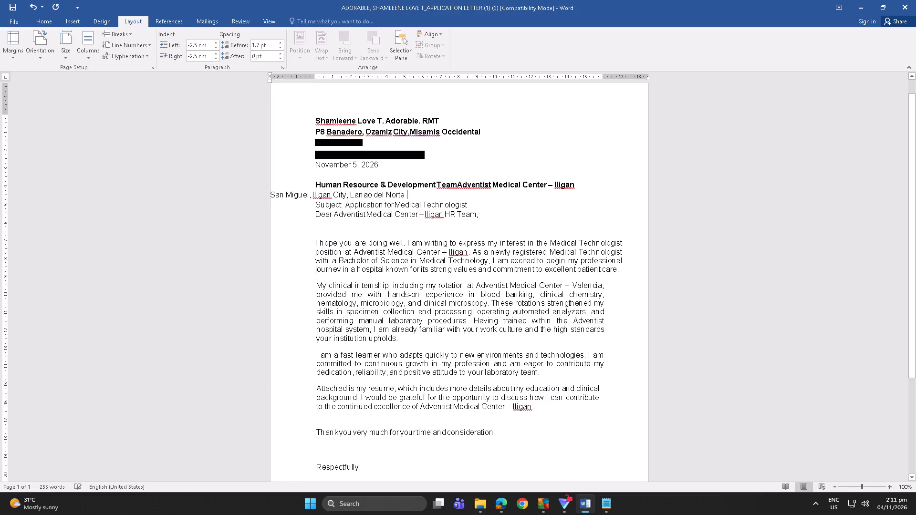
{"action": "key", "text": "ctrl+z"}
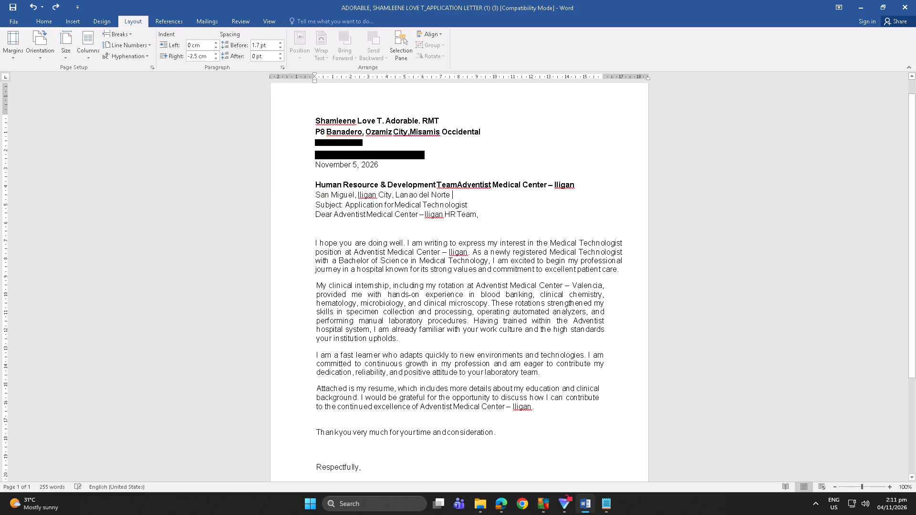
Widen the page's right margin on the ruler so the text area is about 14.7 cm wide.
{"action": "left_click_drag", "start_coordinate": [602, 74], "coordinate": [593, 75]}
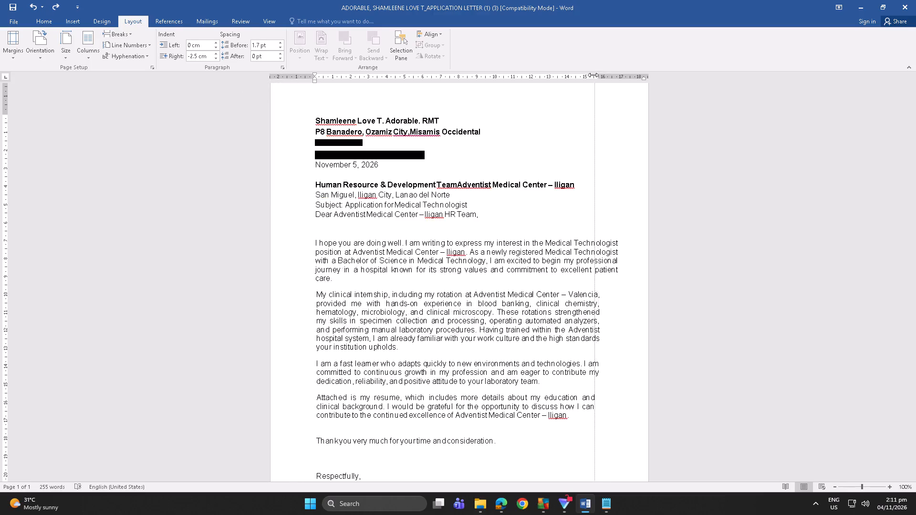
{"action": "left_click_drag", "start_coordinate": [593, 75], "coordinate": [561, 85]}
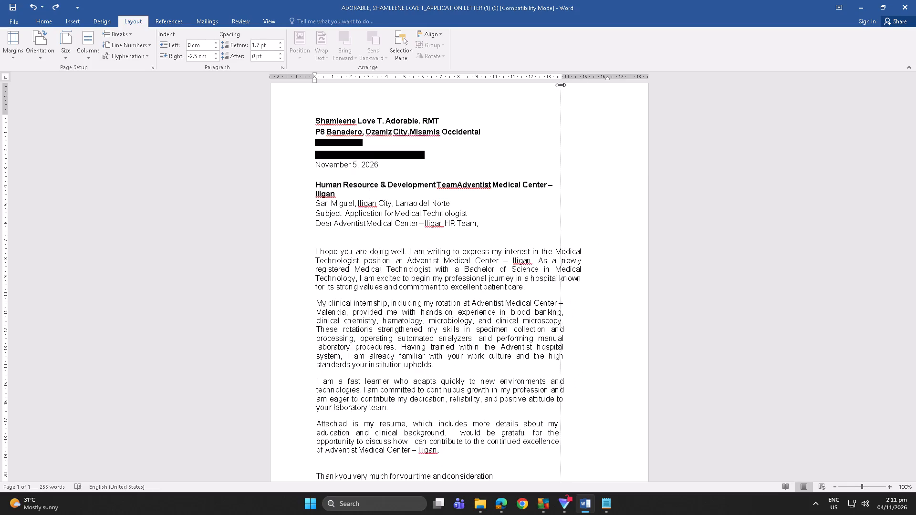
{"action": "left_click_drag", "start_coordinate": [561, 85], "coordinate": [596, 88]}
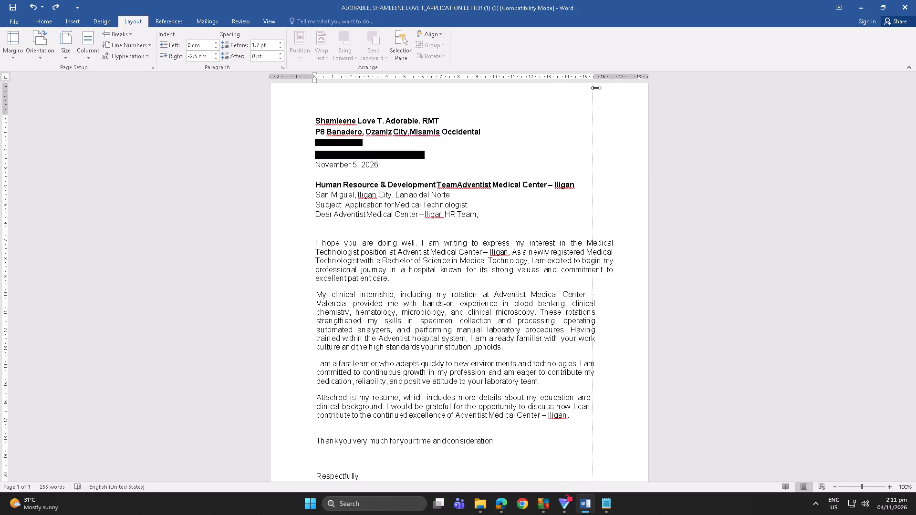
{"action": "left_click_drag", "start_coordinate": [596, 88], "coordinate": [576, 89]}
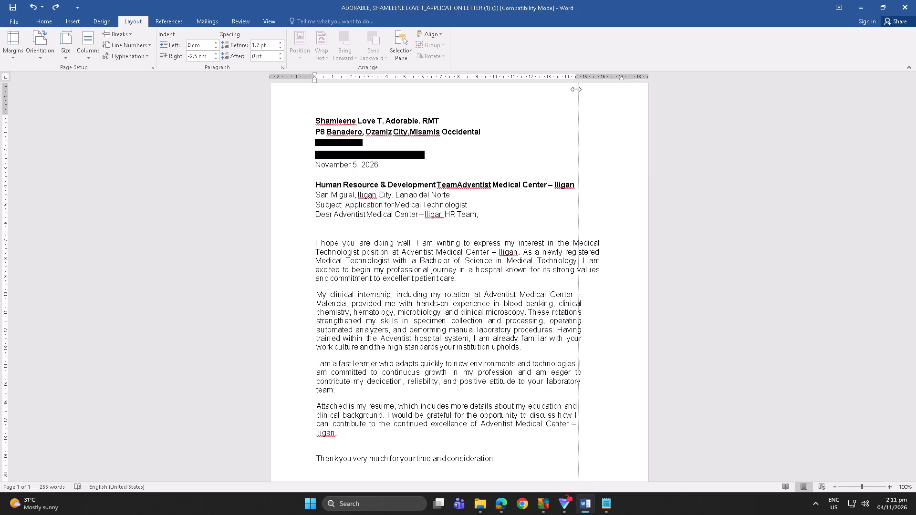
{"action": "left_click_drag", "start_coordinate": [576, 89], "coordinate": [581, 88]}
{"action": "left_click_drag", "start_coordinate": [581, 88], "coordinate": [584, 87]}
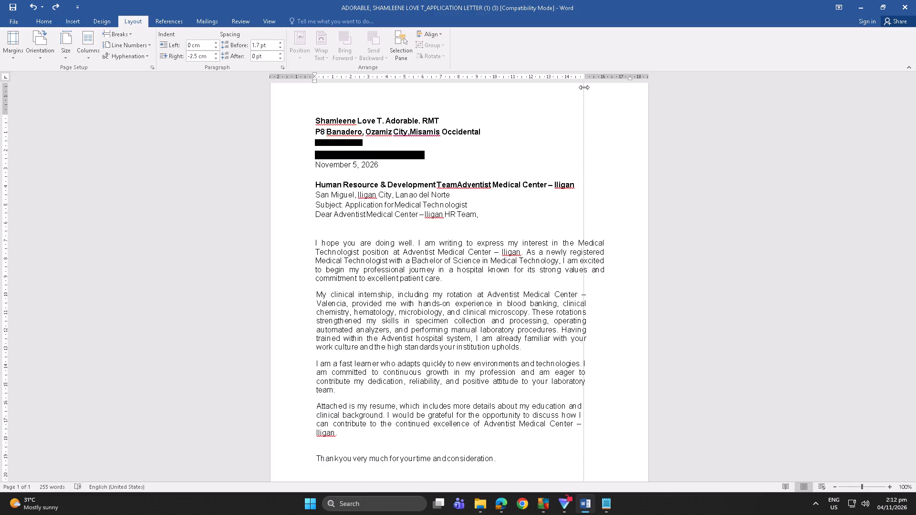
{"action": "left_click_drag", "start_coordinate": [584, 87], "coordinate": [581, 87]}
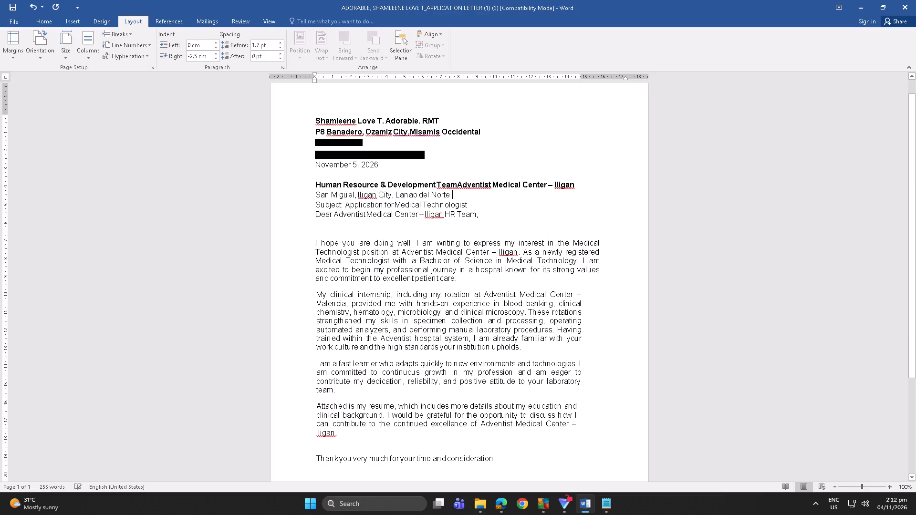
Insert a page break below the signature name at the end of the letter to start a second page.
{"action": "left_click", "coordinate": [623, 347]}
{"action": "scroll", "coordinate": [393, 330], "scroll_direction": "down", "scroll_amount": 2}
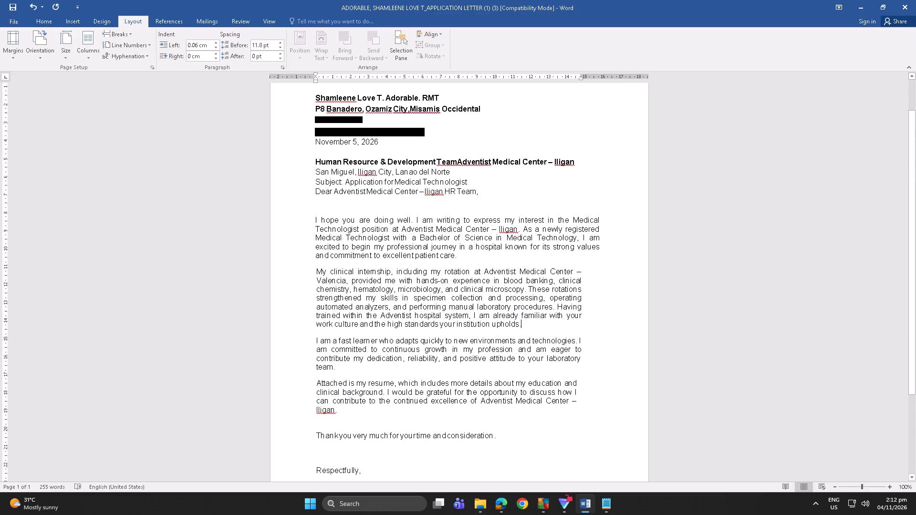
{"action": "scroll", "coordinate": [394, 330], "scroll_direction": "down", "scroll_amount": 3}
{"action": "scroll", "coordinate": [543, 245], "scroll_direction": "down", "scroll_amount": 1}
{"action": "scroll", "coordinate": [543, 245], "scroll_direction": "up", "scroll_amount": 5}
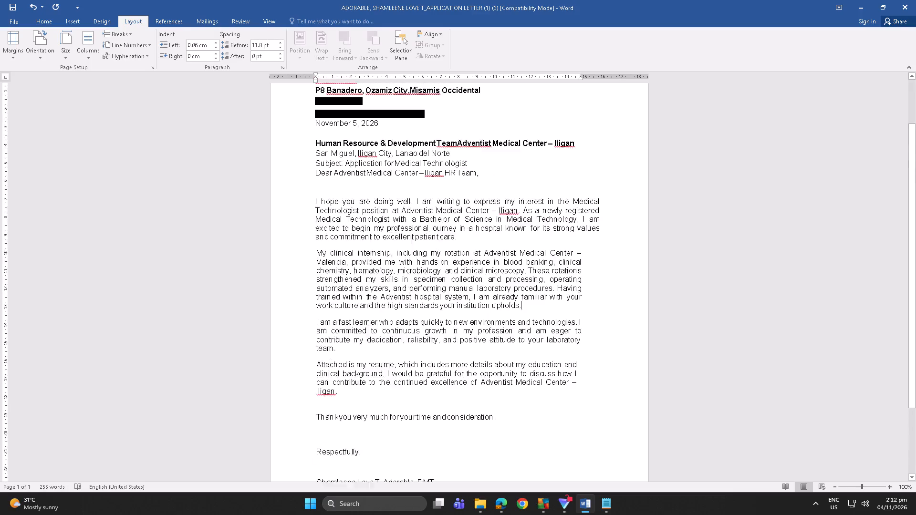
{"action": "scroll", "coordinate": [543, 245], "scroll_direction": "up", "scroll_amount": 1}
{"action": "left_click_drag", "start_coordinate": [490, 220], "coordinate": [291, 134]}
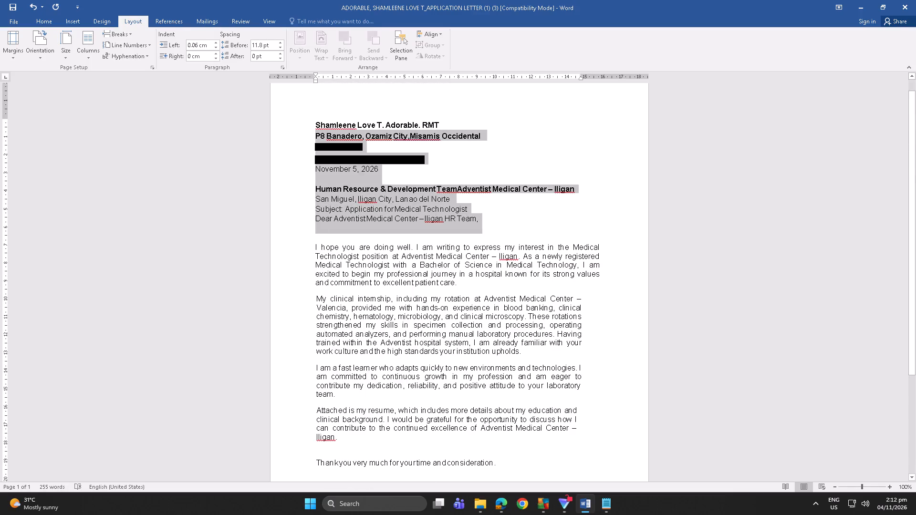
{"action": "left_click_drag", "start_coordinate": [291, 134], "coordinate": [291, 124]}
{"action": "scroll", "coordinate": [590, 360], "scroll_direction": "down", "scroll_amount": 9}
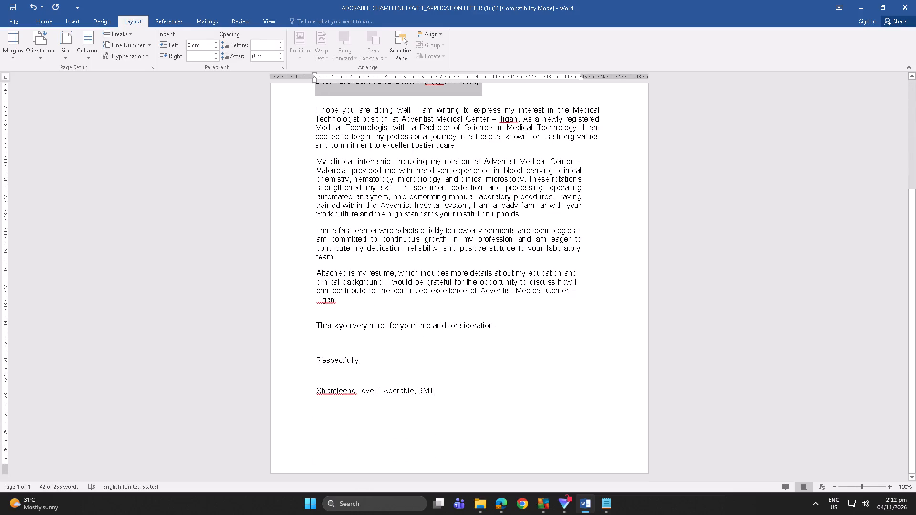
{"action": "scroll", "coordinate": [579, 366], "scroll_direction": "down", "scroll_amount": 1}
{"action": "left_click", "coordinate": [494, 422]}
{"action": "key", "text": "ctrl+Return"}
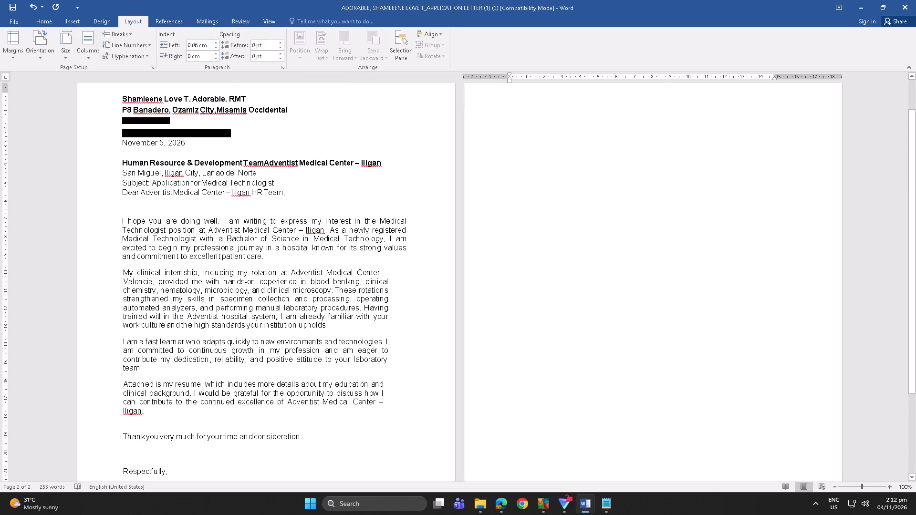
Copy the heading block, from the applicant's name through the "Dear Adventist Medical Center" greeting, to the top of page 2.
{"action": "left_click_drag", "start_coordinate": [285, 196], "coordinate": [82, 98]}
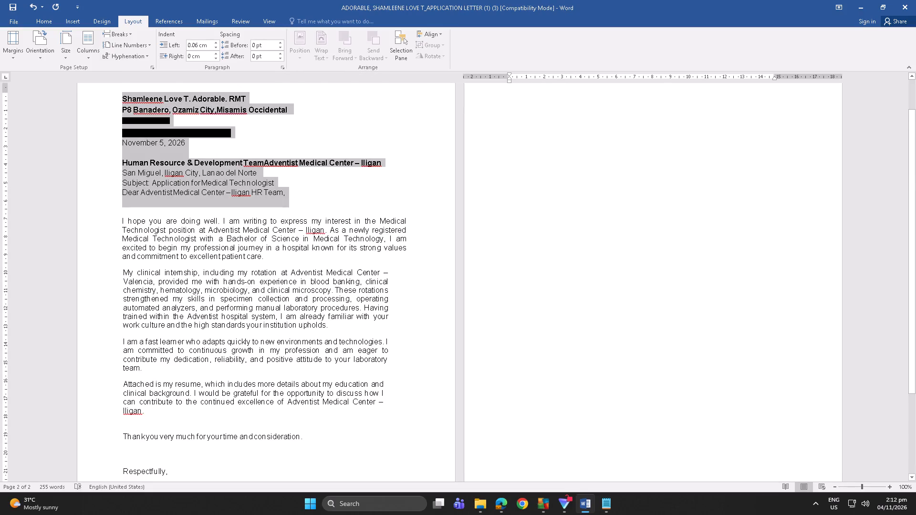
{"action": "left_click_drag", "start_coordinate": [82, 98], "coordinate": [81, 92]}
{"action": "key", "text": "ctrl+c"}
{"action": "left_click", "coordinate": [519, 111]}
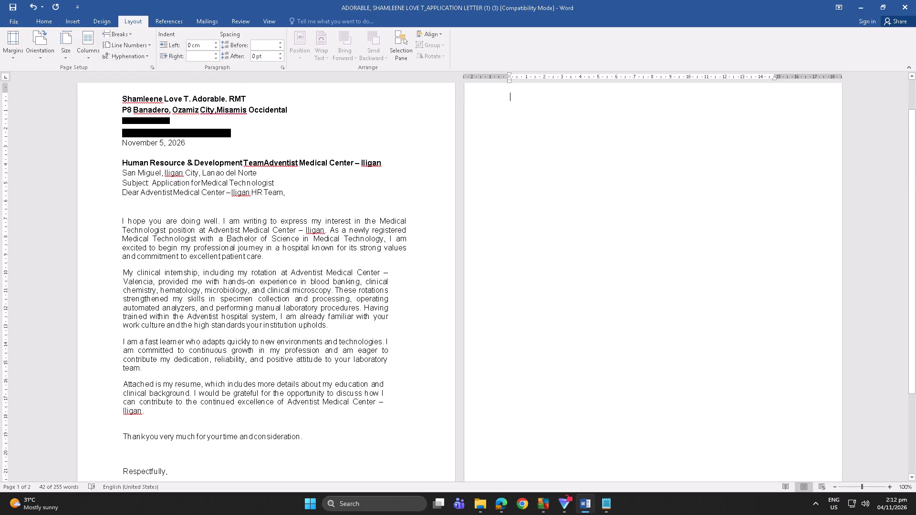
{"action": "key", "text": "ctrl+v"}
{"action": "left_click", "coordinate": [569, 262]}
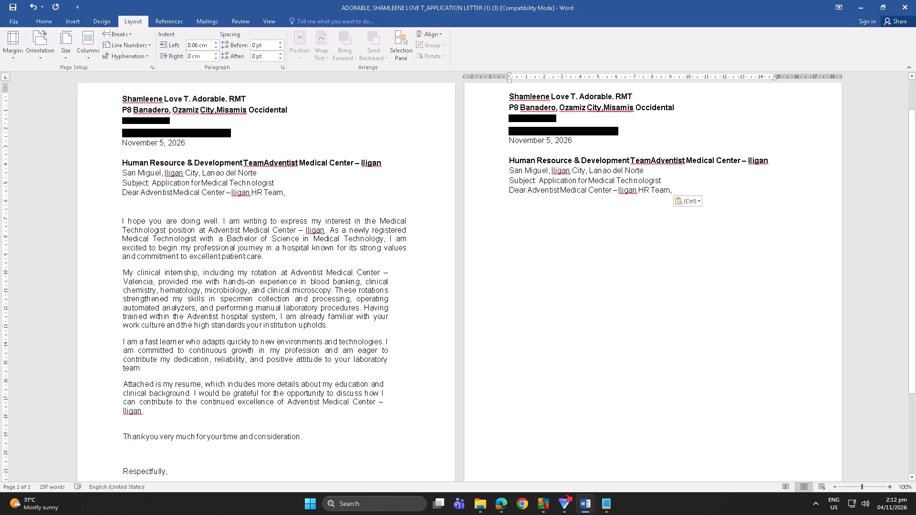
Copy the opening "I hope you are doing well" paragraph onto a new line below the greeting on page 2.
{"action": "left_click_drag", "start_coordinate": [122, 219], "coordinate": [359, 255]}
{"action": "key", "text": "ctrl+c"}
{"action": "left_click", "coordinate": [708, 195]}
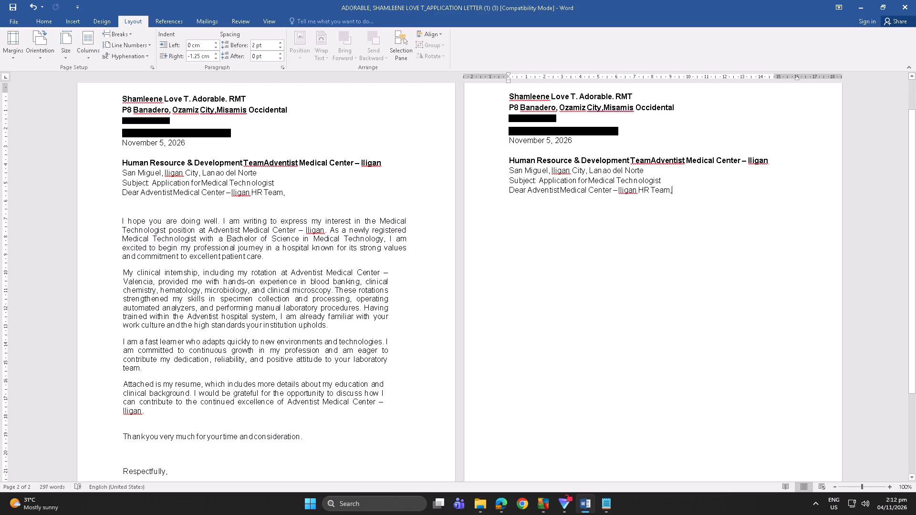
{"action": "key", "text": "Return"}
{"action": "key", "text": "ctrl+v"}
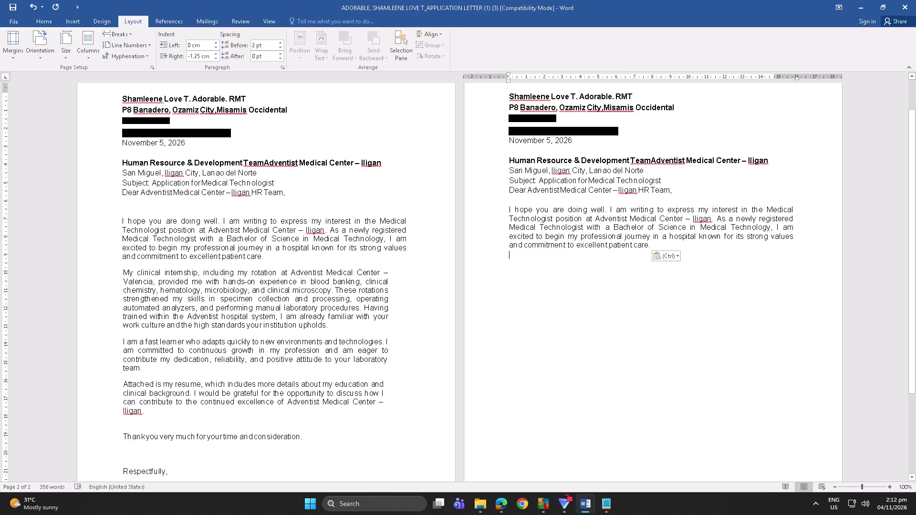
Check the IT Staff letter in Edge, and copy the "My clinical internship" paragraph below the opening paragraph on page 2.
{"action": "left_click", "coordinate": [504, 505]}
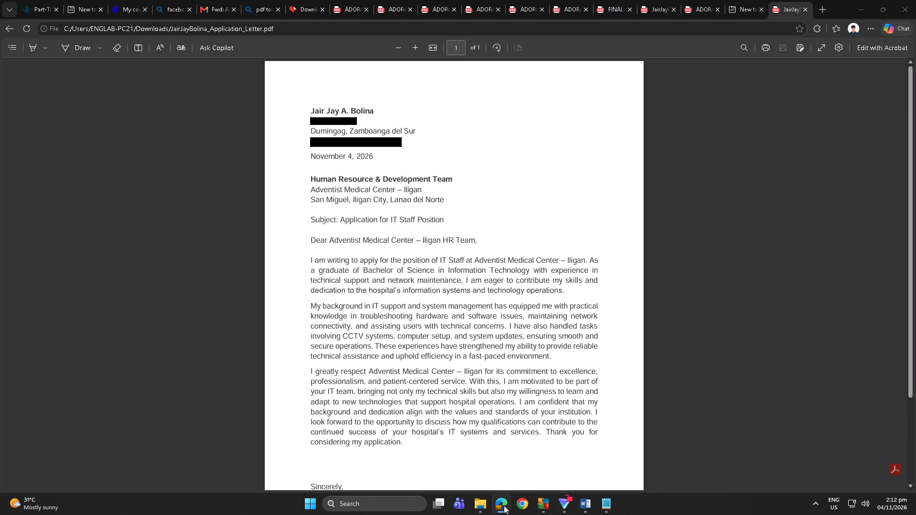
{"action": "left_click", "coordinate": [504, 505]}
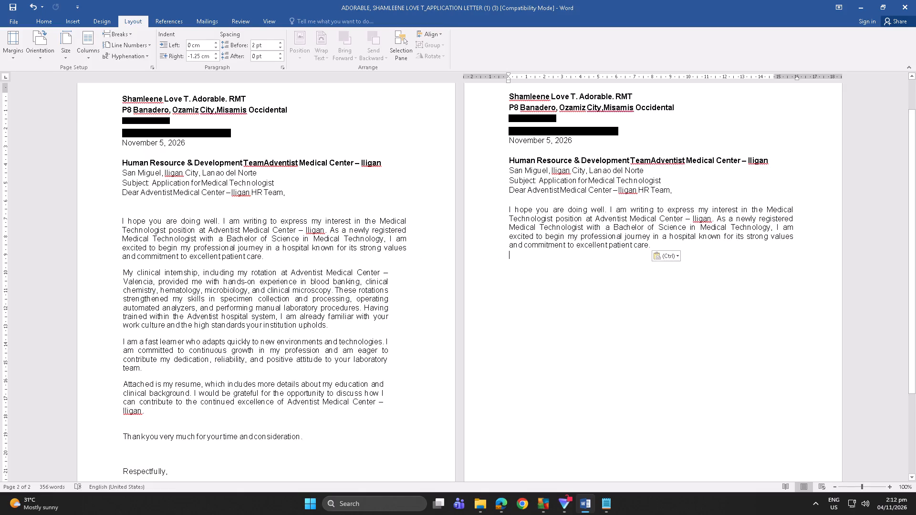
{"action": "left_click_drag", "start_coordinate": [338, 329], "coordinate": [122, 275]}
{"action": "left_click", "coordinate": [315, 324]}
{"action": "left_click", "coordinate": [336, 324]}
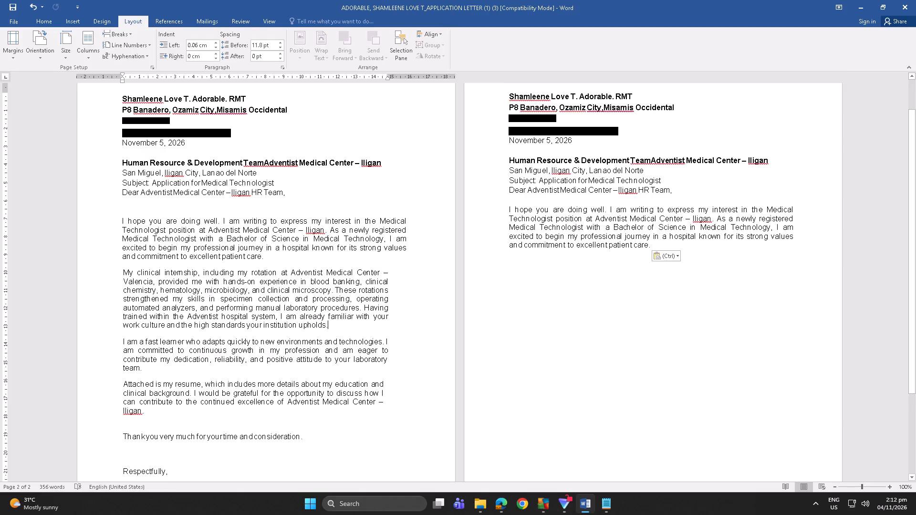
{"action": "left_click_drag", "start_coordinate": [333, 324], "coordinate": [81, 269]}
{"action": "key", "text": "ctrl+c"}
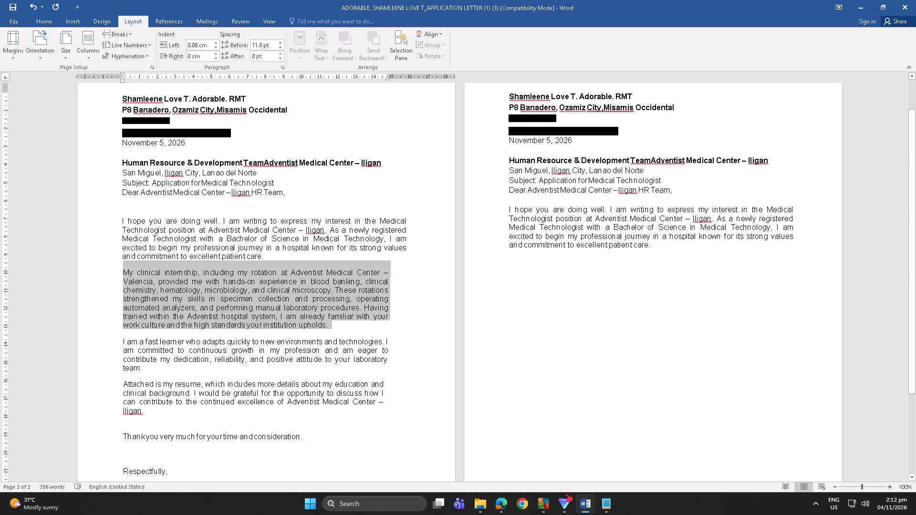
{"action": "key", "text": "ctrl+c"}
{"action": "left_click", "coordinate": [567, 262]}
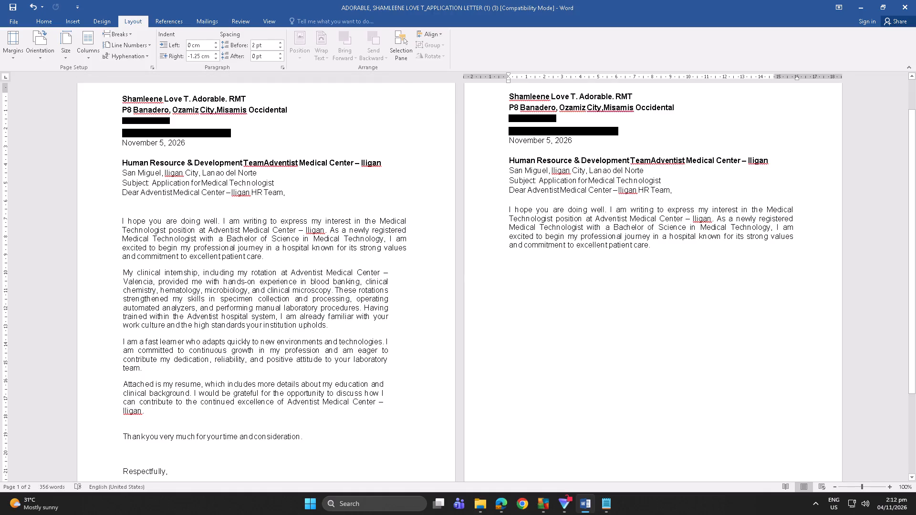
{"action": "key", "text": "ctrl+v"}
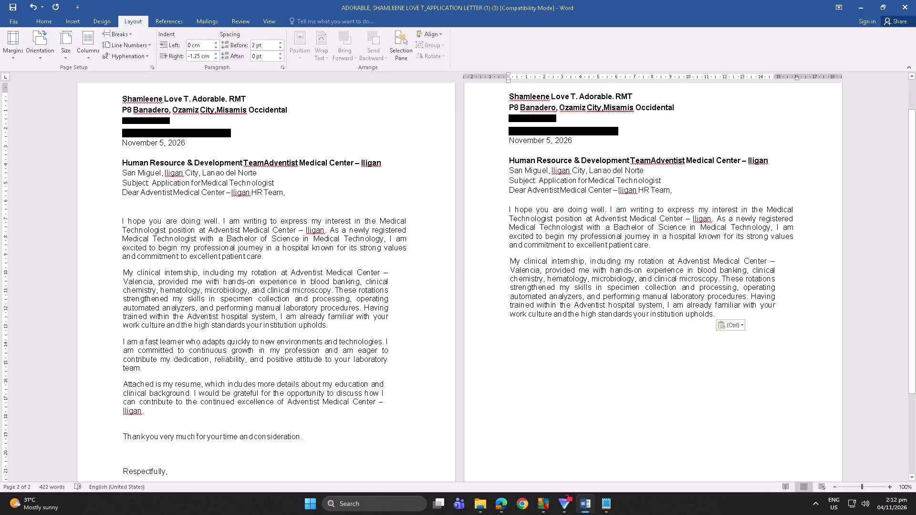
{"action": "left_click", "coordinate": [783, 254]}
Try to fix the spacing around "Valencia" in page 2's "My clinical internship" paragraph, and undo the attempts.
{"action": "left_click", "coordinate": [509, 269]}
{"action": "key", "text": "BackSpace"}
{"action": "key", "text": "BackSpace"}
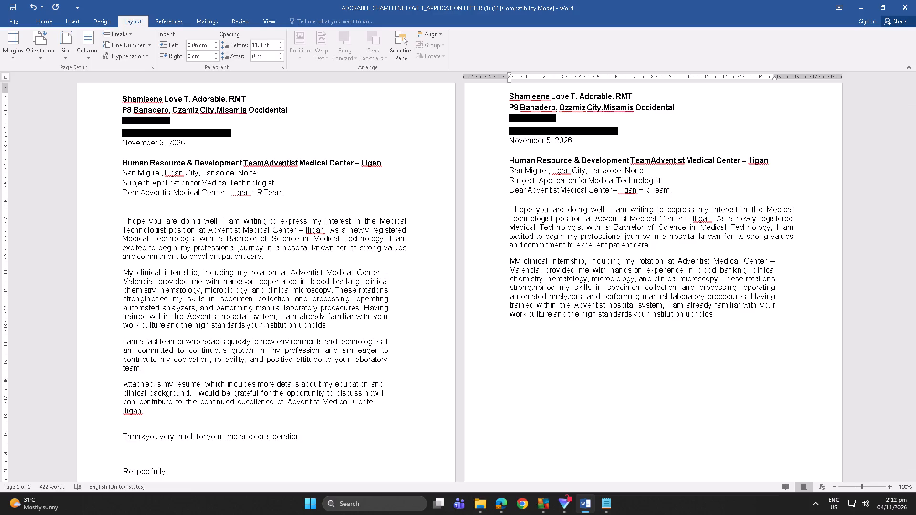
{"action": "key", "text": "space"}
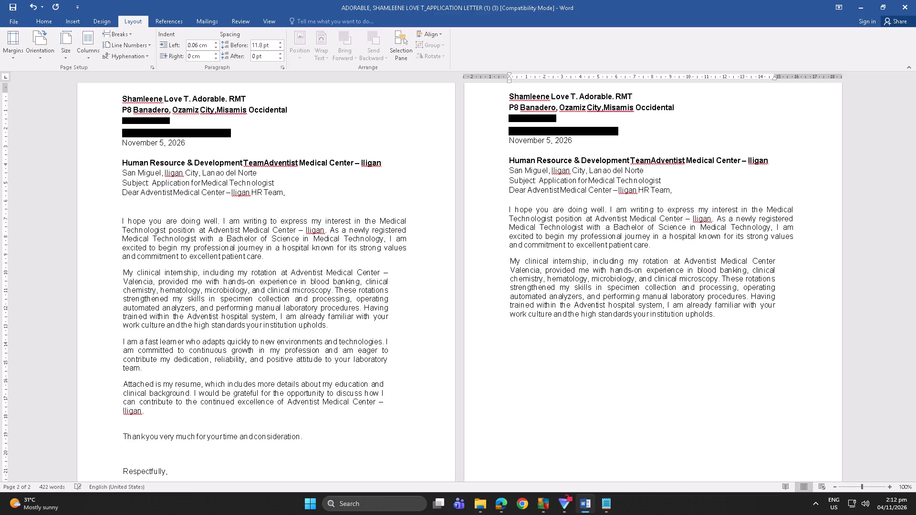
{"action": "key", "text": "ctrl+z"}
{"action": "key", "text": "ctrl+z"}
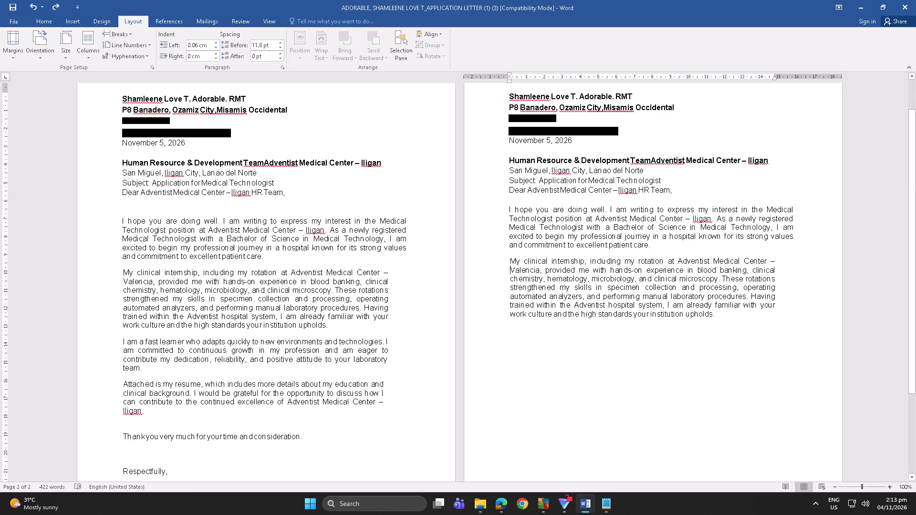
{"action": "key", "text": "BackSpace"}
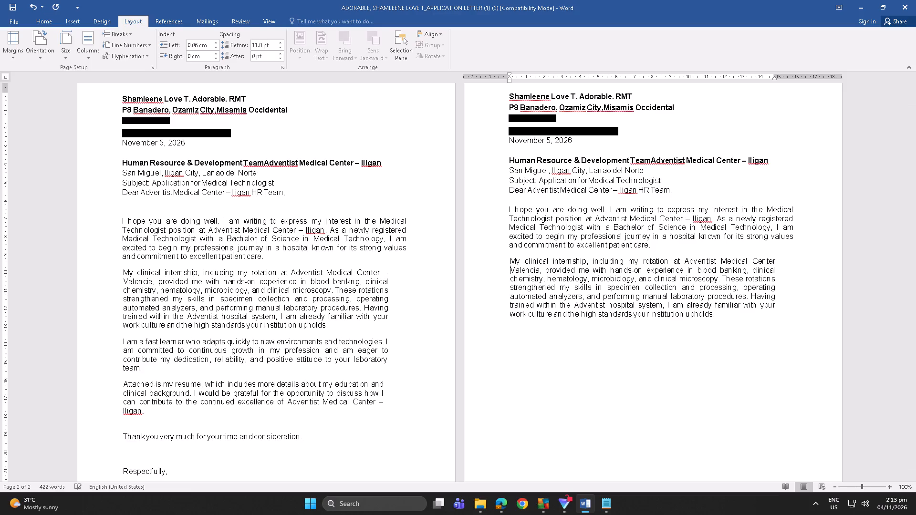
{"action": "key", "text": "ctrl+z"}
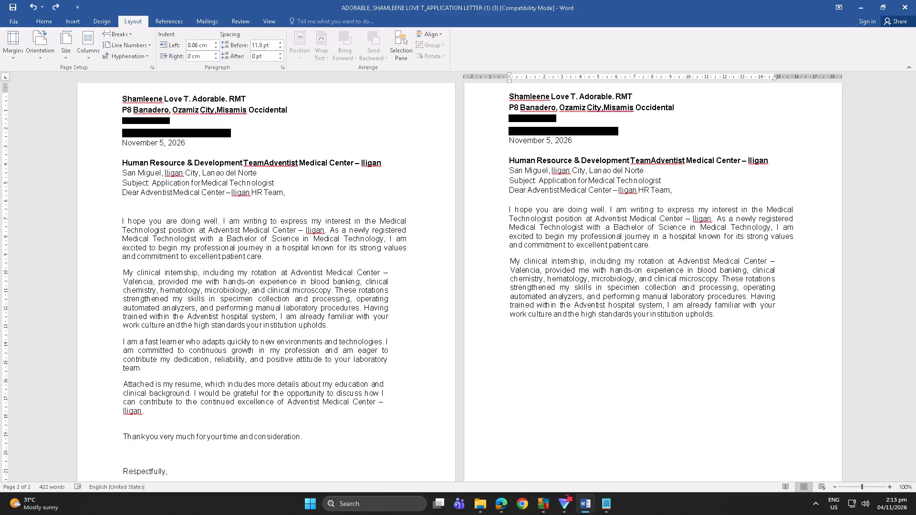
Join page 2's "My clinical internship" paragraph to the opening paragraph to take its formatting, and split it off below a blank line.
{"action": "left_click", "coordinate": [510, 262]}
{"action": "key", "text": "BackSpace"}
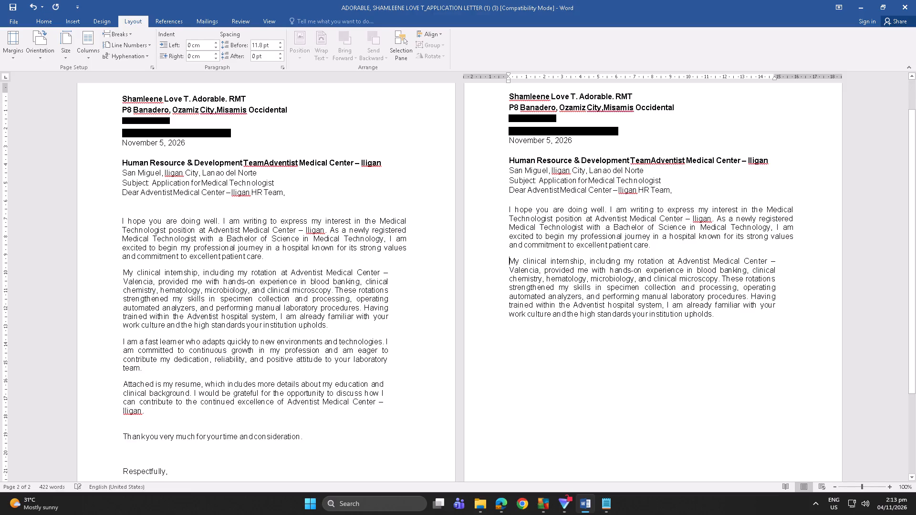
{"action": "key", "text": "BackSpace"}
{"action": "key", "text": "Return"}
{"action": "key", "text": "Return"}
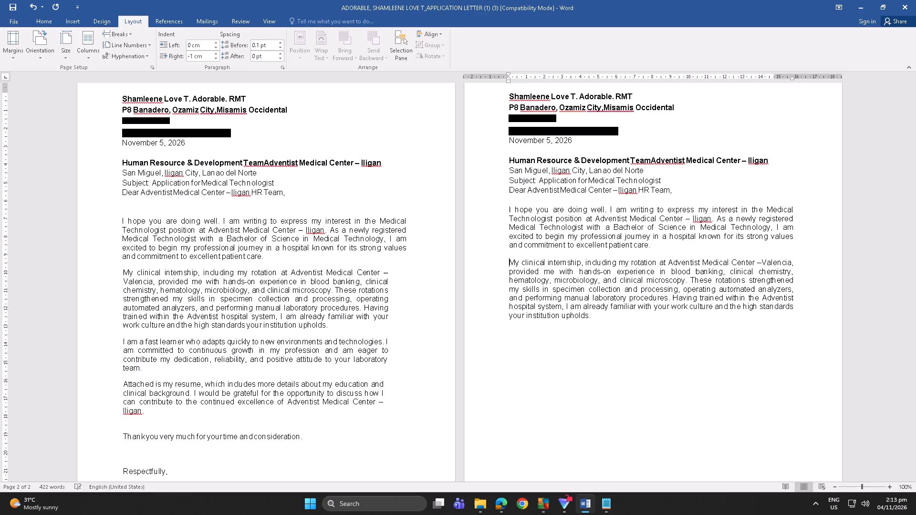
Re-enter the word spaces at the line breaks of page 2's "My clinical internship" paragraph, from "provided me" down to "your institution upholds".
{"action": "left_click", "coordinate": [508, 272]}
{"action": "key", "text": "BackSpace"}
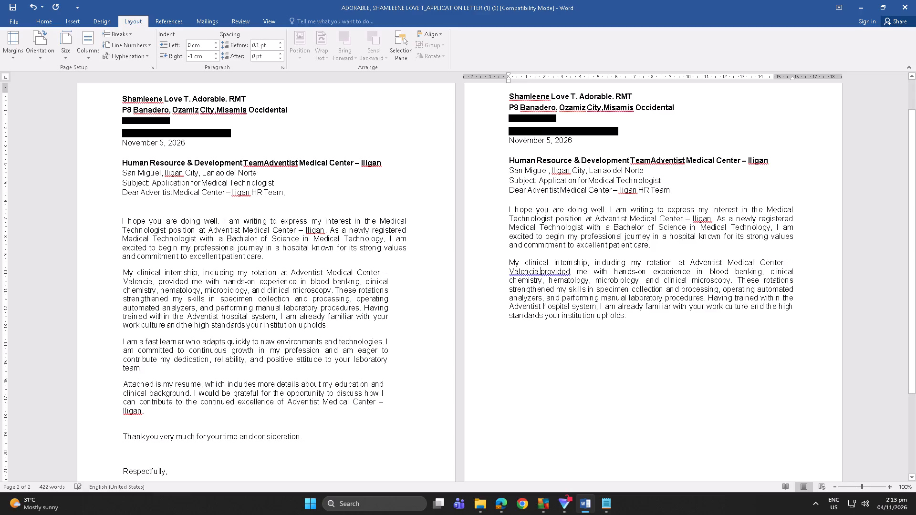
{"action": "key", "text": "ctrl+z"}
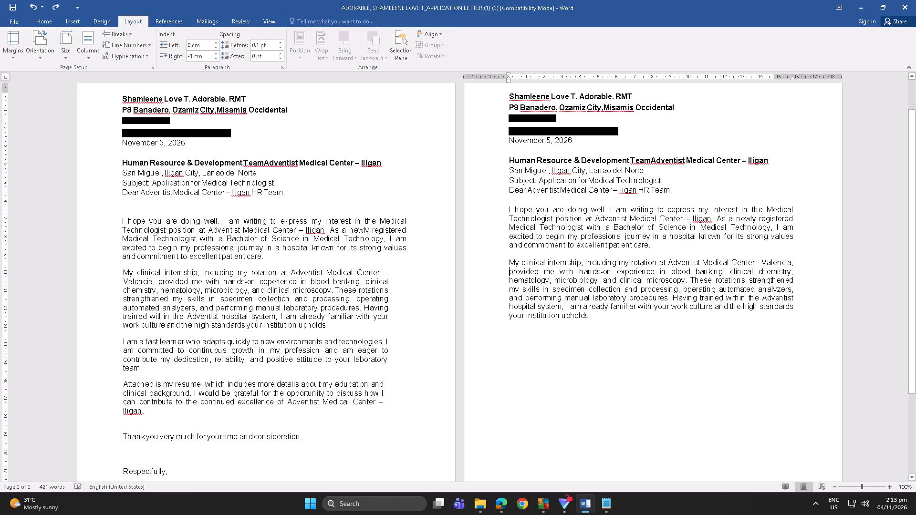
{"action": "key", "text": "BackSpace"}
{"action": "key", "text": "space"}
{"action": "key", "text": "Down"}
{"action": "key", "text": "BackSpace"}
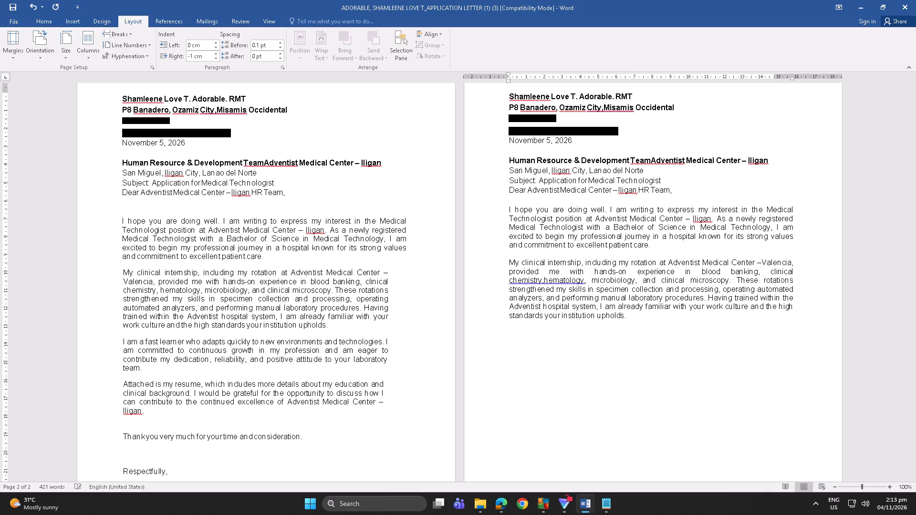
{"action": "key", "text": "space"}
{"action": "key", "text": "Down"}
{"action": "key", "text": "BackSpace"}
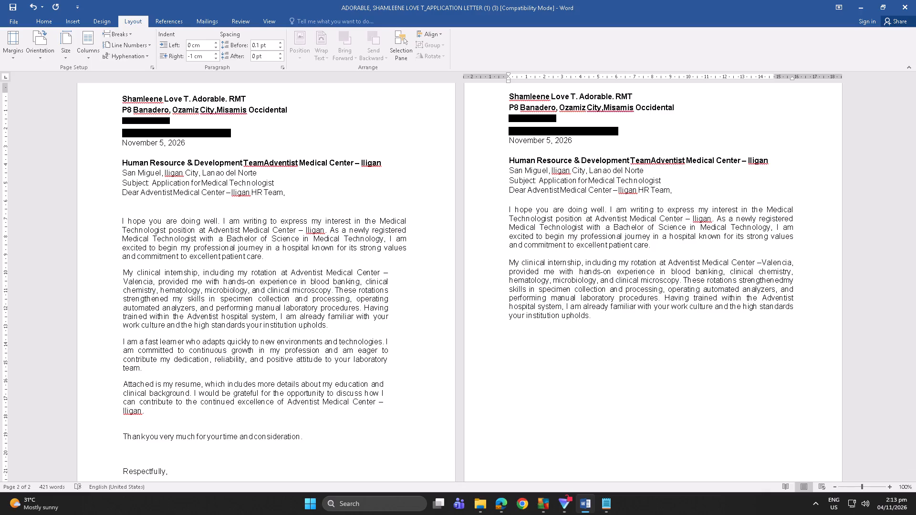
{"action": "key", "text": "space"}
{"action": "key", "text": "Down"}
{"action": "key", "text": "BackSpace"}
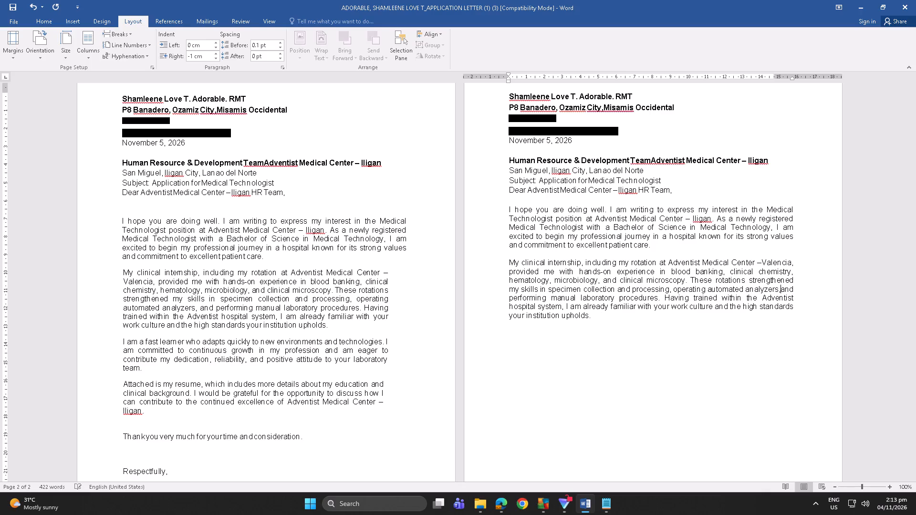
{"action": "key", "text": "space"}
{"action": "key", "text": "Down"}
{"action": "key", "text": "BackSpace"}
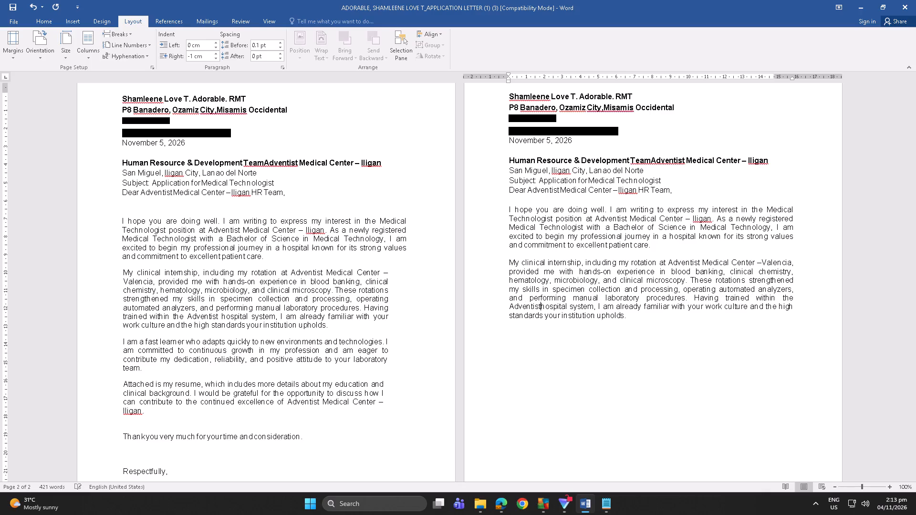
{"action": "key", "text": "space"}
{"action": "key", "text": "Down"}
{"action": "key", "text": "BackSpace"}
{"action": "key", "text": "space"}
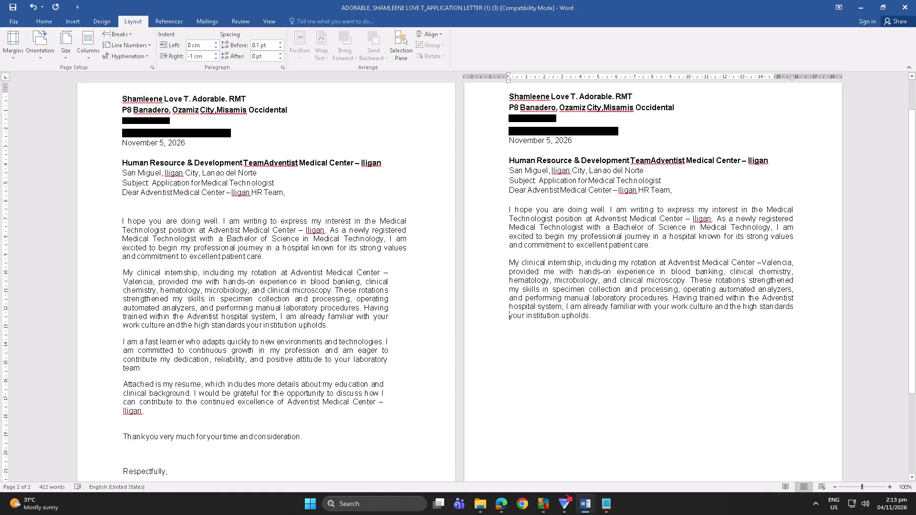
Copy the "I am a fast learner" paragraph to page 2 below the clinical internship paragraph, matching its width and leaving one blank line between.
{"action": "left_click_drag", "start_coordinate": [151, 370], "coordinate": [107, 345]}
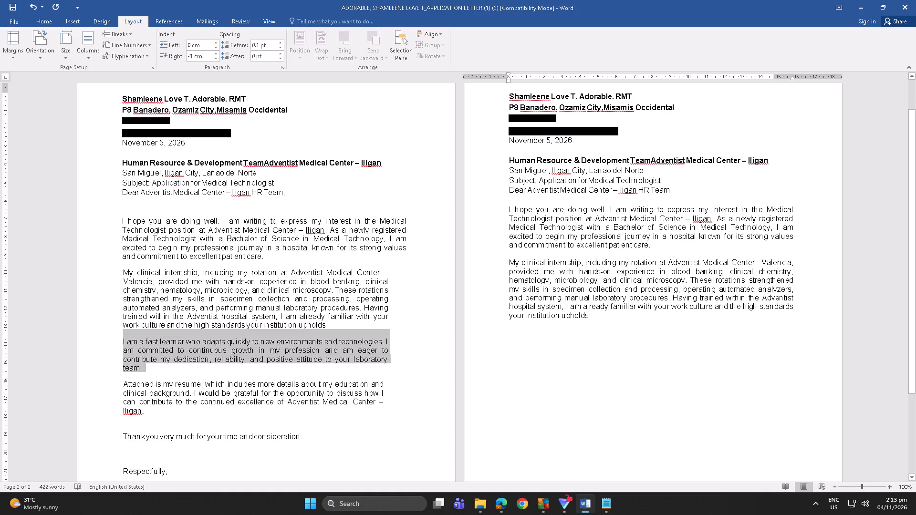
{"action": "left_click_drag", "start_coordinate": [107, 345], "coordinate": [114, 344]}
{"action": "key", "text": "ctrl+c"}
{"action": "left_click", "coordinate": [621, 315]}
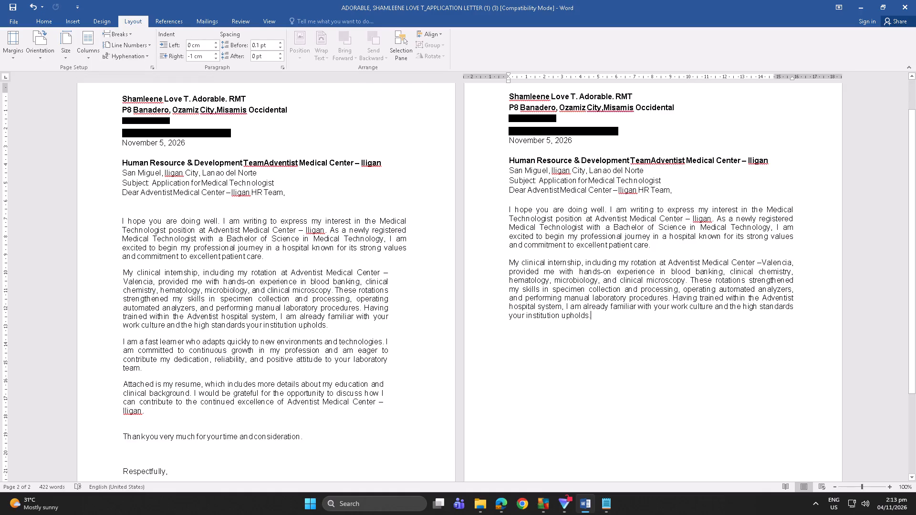
{"action": "key", "text": "Return"}
{"action": "key", "text": "ctrl+v"}
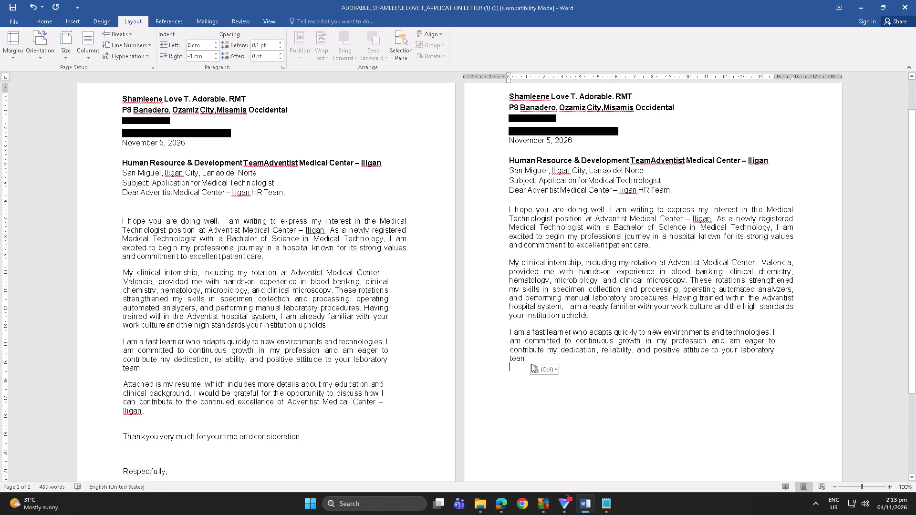
{"action": "left_click", "coordinate": [506, 330]}
{"action": "key", "text": "BackSpace"}
{"action": "key", "text": "BackSpace"}
{"action": "key", "text": "Return"}
{"action": "key", "text": "Return"}
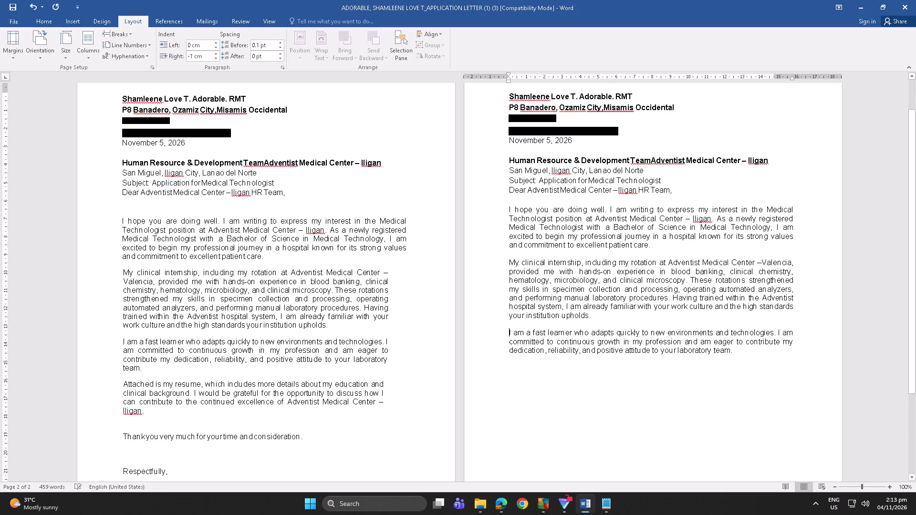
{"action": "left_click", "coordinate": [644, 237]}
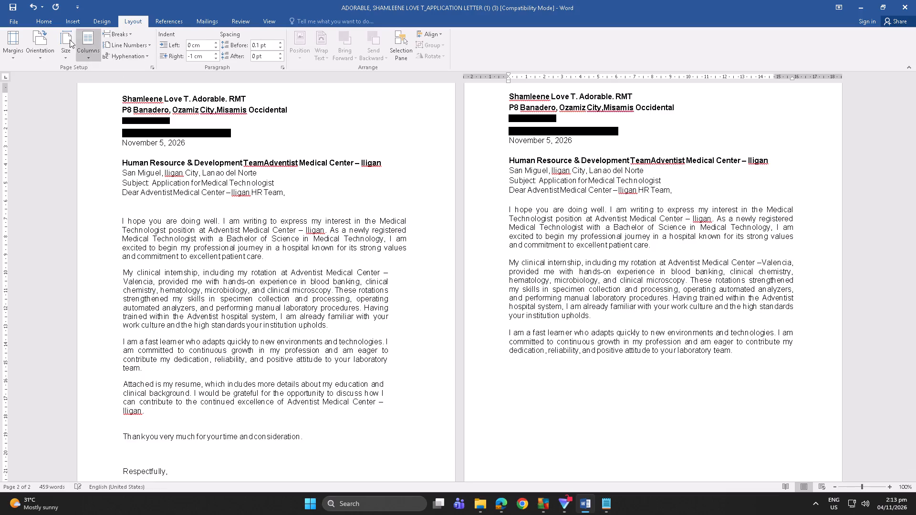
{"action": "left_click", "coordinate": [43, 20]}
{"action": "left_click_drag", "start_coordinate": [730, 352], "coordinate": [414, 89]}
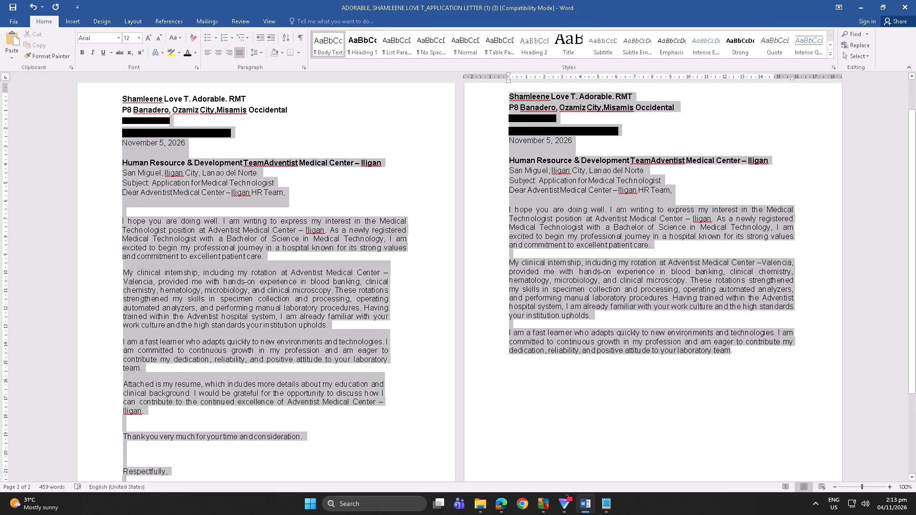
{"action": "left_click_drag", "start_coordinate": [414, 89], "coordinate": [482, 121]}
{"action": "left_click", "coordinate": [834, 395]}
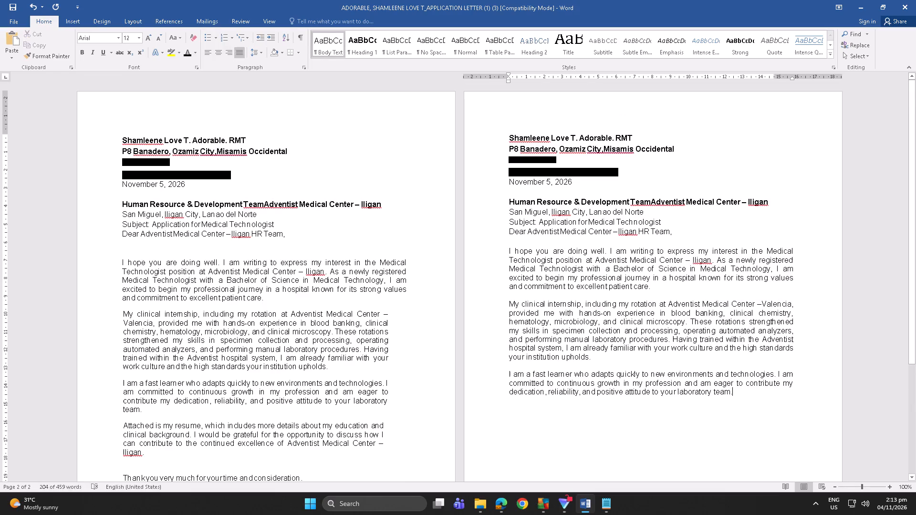
Copy the "Attached is my resume" paragraph to page 2 below the "fast learner" paragraph, matching its width and leaving one blank line between.
{"action": "scroll", "coordinate": [85, 385], "scroll_direction": "down", "scroll_amount": 4}
{"action": "left_click_drag", "start_coordinate": [165, 363], "coordinate": [118, 348]}
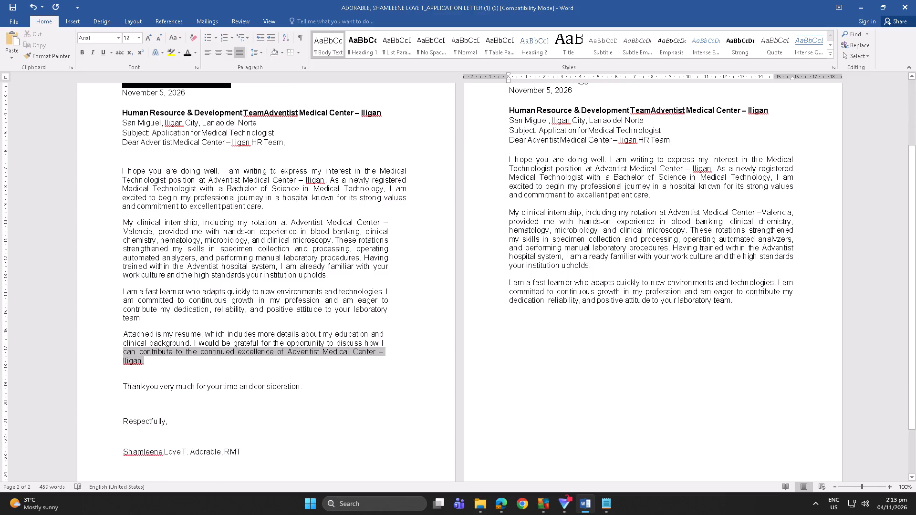
{"action": "left_click_drag", "start_coordinate": [118, 348], "coordinate": [112, 329]}
{"action": "key", "text": "ctrl+c"}
{"action": "left_click", "coordinate": [767, 306]}
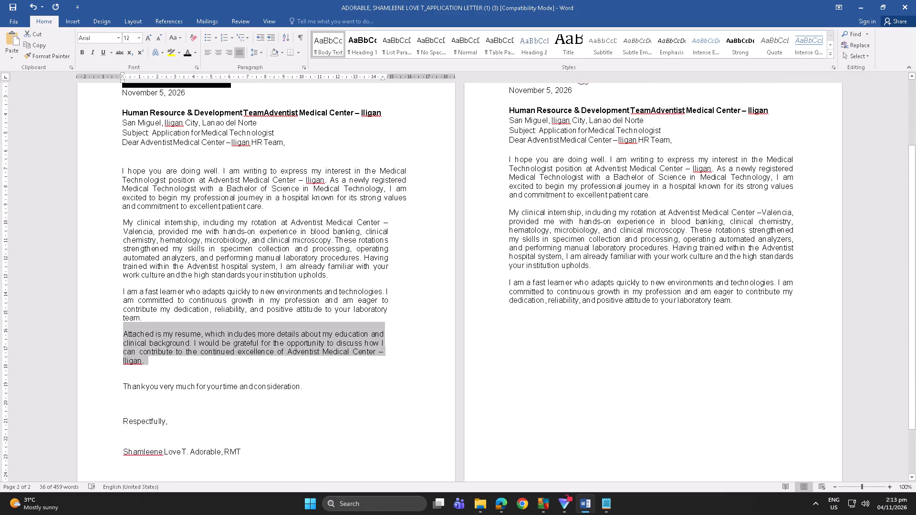
{"action": "key", "text": "ctrl+v"}
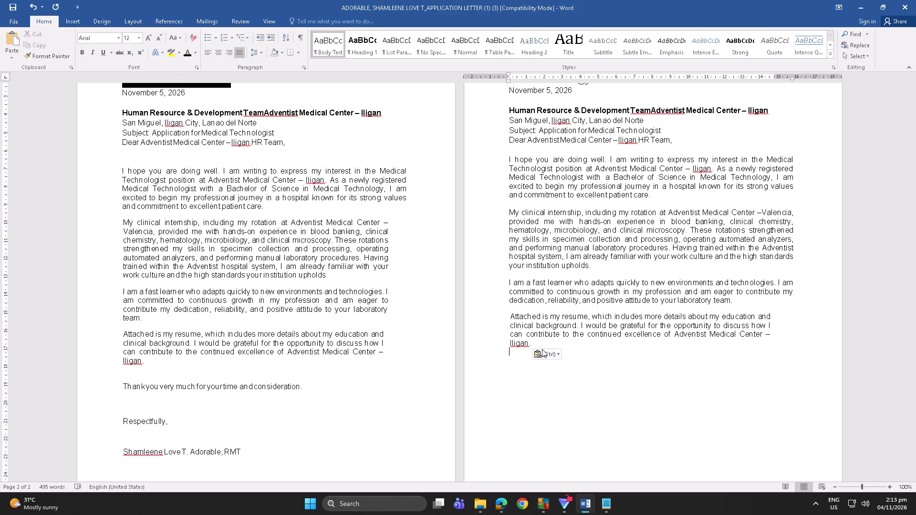
{"action": "left_click", "coordinate": [508, 316]}
{"action": "key", "text": "BackSpace"}
{"action": "key", "text": "BackSpace"}
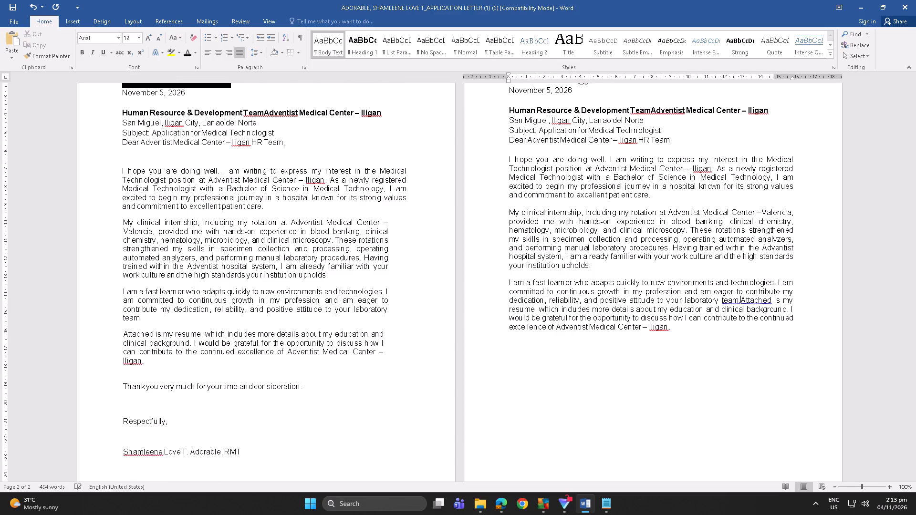
{"action": "key", "text": "Return"}
{"action": "key", "text": "Return"}
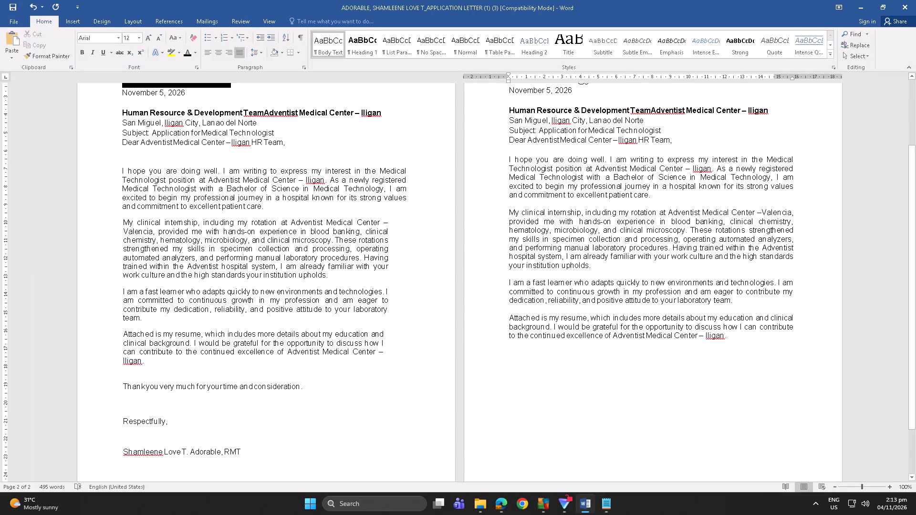
Copy the "Thank you very much for your time and consideration." line to page 2, closing up the extra space below the resume paragraph.
{"action": "left_click_drag", "start_coordinate": [316, 387], "coordinate": [87, 380]}
{"action": "key", "text": "ctrl+c"}
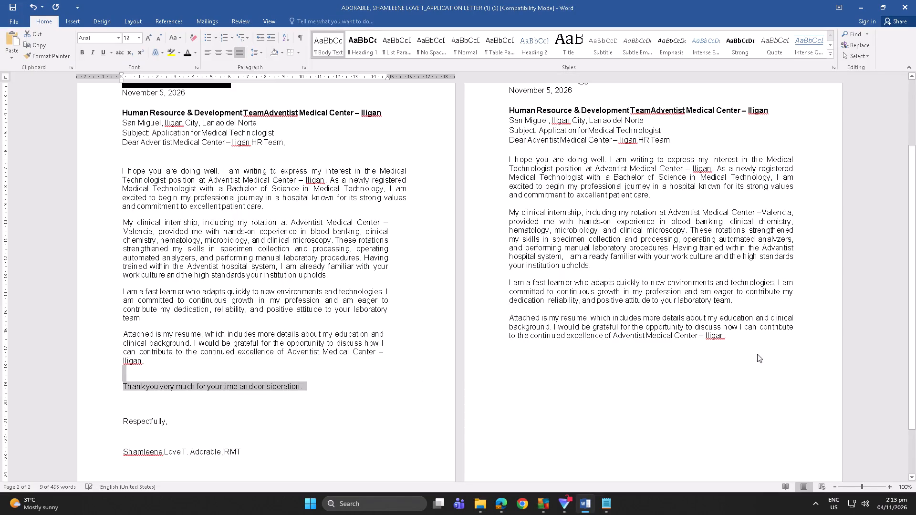
{"action": "left_click", "coordinate": [760, 343]}
{"action": "left_click", "coordinate": [760, 348]}
{"action": "left_click", "coordinate": [737, 339]}
{"action": "key", "text": "Return"}
{"action": "key", "text": "Return"}
{"action": "key", "text": "ctrl+v"}
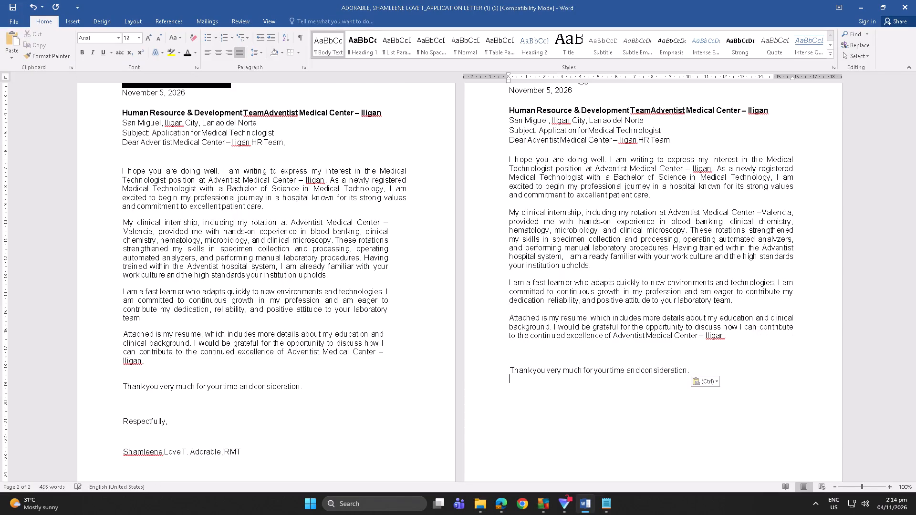
{"action": "left_click", "coordinate": [510, 370]}
{"action": "key", "text": "BackSpace"}
{"action": "key", "text": "BackSpace"}
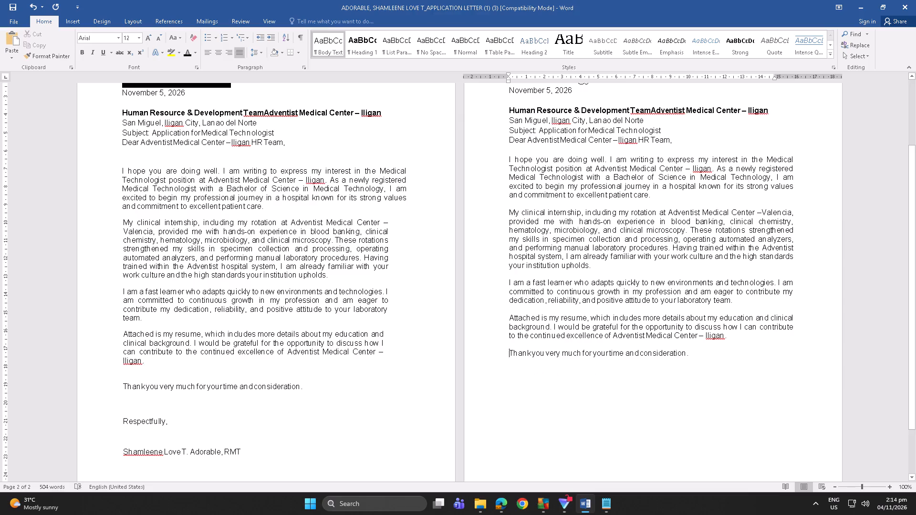
Copy the closing block, from "Respectfully," through the signature name, below the thank-you line on page 2.
{"action": "scroll", "coordinate": [233, 419], "scroll_direction": "down", "scroll_amount": 2}
{"action": "left_click_drag", "start_coordinate": [250, 399], "coordinate": [104, 394]}
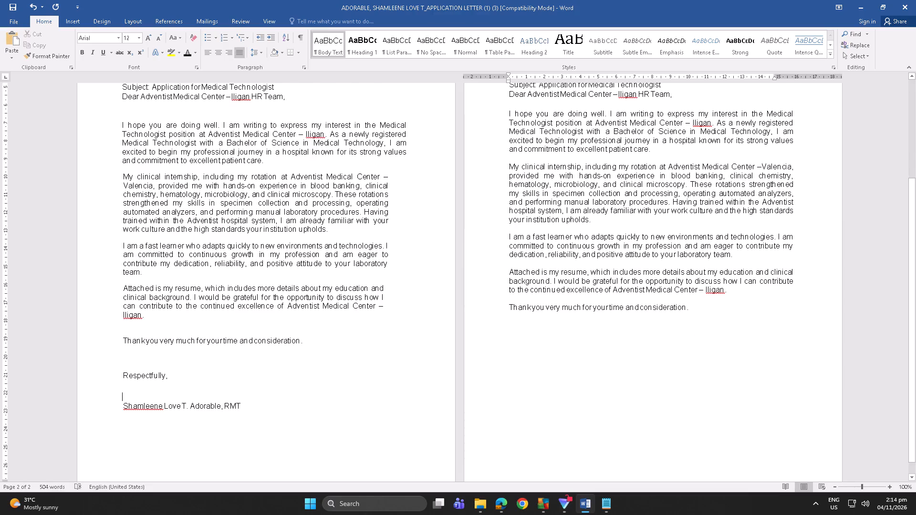
{"action": "left_click_drag", "start_coordinate": [269, 404], "coordinate": [117, 375]}
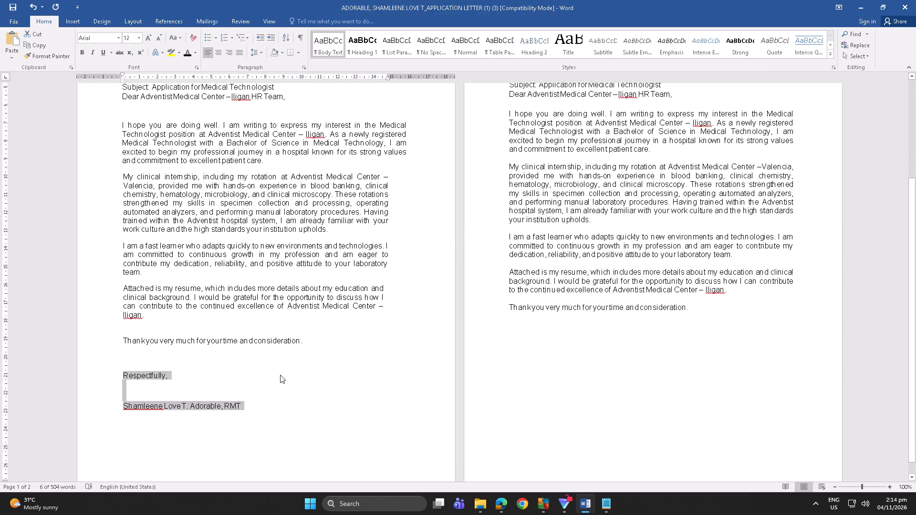
{"action": "key", "text": "ctrl+c"}
{"action": "key", "text": "ctrl+c"}
{"action": "left_click", "coordinate": [518, 338]}
{"action": "key", "text": "ctrl+v"}
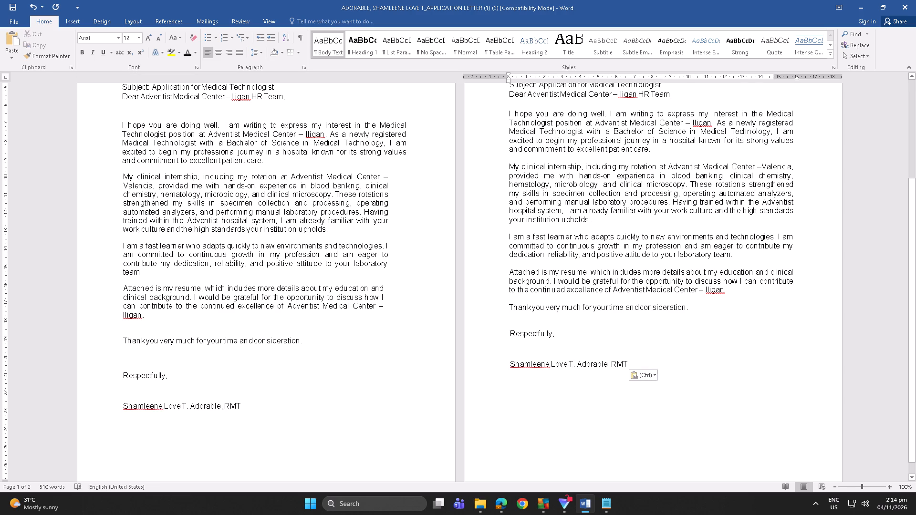
Insert one extra blank line above "Respectfully," in the closing block on page 2.
{"action": "left_click", "coordinate": [510, 330]}
{"action": "key", "text": "Return"}
{"action": "scroll", "coordinate": [770, 408], "scroll_direction": "down", "scroll_amount": 1}
{"action": "scroll", "coordinate": [769, 408], "scroll_direction": "up", "scroll_amount": 1}
{"action": "scroll", "coordinate": [767, 408], "scroll_direction": "down", "scroll_amount": 3}
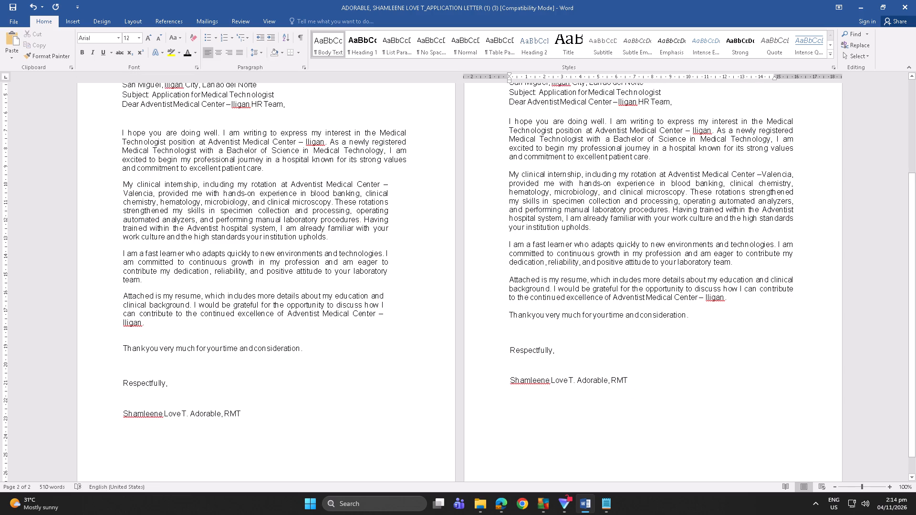
{"action": "scroll", "coordinate": [767, 408], "scroll_direction": "down", "scroll_amount": 2}
{"action": "key", "text": "Return"}
{"action": "key", "text": "BackSpace"}
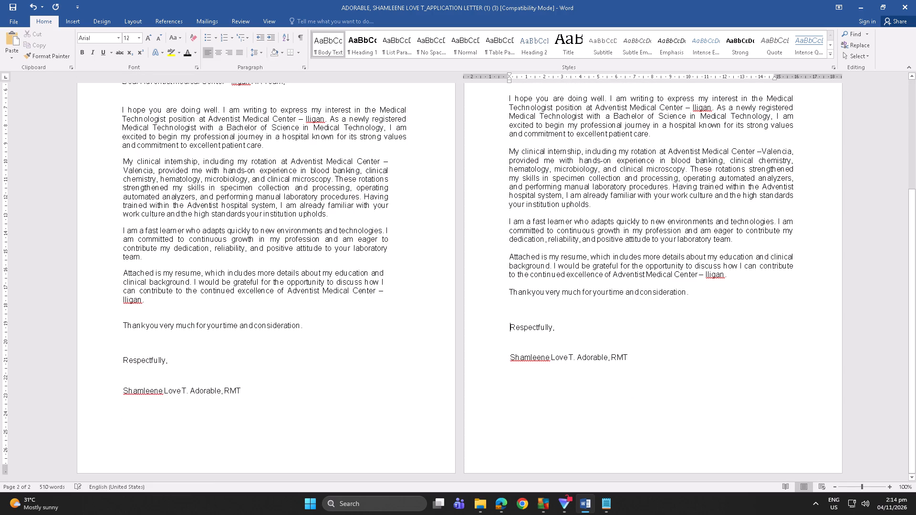
Delete the entire old letter on page 1 and the leftover blank lines so the rebuilt letter starts at the top of the first page.
{"action": "scroll", "coordinate": [768, 385], "scroll_direction": "up", "scroll_amount": 3}
{"action": "left_click_drag", "start_coordinate": [273, 461], "coordinate": [7, 0]}
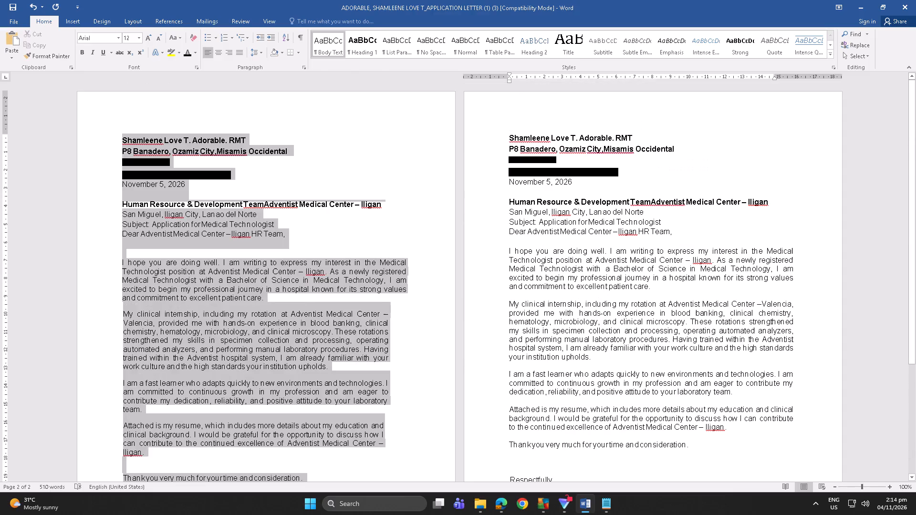
{"action": "left_click_drag", "start_coordinate": [7, 0], "coordinate": [6, 0]}
{"action": "key", "text": "BackSpace"}
{"action": "left_click", "coordinate": [435, 119]}
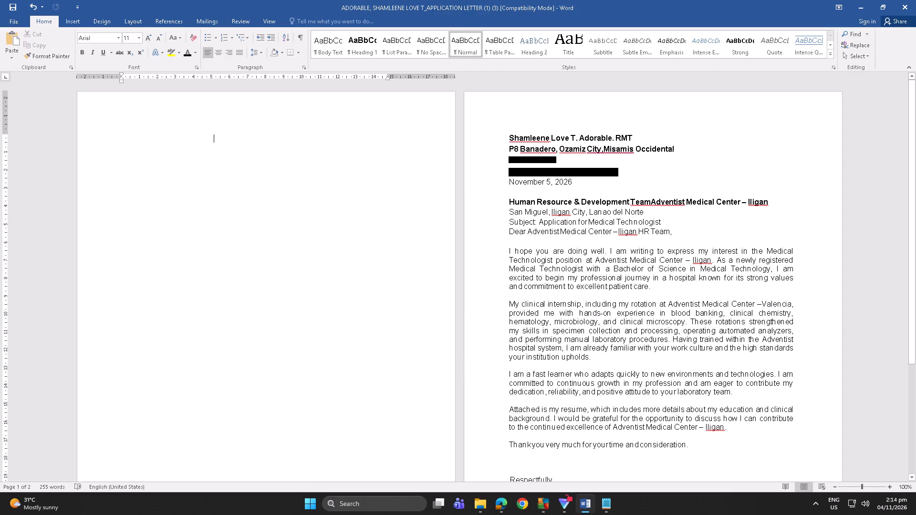
{"action": "key", "text": "BackSpace"}
{"action": "key", "text": "BackSpace"}
{"action": "key", "text": "Down"}
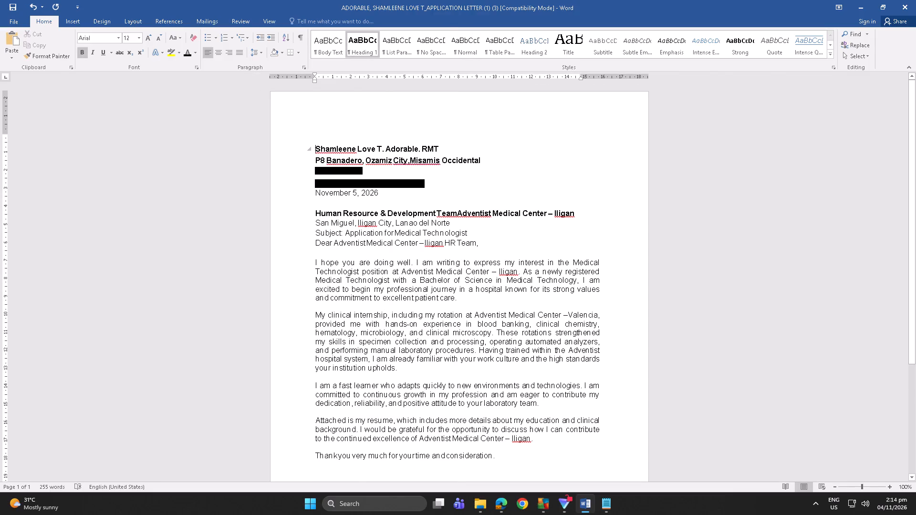
{"action": "key", "text": "BackSpace"}
{"action": "key", "text": "BackSpace"}
Check the rebuilt Medical Technologist letter from heading to signature, save it and close the document.
{"action": "scroll", "coordinate": [510, 174], "scroll_direction": "down", "scroll_amount": 3}
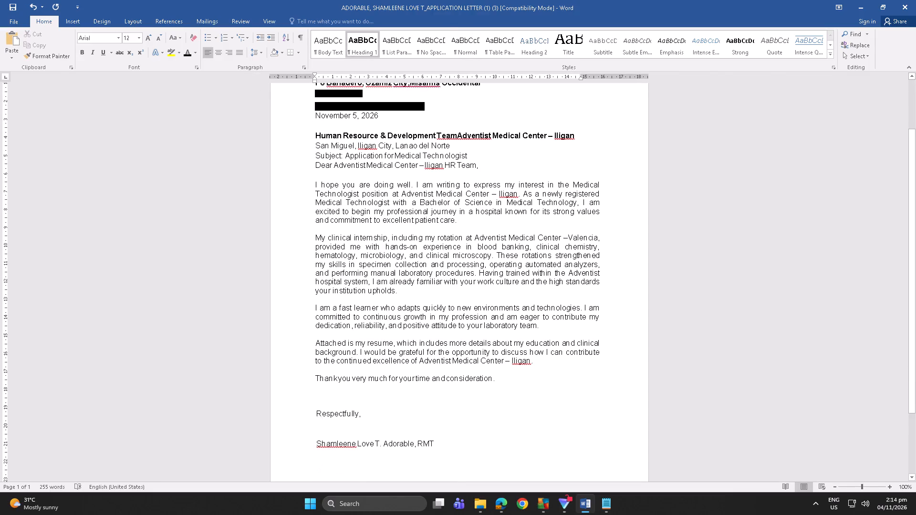
{"action": "left_click_drag", "start_coordinate": [915, 260], "coordinate": [910, 310]}
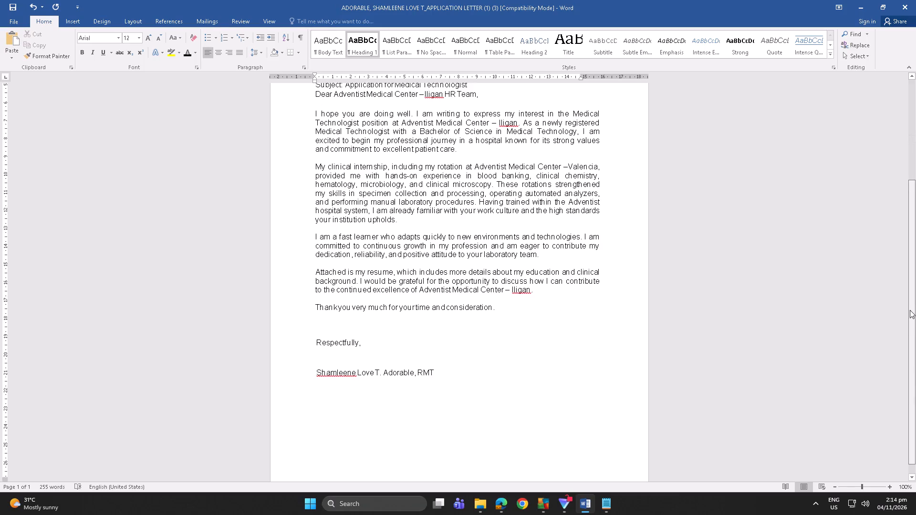
{"action": "left_click_drag", "start_coordinate": [910, 310], "coordinate": [908, 179]}
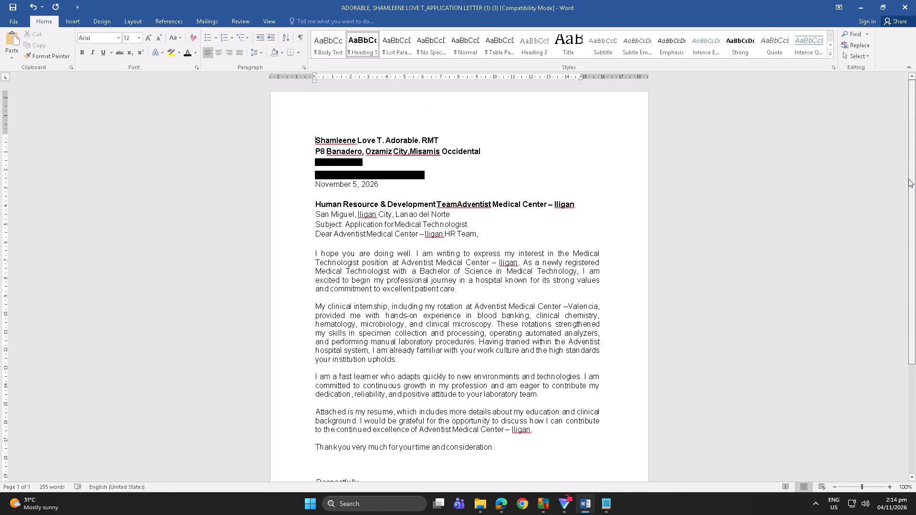
{"action": "left_click_drag", "start_coordinate": [908, 179], "coordinate": [915, 241]}
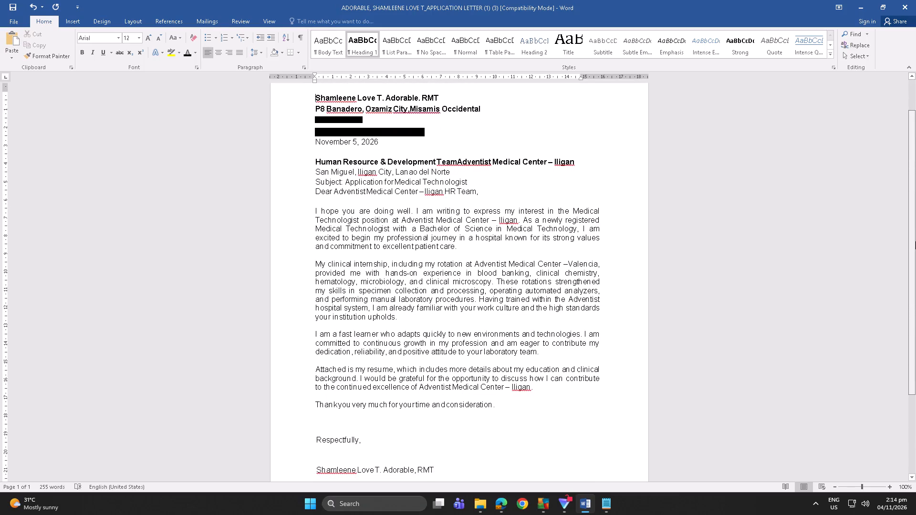
{"action": "left_click_drag", "start_coordinate": [915, 241], "coordinate": [911, 401]}
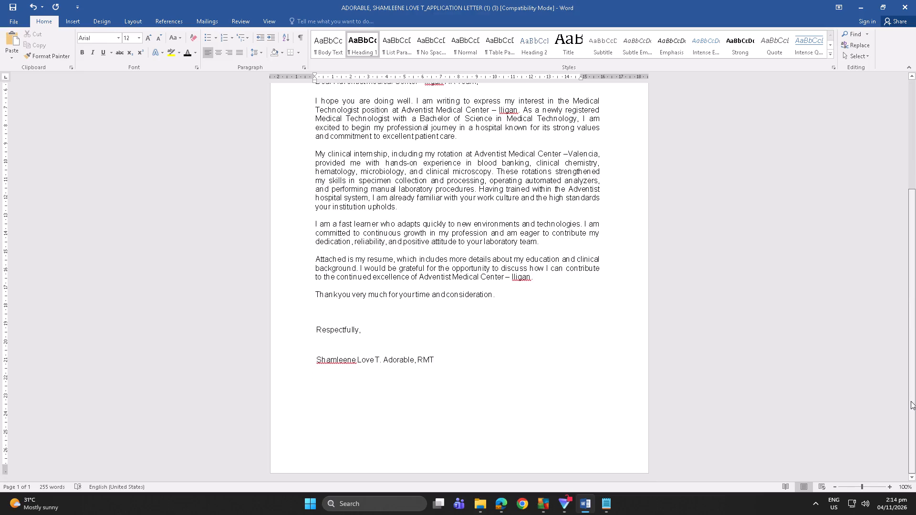
{"action": "left_click_drag", "start_coordinate": [911, 401], "coordinate": [915, 82]}
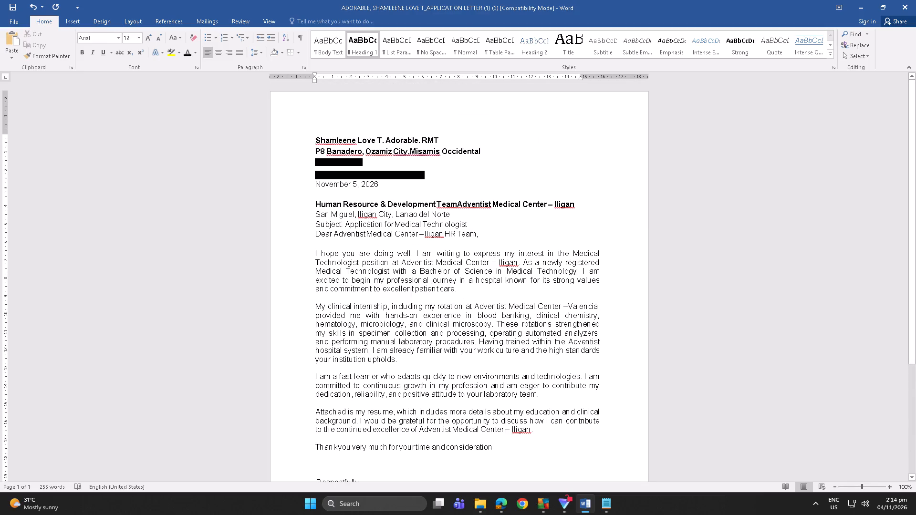
{"action": "key", "text": "ctrl+s"}
{"action": "left_click", "coordinate": [915, 0]}
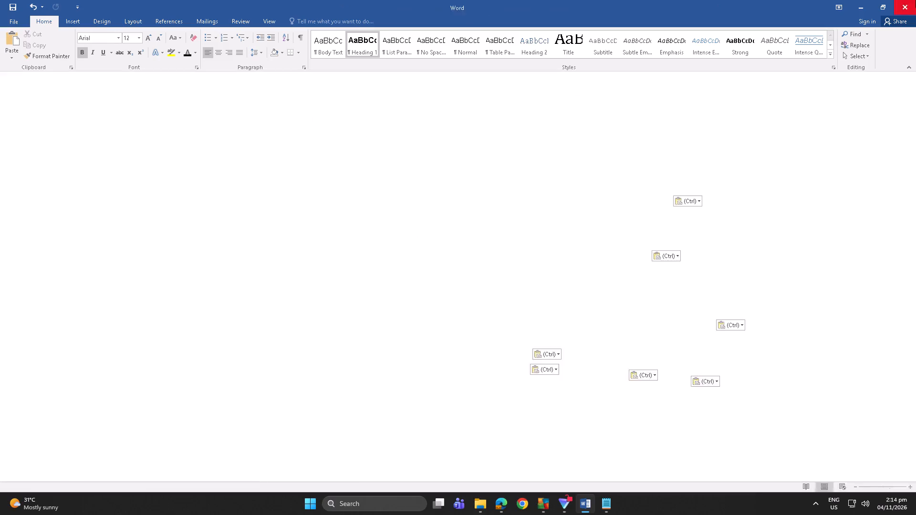
Rename the Medical Technologist letter's Word file in Downloads, removing the "(1) (3)" suffix so the name ends in "APPLICATION LETTER".
{"action": "key", "text": "F5"}
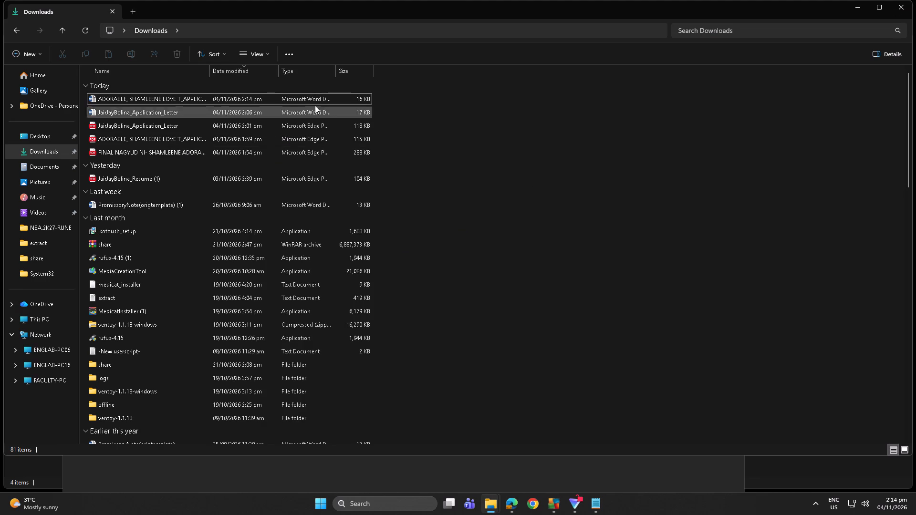
{"action": "left_click", "coordinate": [276, 103]}
{"action": "right_click", "coordinate": [267, 96]}
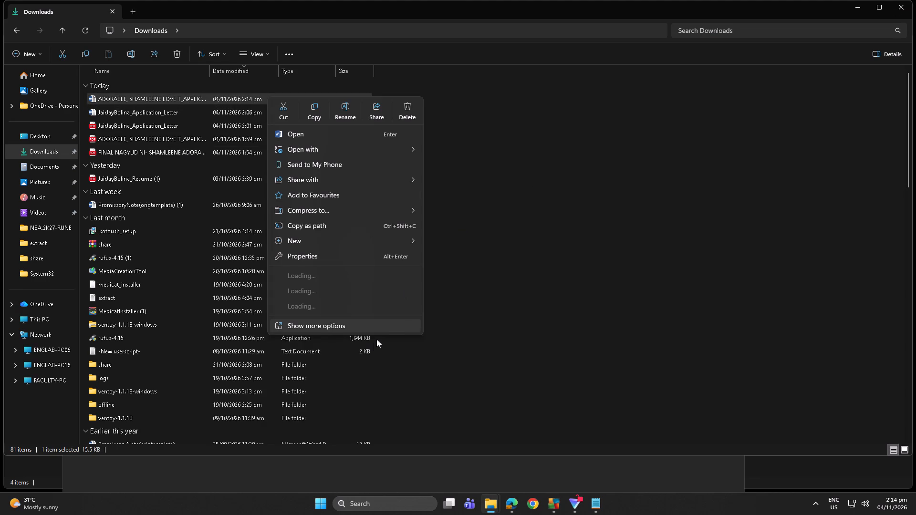
{"action": "left_click", "coordinate": [340, 329]}
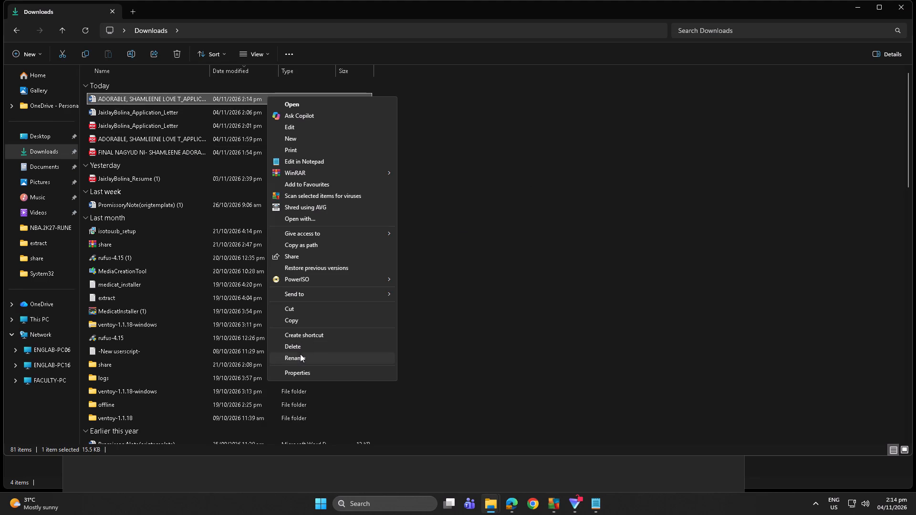
{"action": "left_click", "coordinate": [300, 354]}
{"action": "key", "text": "Right"}
{"action": "key", "text": "BackSpace"}
{"action": "key", "text": "BackSpace"}
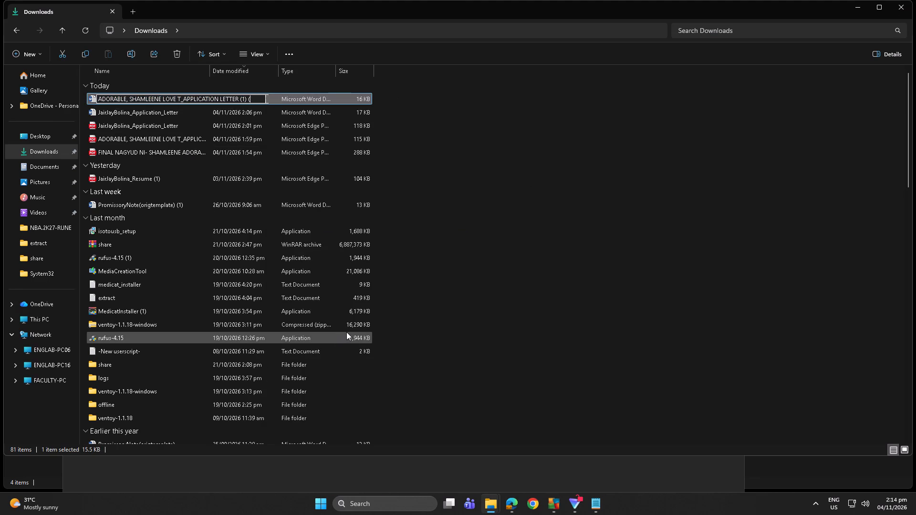
{"action": "key", "text": "BackSpace"}
{"action": "key", "text": "BackSpace"}
{"action": "key", "text": "BackSpace"}
{"action": "key", "text": "BackSpace"}
{"action": "key", "text": "BackSpace"}
{"action": "key", "text": "BackSpace"}
{"action": "key", "text": "Return"}
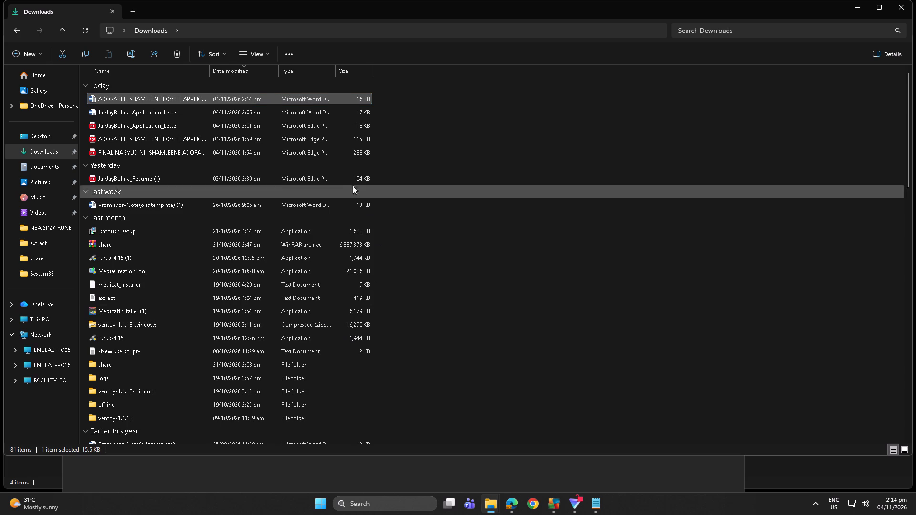
Widen the Name column of the Downloads listing to show the full file names.
{"action": "left_click_drag", "start_coordinate": [211, 71], "coordinate": [214, 72]}
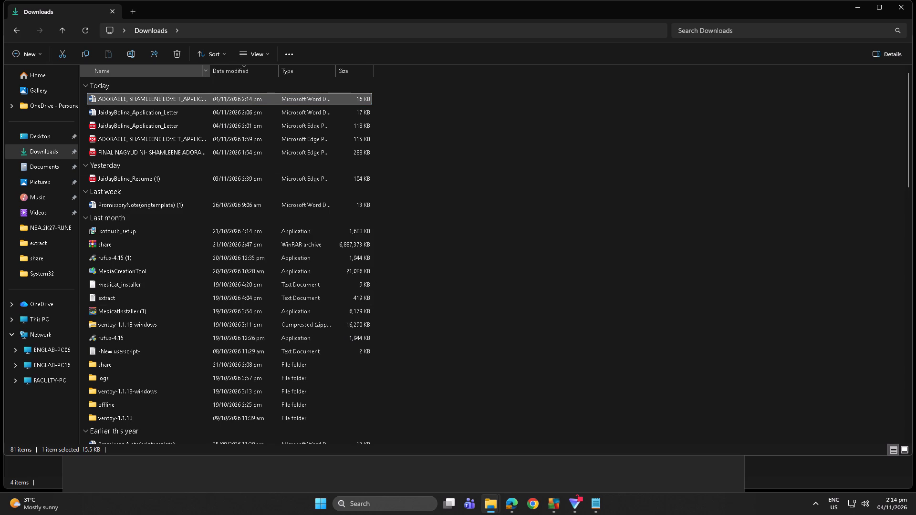
{"action": "left_click_drag", "start_coordinate": [214, 72], "coordinate": [303, 84]}
Open the IT Staff application letter's Word document from Downloads and look over its layout down to the signature.
{"action": "left_click", "coordinate": [179, 115]}
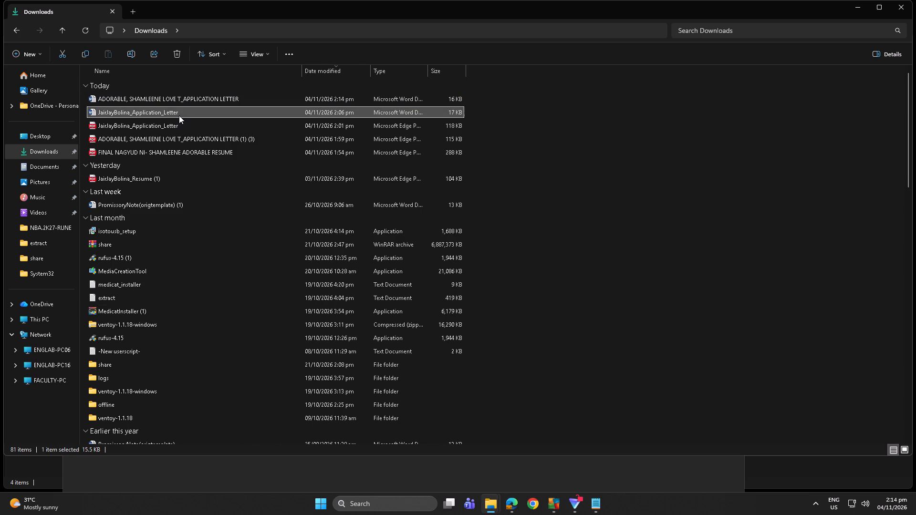
{"action": "double_click", "coordinate": [179, 115]}
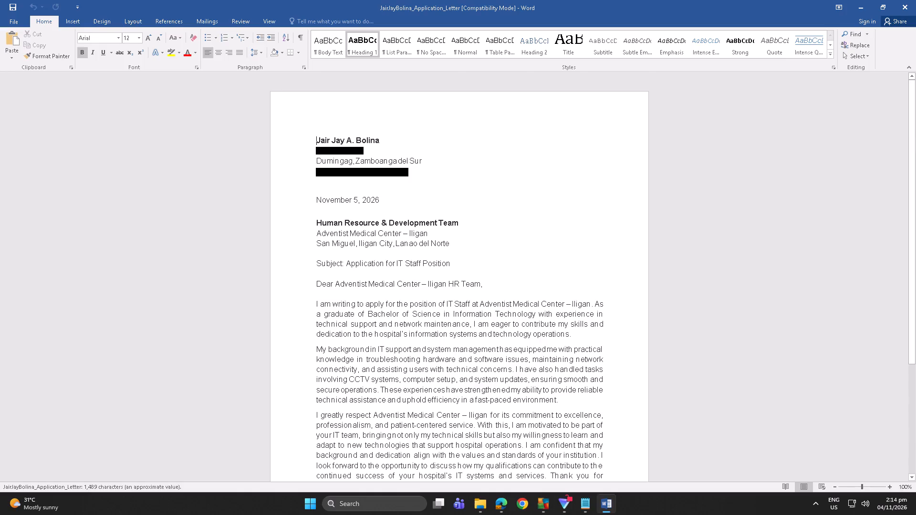
{"action": "scroll", "coordinate": [535, 302], "scroll_direction": "down", "scroll_amount": 6}
{"action": "scroll", "coordinate": [437, 382], "scroll_direction": "down", "scroll_amount": 5}
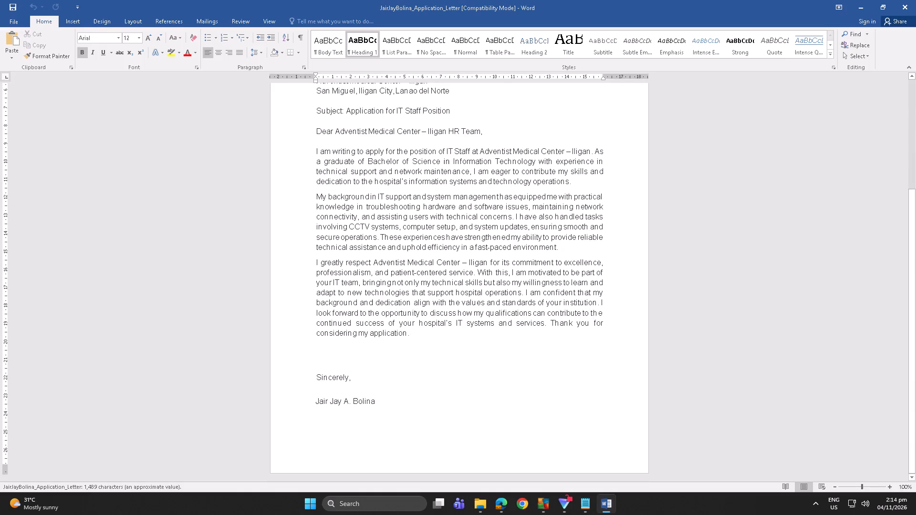
{"action": "scroll", "coordinate": [432, 364], "scroll_direction": "up", "scroll_amount": 1}
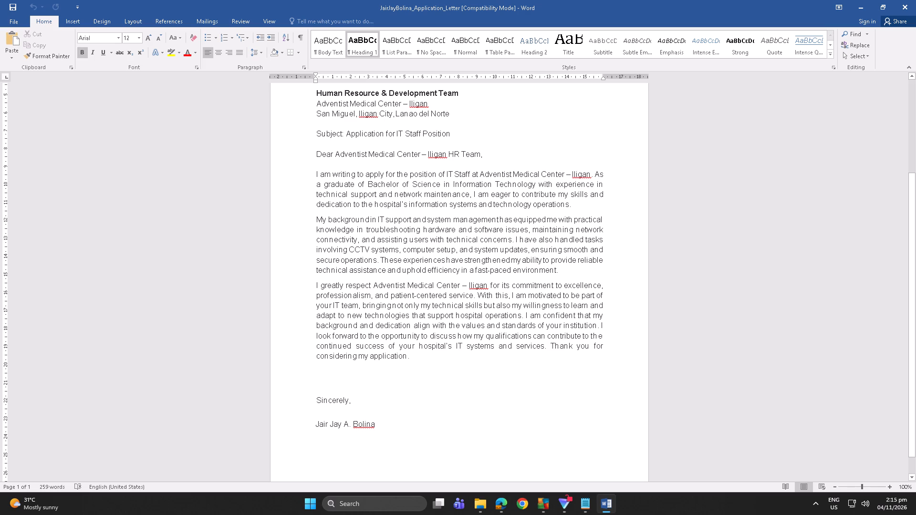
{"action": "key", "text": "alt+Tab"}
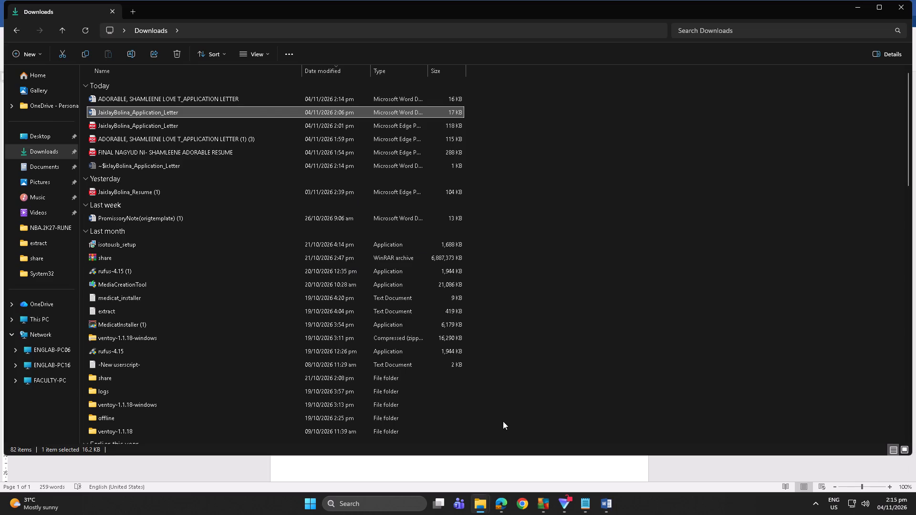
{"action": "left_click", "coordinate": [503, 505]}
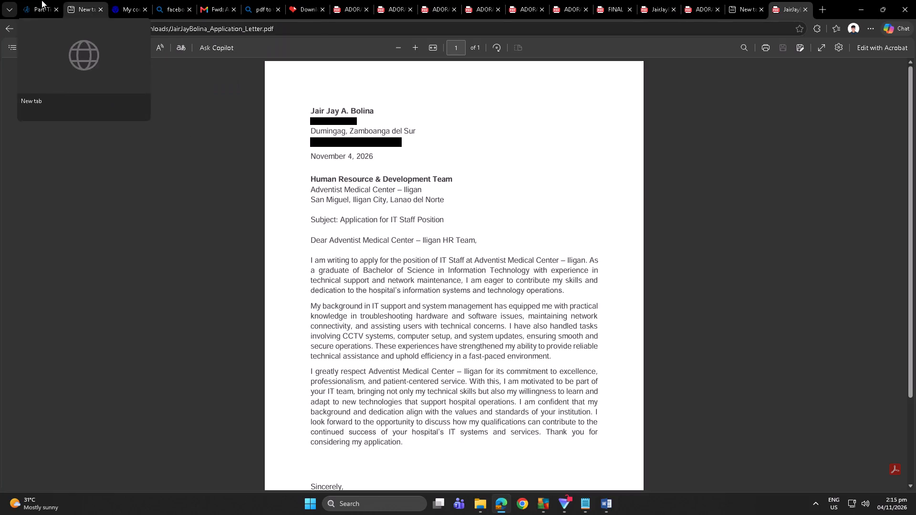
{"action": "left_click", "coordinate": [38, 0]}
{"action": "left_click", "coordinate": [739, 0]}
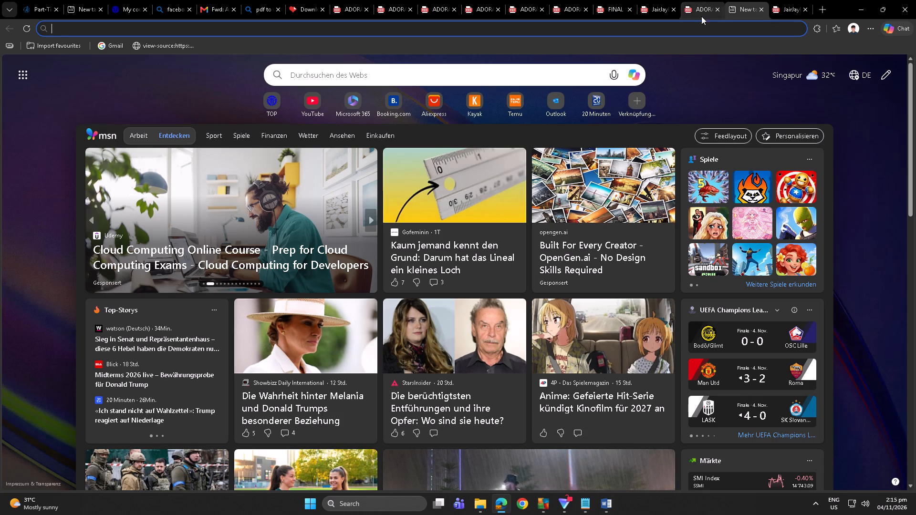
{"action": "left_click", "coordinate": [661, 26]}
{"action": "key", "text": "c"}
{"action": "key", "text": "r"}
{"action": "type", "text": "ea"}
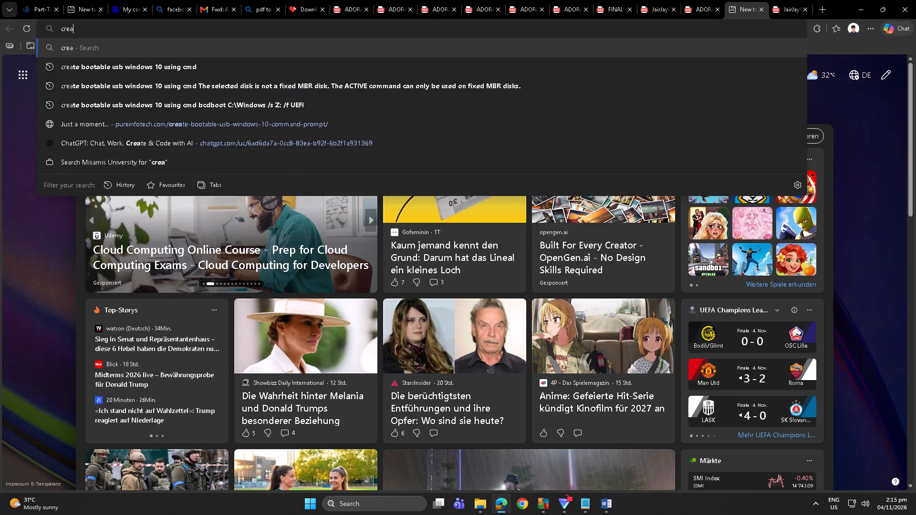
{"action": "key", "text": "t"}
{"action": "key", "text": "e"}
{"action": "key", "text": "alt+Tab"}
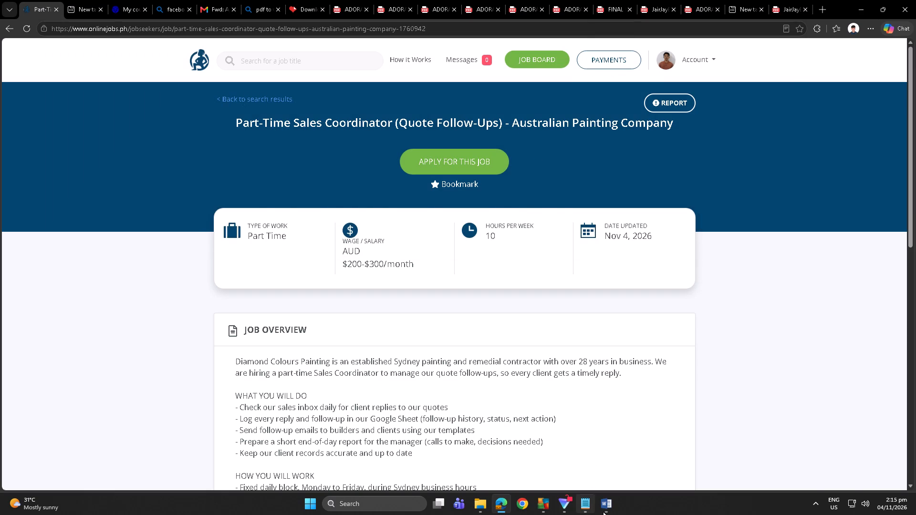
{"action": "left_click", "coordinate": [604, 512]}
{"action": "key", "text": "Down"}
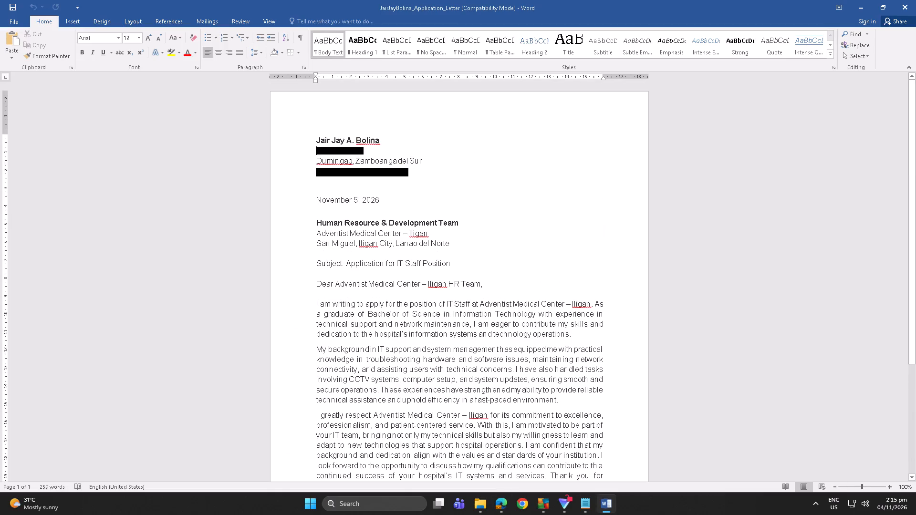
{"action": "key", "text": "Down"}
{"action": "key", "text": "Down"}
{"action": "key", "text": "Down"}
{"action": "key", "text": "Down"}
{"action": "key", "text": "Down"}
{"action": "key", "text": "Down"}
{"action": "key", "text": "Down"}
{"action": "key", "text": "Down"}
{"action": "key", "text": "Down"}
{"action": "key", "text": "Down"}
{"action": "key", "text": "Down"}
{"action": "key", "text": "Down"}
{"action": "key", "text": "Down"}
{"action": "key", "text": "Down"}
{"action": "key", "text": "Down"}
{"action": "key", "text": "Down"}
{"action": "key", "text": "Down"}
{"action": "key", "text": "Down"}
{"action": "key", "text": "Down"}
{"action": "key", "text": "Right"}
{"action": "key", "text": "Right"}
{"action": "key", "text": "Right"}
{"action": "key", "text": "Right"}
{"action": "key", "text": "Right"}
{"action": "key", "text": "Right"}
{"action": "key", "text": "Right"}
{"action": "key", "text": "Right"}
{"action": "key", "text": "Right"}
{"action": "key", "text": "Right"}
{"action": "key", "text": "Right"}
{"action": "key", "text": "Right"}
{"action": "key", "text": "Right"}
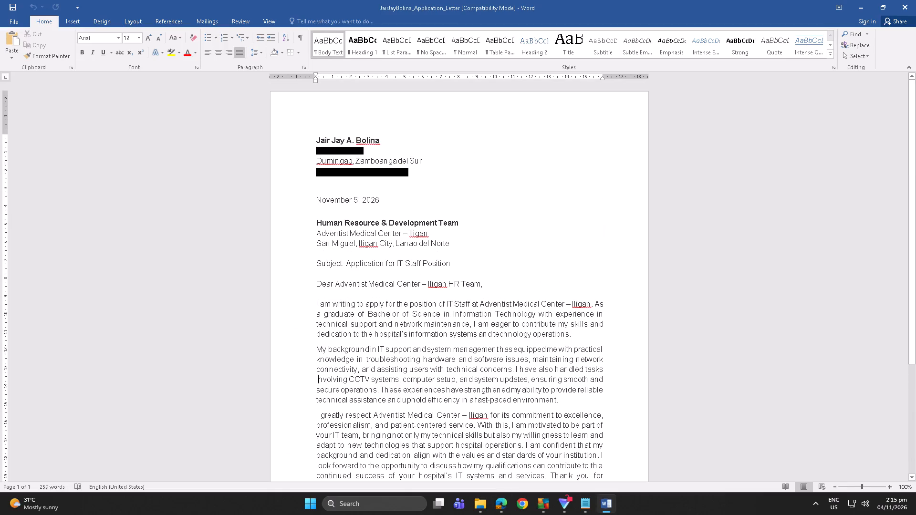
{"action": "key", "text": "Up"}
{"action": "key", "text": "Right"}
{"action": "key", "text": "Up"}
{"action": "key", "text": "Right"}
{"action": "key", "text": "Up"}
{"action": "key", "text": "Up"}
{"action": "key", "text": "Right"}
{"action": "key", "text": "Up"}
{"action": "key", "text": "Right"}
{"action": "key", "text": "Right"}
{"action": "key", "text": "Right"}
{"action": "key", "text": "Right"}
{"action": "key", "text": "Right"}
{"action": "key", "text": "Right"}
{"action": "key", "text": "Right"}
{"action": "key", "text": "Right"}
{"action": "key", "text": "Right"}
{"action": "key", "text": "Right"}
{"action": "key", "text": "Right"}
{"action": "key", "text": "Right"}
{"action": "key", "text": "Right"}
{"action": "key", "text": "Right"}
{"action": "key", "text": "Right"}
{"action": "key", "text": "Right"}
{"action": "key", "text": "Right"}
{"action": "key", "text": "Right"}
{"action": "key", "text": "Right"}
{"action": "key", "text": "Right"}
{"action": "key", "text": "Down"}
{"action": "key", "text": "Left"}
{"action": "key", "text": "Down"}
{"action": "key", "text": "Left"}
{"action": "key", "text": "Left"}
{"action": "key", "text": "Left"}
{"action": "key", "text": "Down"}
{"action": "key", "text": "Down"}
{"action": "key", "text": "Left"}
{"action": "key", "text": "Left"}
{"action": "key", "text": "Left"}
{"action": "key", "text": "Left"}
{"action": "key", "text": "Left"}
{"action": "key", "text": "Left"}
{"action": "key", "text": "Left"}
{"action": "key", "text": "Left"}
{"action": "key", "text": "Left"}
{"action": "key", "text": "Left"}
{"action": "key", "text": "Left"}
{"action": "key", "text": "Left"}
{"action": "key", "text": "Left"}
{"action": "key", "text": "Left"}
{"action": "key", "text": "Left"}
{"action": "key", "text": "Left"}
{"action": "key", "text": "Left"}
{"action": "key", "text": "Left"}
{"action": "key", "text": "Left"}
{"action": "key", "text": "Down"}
Delete the words "CCTV systems," from the tasks sentence in the IT Staff letter's second body paragraph.
{"action": "key", "text": "Left"}
{"action": "key", "text": "Left"}
{"action": "key", "text": "Left"}
{"action": "key", "text": "Left"}
{"action": "key", "text": "Left"}
{"action": "key", "text": "Left"}
{"action": "key", "text": "Left"}
{"action": "key", "text": "Left"}
{"action": "key", "text": "Left"}
{"action": "key", "text": "Left"}
{"action": "key", "text": "Left"}
{"action": "key", "text": "Left"}
{"action": "key", "text": "Left"}
{"action": "key", "text": "Left"}
{"action": "key", "text": "Left"}
{"action": "key", "text": "Left"}
{"action": "key", "text": "Left"}
{"action": "key", "text": "Left"}
{"action": "key", "text": "Left"}
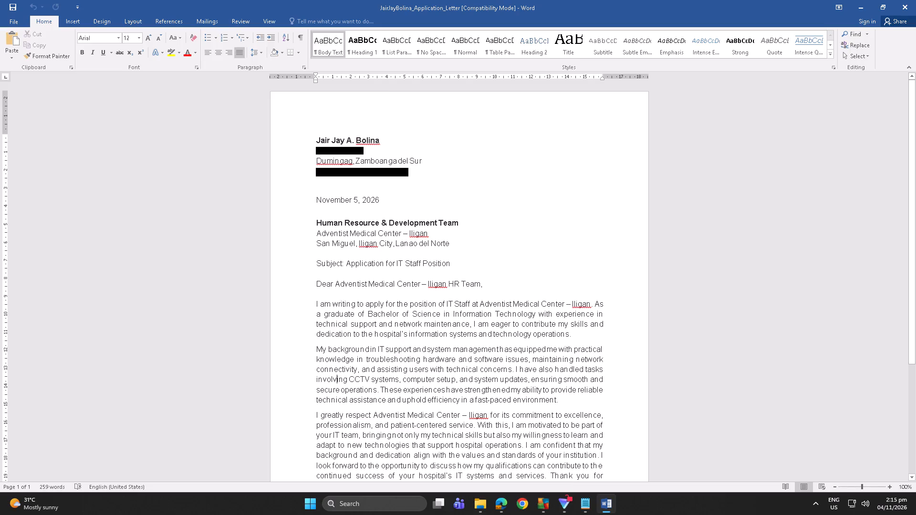
{"action": "key", "text": "Right"}
{"action": "key", "text": "Right"}
{"action": "key", "text": "Right"}
{"action": "key", "text": "Right"}
{"action": "key", "text": "shift+Right"}
{"action": "key", "text": "shift+Right"}
{"action": "key", "text": "shift+Right"}
{"action": "key", "text": "shift+Right"}
{"action": "key", "text": "shift+Right"}
{"action": "key", "text": "shift+Right"}
{"action": "key", "text": "shift+Right"}
{"action": "key", "text": "shift+Right"}
{"action": "key", "text": "shift+Right"}
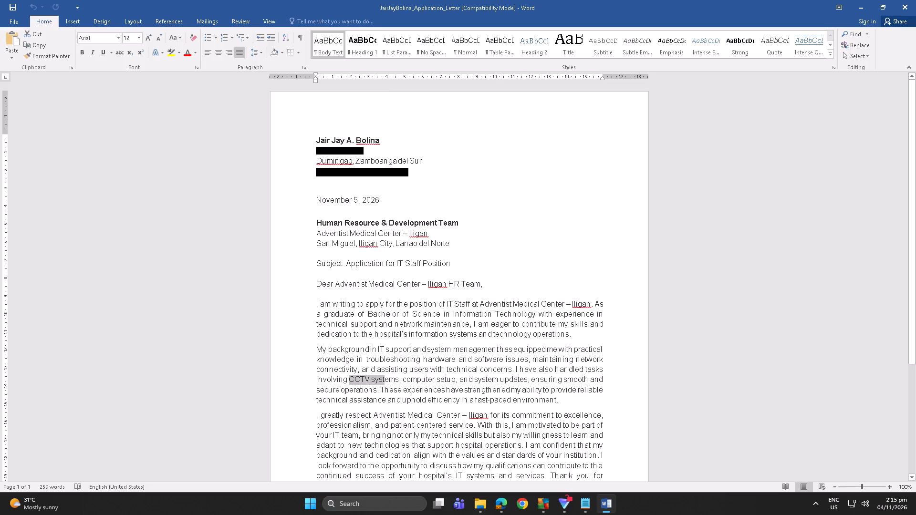
{"action": "key", "text": "shift+Right"}
{"action": "key", "text": "shift+Right"}
{"action": "key", "text": "shift+Right"}
{"action": "key", "text": "shift+Right"}
{"action": "key", "text": "shift+Right"}
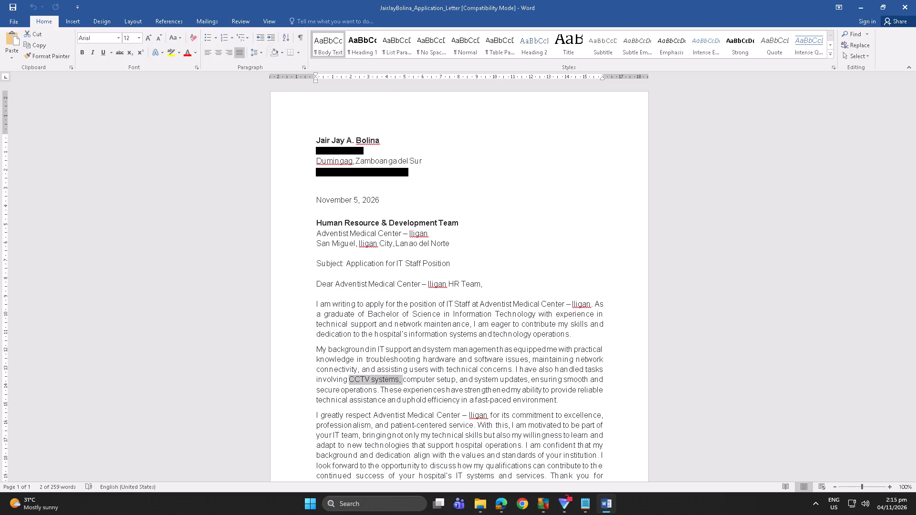
{"action": "key", "text": "BackSpace"}
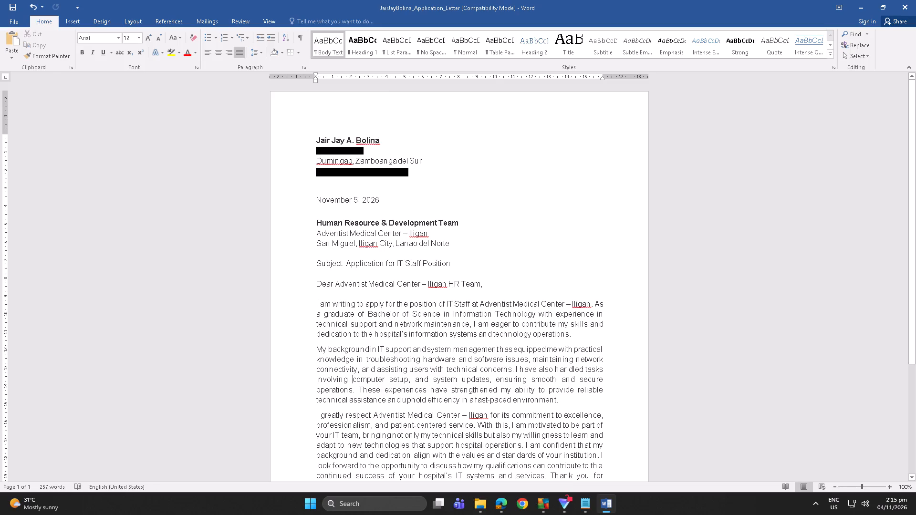
Check the IT Staff letter down to the signature, save it and close the document.
{"action": "scroll", "coordinate": [364, 417], "scroll_direction": "down", "scroll_amount": 4}
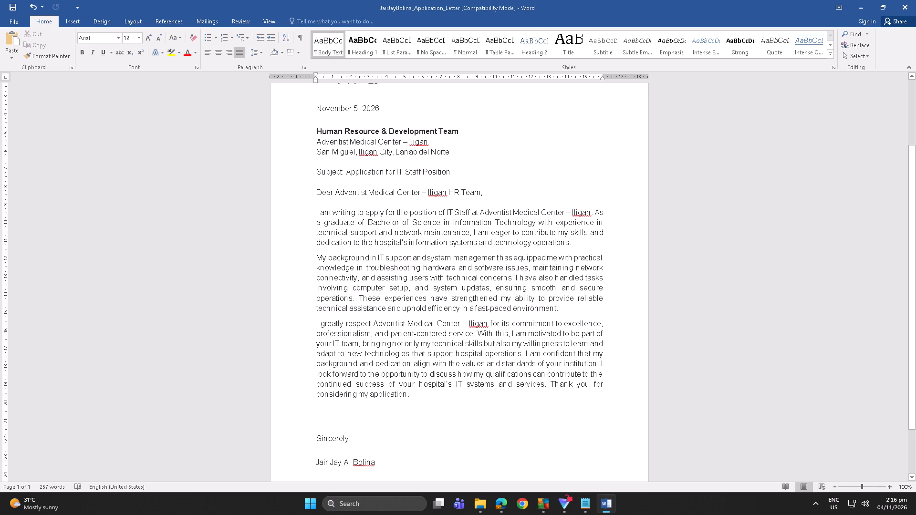
{"action": "scroll", "coordinate": [413, 325], "scroll_direction": "down", "scroll_amount": 2}
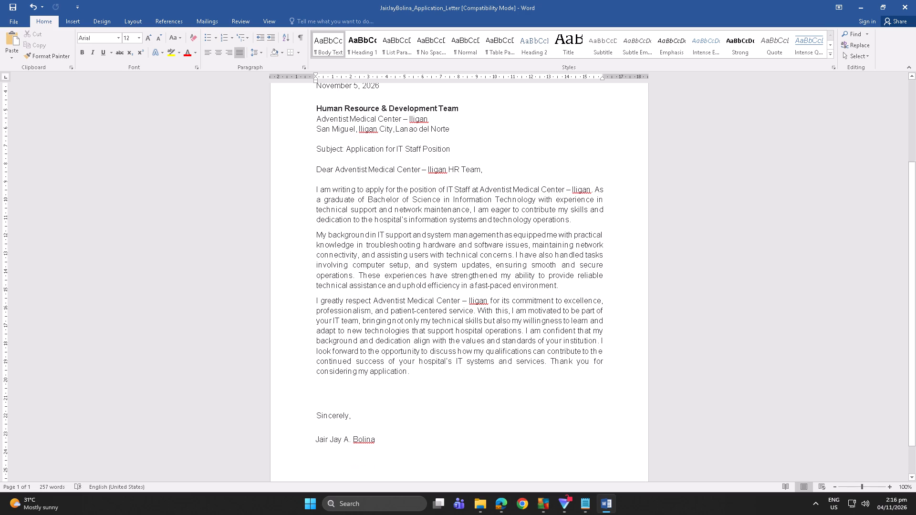
{"action": "scroll", "coordinate": [413, 325], "scroll_direction": "down", "scroll_amount": 2}
{"action": "key", "text": "ctrl+s"}
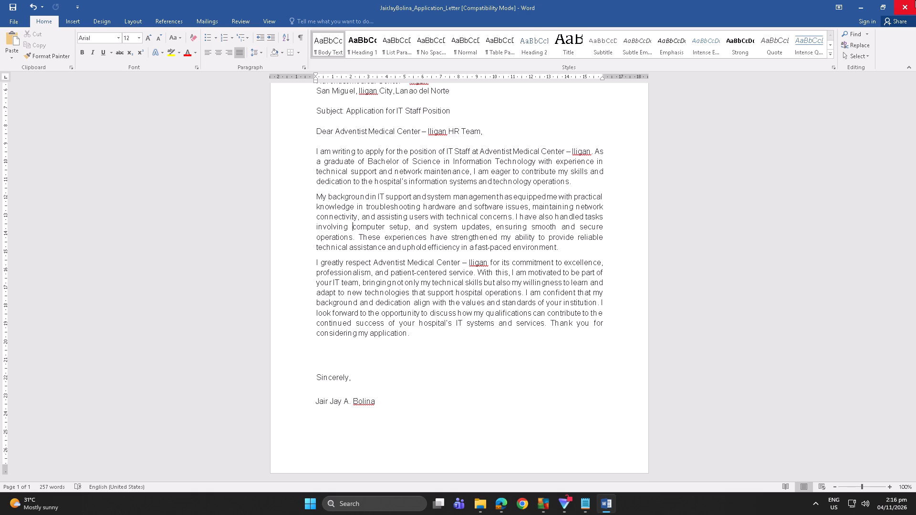
{"action": "left_click", "coordinate": [915, 0]}
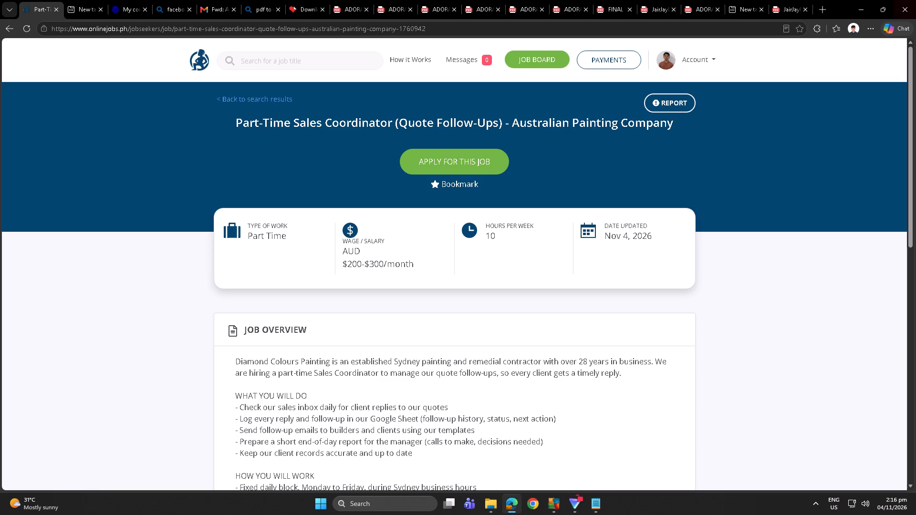
Search the web for "chatgpt" from the empty Edge tab next to the IT Staff letter PDF.
{"action": "left_click", "coordinate": [778, 1]}
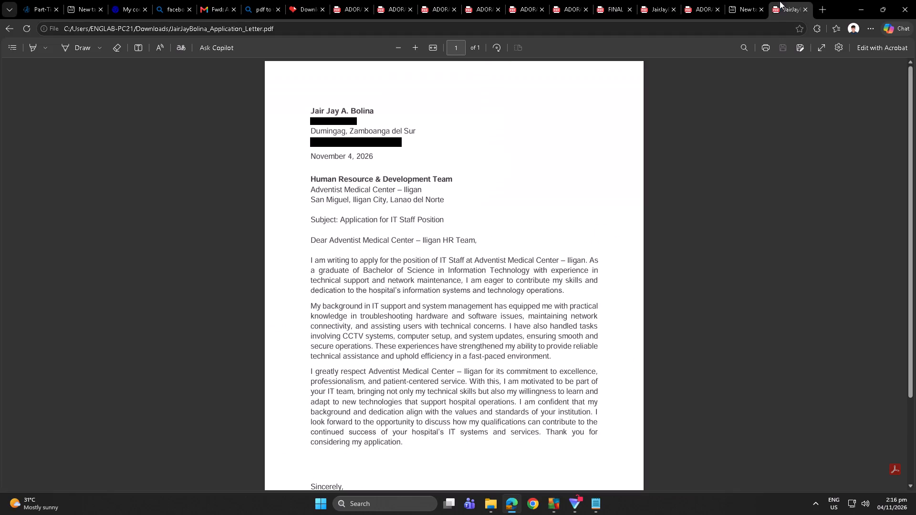
{"action": "left_click", "coordinate": [746, 4]}
{"action": "left_click", "coordinate": [712, 28]}
{"action": "key", "text": "c"}
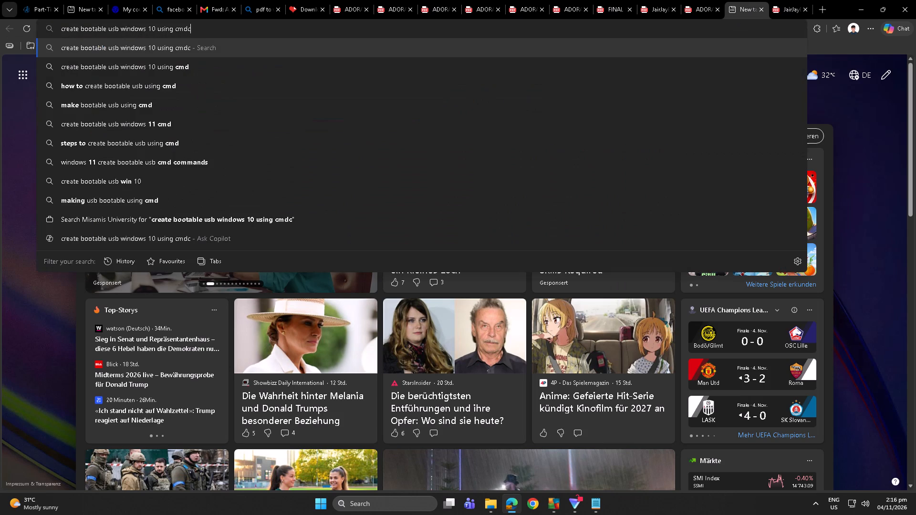
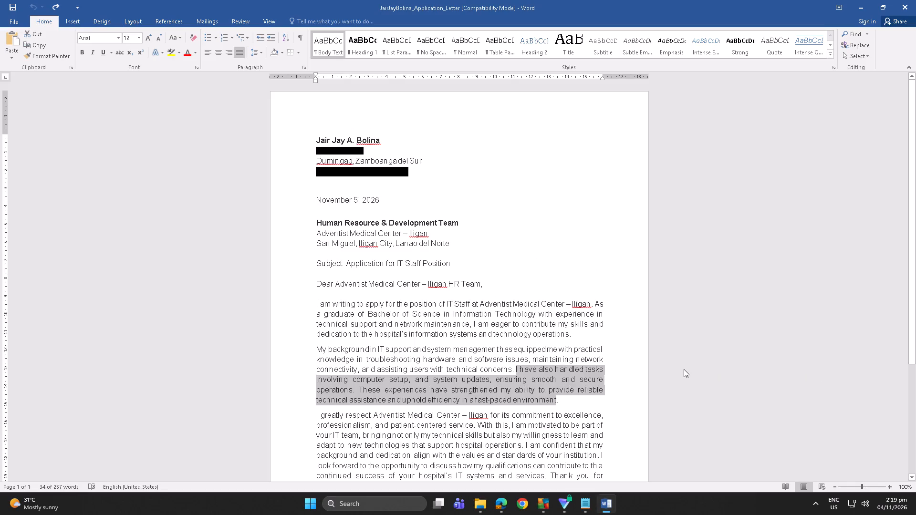
{"action": "key", "text": "ctrl+shift+z"}
{"action": "key", "text": "ctrl+shift+z"}
{"action": "key", "text": "ctrl+shift+z"}
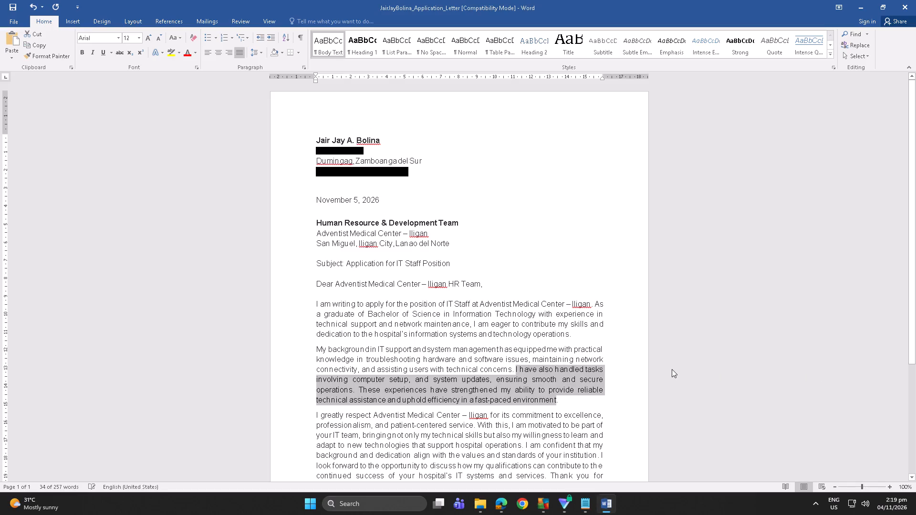
Replace the second body paragraph's text after "I have also handled tasks" with the copied responsibilities sentence, keeping text only.
{"action": "left_click", "coordinate": [606, 371]}
{"action": "left_click_drag", "start_coordinate": [316, 381], "coordinate": [558, 402]}
{"action": "key", "text": "ctrl+v"}
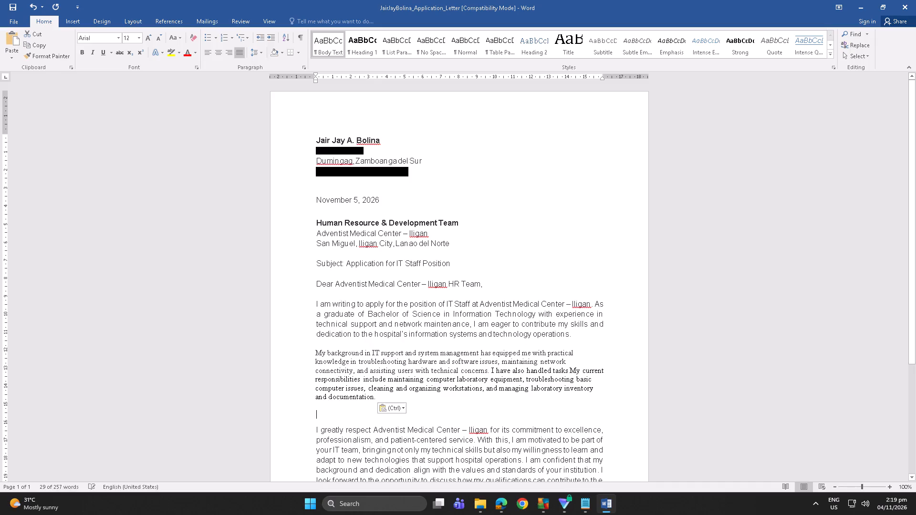
{"action": "left_click", "coordinate": [392, 408]}
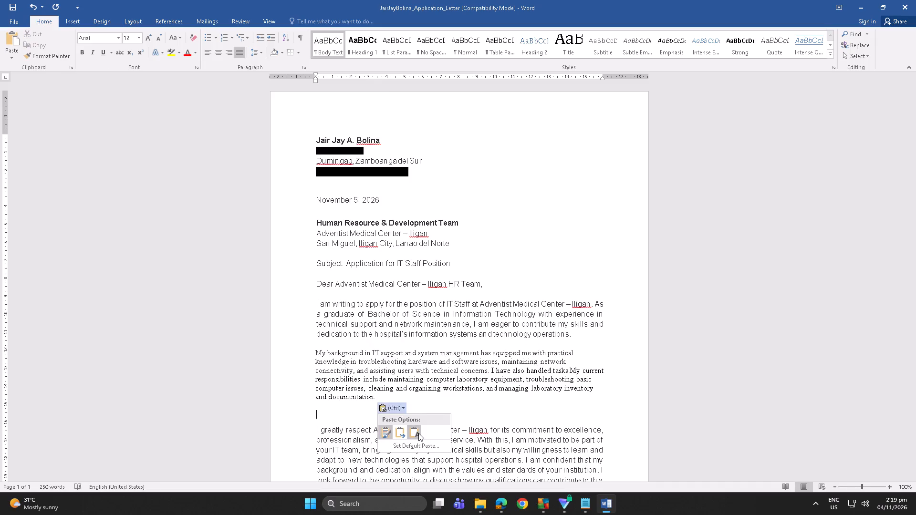
{"action": "left_click", "coordinate": [418, 433]}
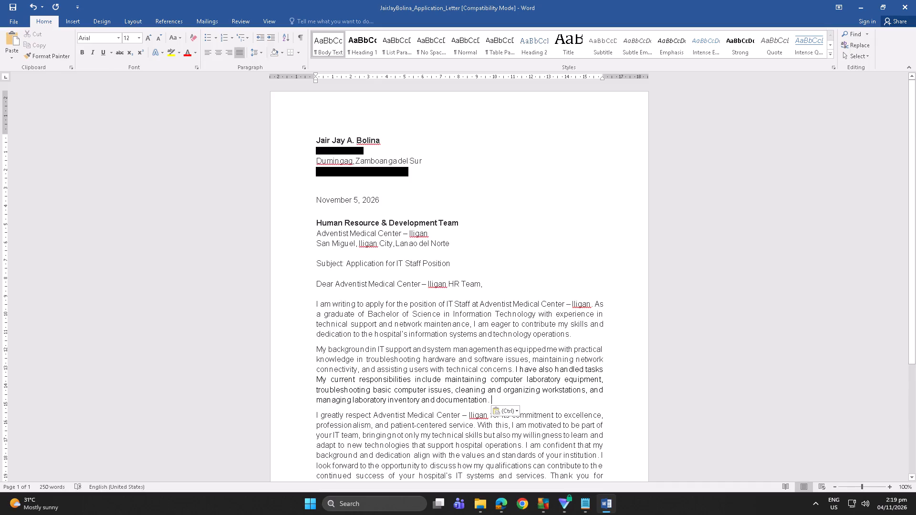
Delete "My current responsibilities" from the start of the pasted sentence.
{"action": "left_click_drag", "start_coordinate": [316, 377], "coordinate": [414, 382]}
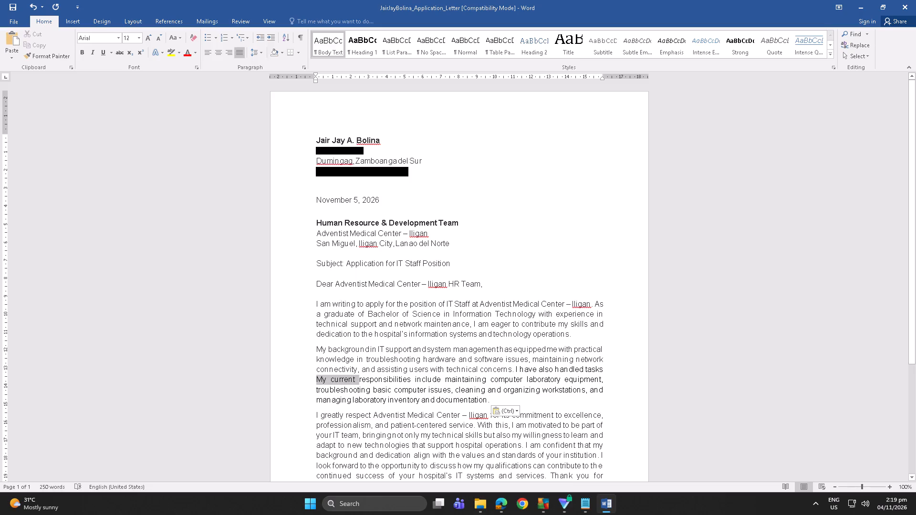
{"action": "left_click_drag", "start_coordinate": [414, 382], "coordinate": [414, 379]}
{"action": "key", "text": "BackSpace"}
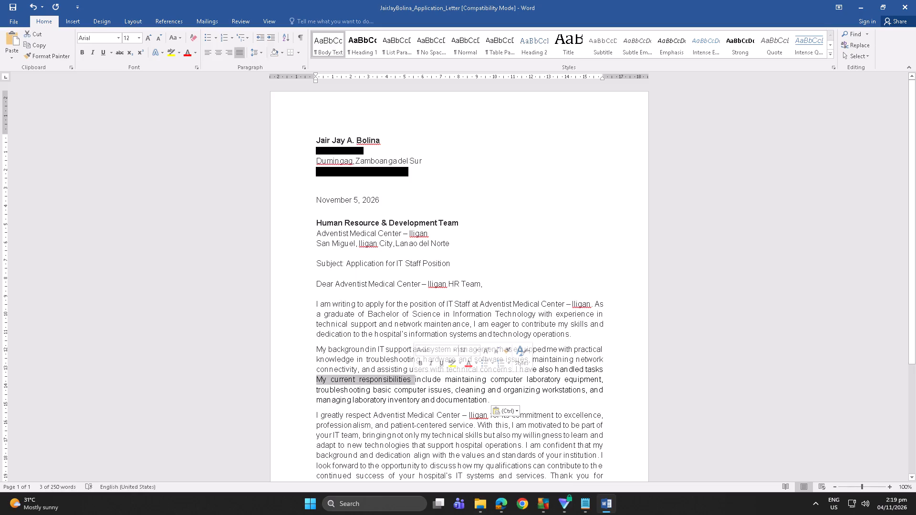
Change "include" to "including" so the sentence reads "I have also handled tasks including maintaining computer laboratory equipment".
{"action": "key", "text": "Right"}
{"action": "key", "text": "Right"}
{"action": "key", "text": "Right"}
{"action": "key", "text": "Right"}
{"action": "key", "text": "Right"}
{"action": "key", "text": "Right"}
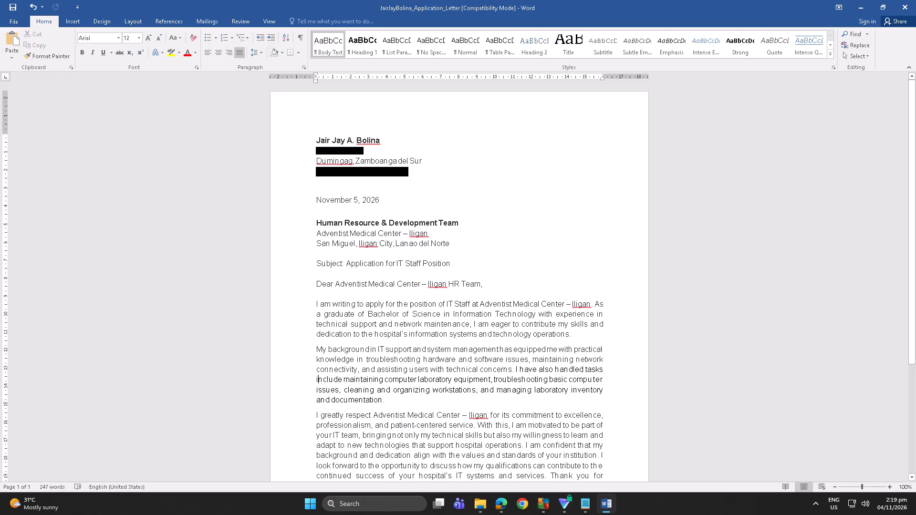
{"action": "left_click", "coordinate": [598, 377]}
{"action": "left_click", "coordinate": [343, 381]}
{"action": "key", "text": "BackSpace"}
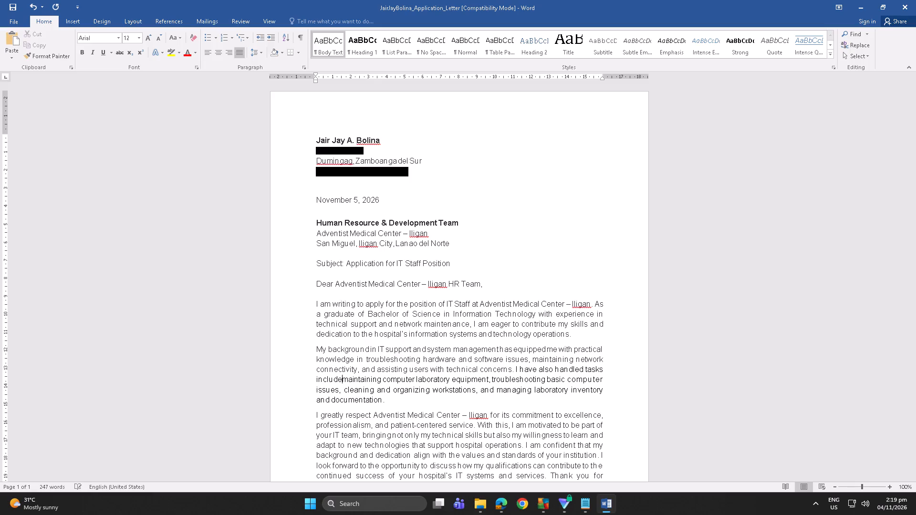
{"action": "type", "text": "ing"}
{"action": "key", "text": "BackSpace"}
{"action": "key", "text": "BackSpace"}
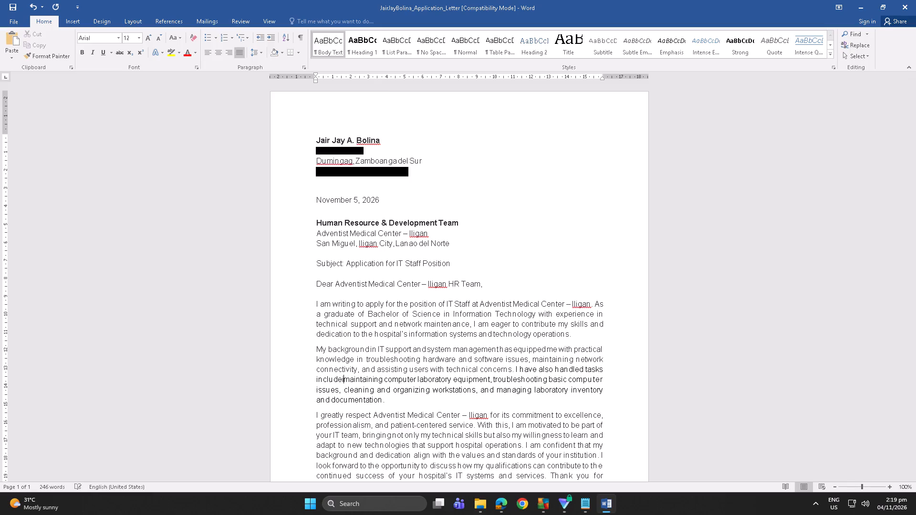
{"action": "key", "text": "BackSpace"}
{"action": "key", "text": "BackSpace"}
{"action": "type", "text": "imh"}
{"action": "key", "text": "space"}
{"action": "key", "text": "BackSpace"}
{"action": "key", "text": "BackSpace"}
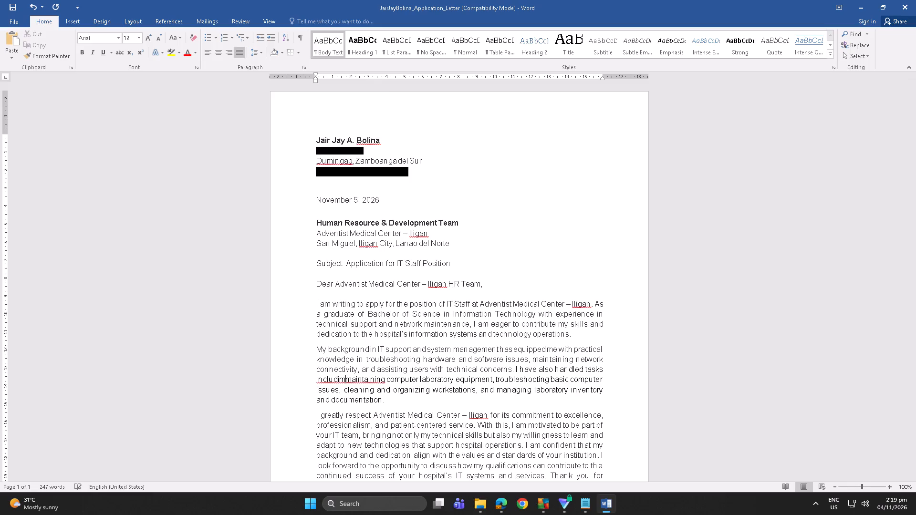
{"action": "key", "text": "BackSpace"}
{"action": "key", "text": "BackSpace"}
{"action": "type", "text": "nh"}
{"action": "key", "text": "BackSpace"}
{"action": "type", "text": "g"}
{"action": "key", "text": "space"}
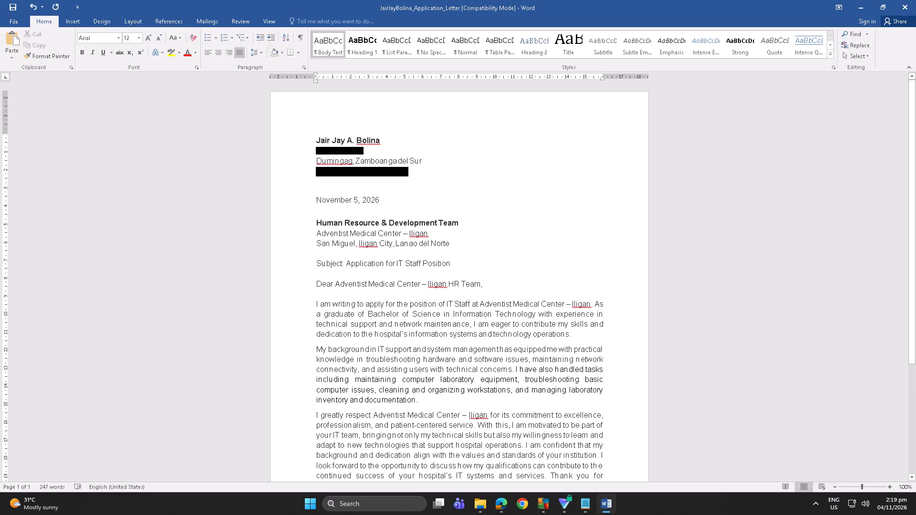
Review the revised second paragraph and the remaining text of the IT Staff letter.
{"action": "key", "text": "Left"}
{"action": "key", "text": "Right"}
{"action": "key", "text": "Right"}
{"action": "key", "text": "Left"}
{"action": "key", "text": "Left"}
{"action": "key", "text": "Right"}
{"action": "key", "text": "Right"}
{"action": "key", "text": "Right"}
{"action": "key", "text": "Right"}
{"action": "key", "text": "Right"}
{"action": "key", "text": "Right"}
{"action": "key", "text": "Right"}
{"action": "key", "text": "Right"}
{"action": "key", "text": "Right"}
{"action": "key", "text": "Right"}
{"action": "key", "text": "Right"}
{"action": "key", "text": "Right"}
{"action": "key", "text": "Right"}
{"action": "key", "text": "Right"}
{"action": "key", "text": "Right"}
{"action": "key", "text": "Right"}
{"action": "key", "text": "Right"}
{"action": "key", "text": "Right"}
{"action": "key", "text": "Right"}
{"action": "key", "text": "Right"}
{"action": "key", "text": "Right"}
{"action": "key", "text": "Right"}
{"action": "key", "text": "Right"}
{"action": "key", "text": "Right"}
{"action": "key", "text": "Right"}
{"action": "key", "text": "Right"}
{"action": "key", "text": "Right"}
{"action": "key", "text": "Down"}
{"action": "key", "text": "Down"}
{"action": "key", "text": "Down"}
{"action": "key", "text": "Down"}
{"action": "key", "text": "Down"}
{"action": "key", "text": "Down"}
{"action": "key", "text": "Down"}
{"action": "key", "text": "Down"}
{"action": "key", "text": "Down"}
{"action": "key", "text": "Down"}
{"action": "key", "text": "Down"}
{"action": "key", "text": "Down"}
{"action": "key", "text": "Down"}
{"action": "key", "text": "Down"}
{"action": "key", "text": "Down"}
{"action": "key", "text": "Down"}
{"action": "key", "text": "Down"}
{"action": "key", "text": "Down"}
{"action": "key", "text": "Down"}
{"action": "key", "text": "Down"}
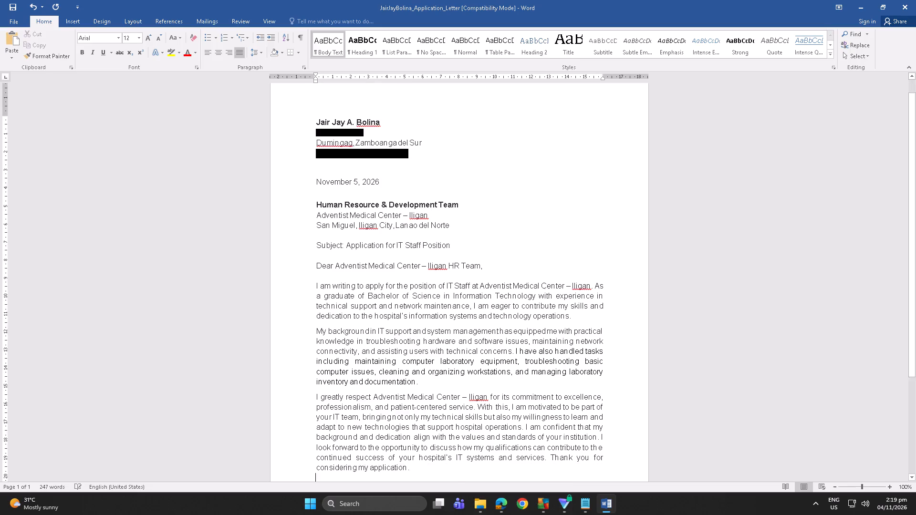
{"action": "scroll", "coordinate": [732, 401], "scroll_direction": "down", "scroll_amount": 5}
{"action": "scroll", "coordinate": [731, 398], "scroll_direction": "up", "scroll_amount": 6}
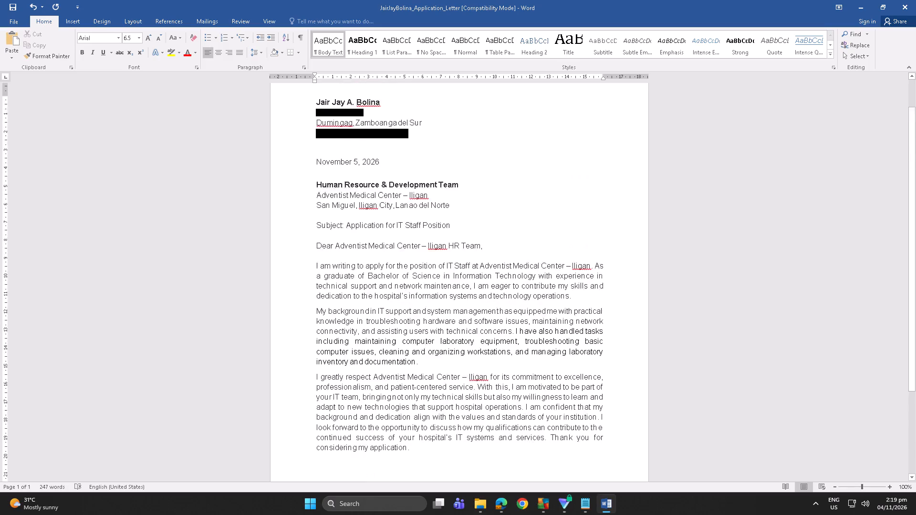
Save the IT Staff application letter and close it.
{"action": "key", "text": "ctrl+s"}
{"action": "left_click", "coordinate": [915, 0]}
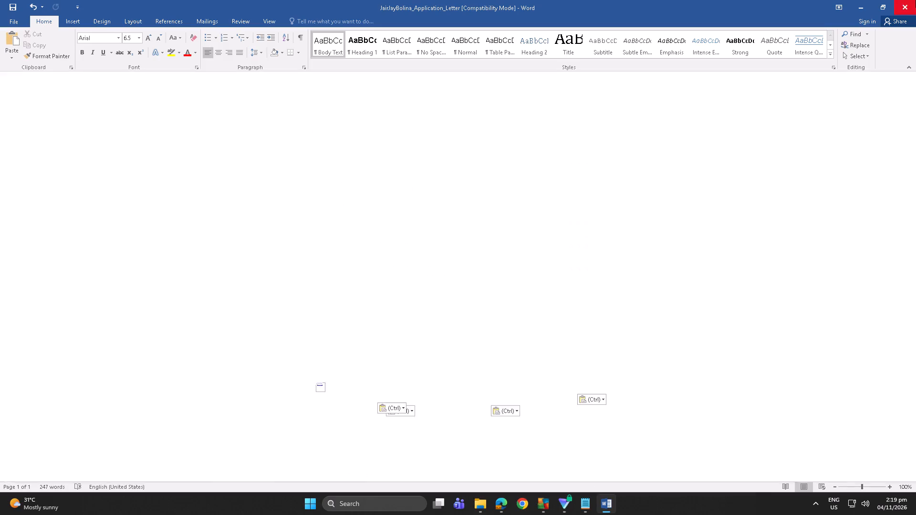
Refresh the Downloads folder and open the Word version of the Medical Technologist application letter.
{"action": "left_click", "coordinate": [491, 511]}
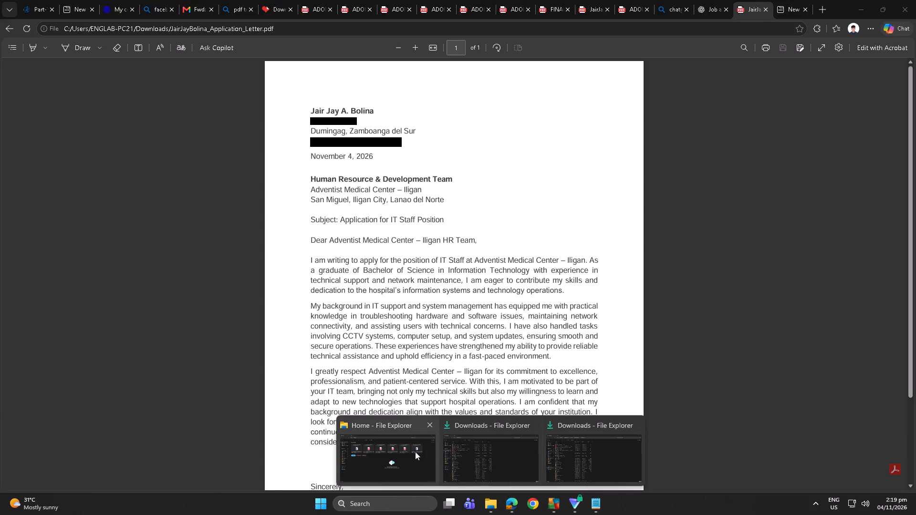
{"action": "left_click", "coordinate": [476, 442]}
{"action": "key", "text": "F5"}
{"action": "key", "text": "F5"}
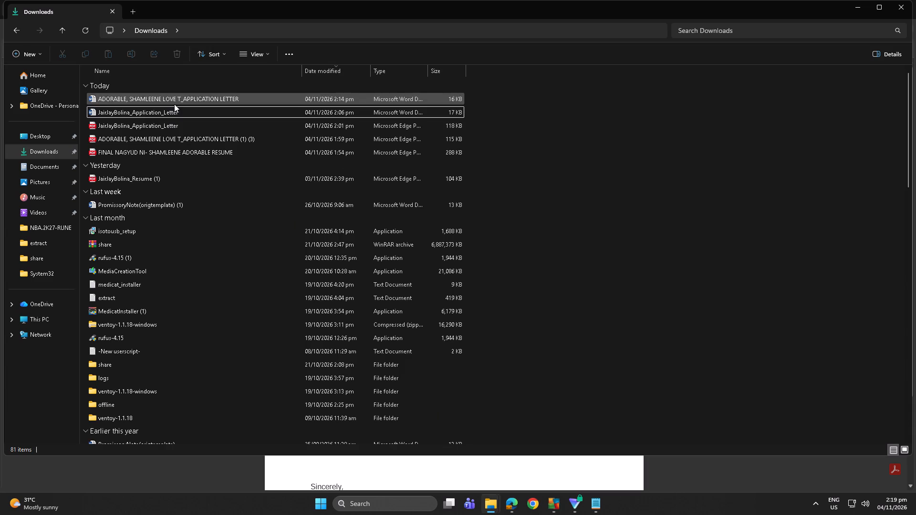
{"action": "double_click", "coordinate": [181, 108]}
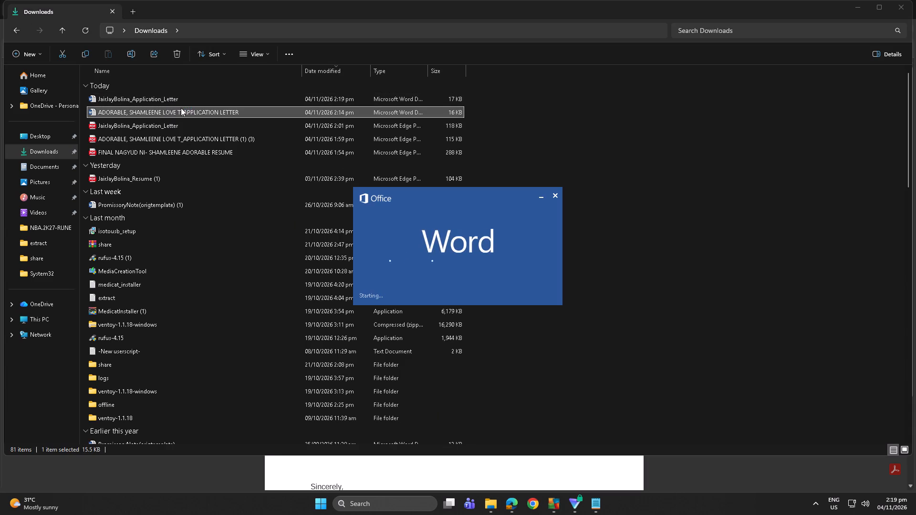
{"action": "left_click", "coordinate": [377, 20]}
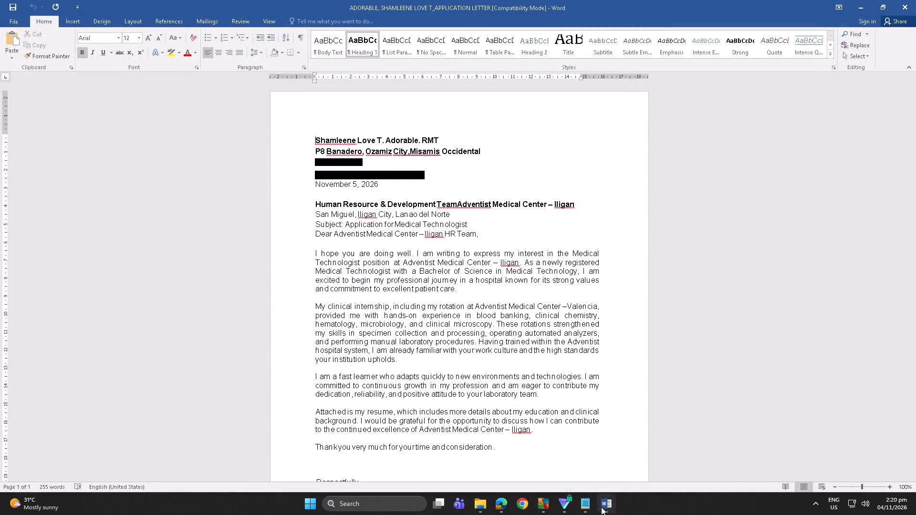
Reopen the Word version of the IT Staff application letter from the Downloads folder.
{"action": "left_click", "coordinate": [482, 507]}
{"action": "left_click", "coordinate": [465, 430]}
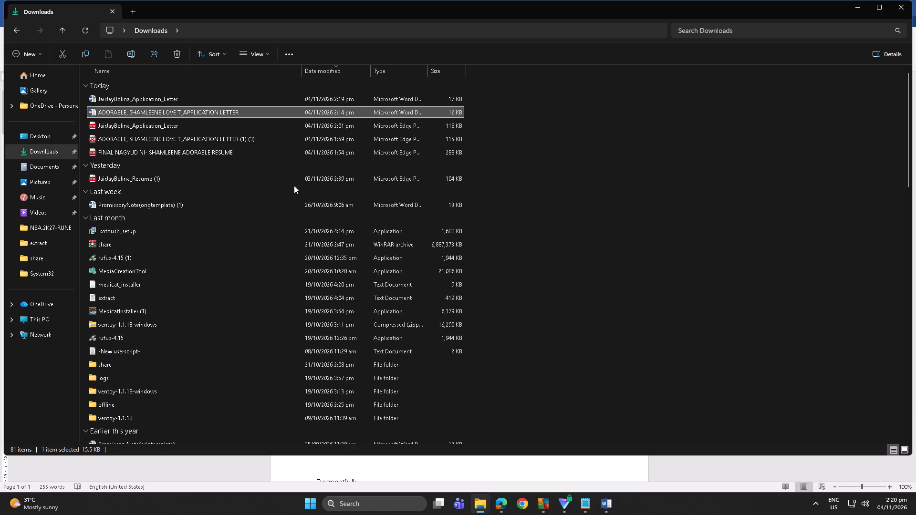
{"action": "left_click", "coordinate": [159, 102]}
{"action": "double_click", "coordinate": [158, 111]}
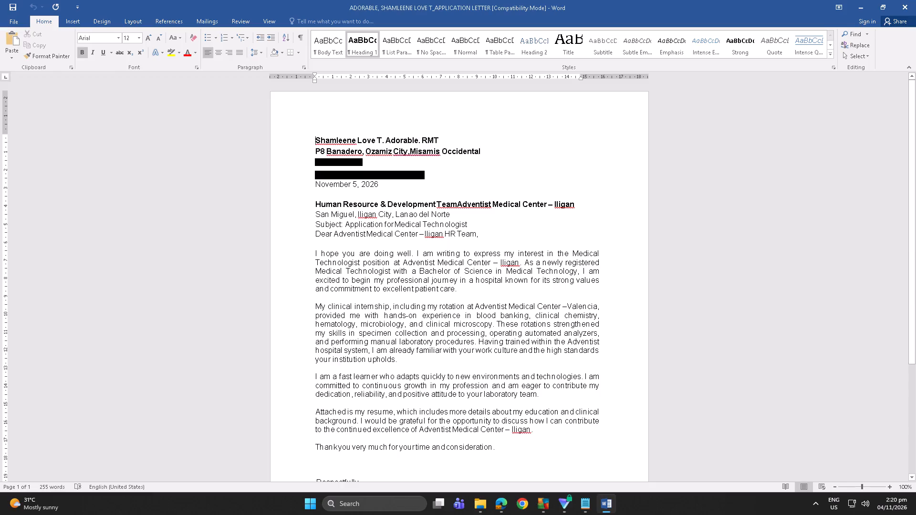
{"action": "left_click", "coordinate": [473, 510]}
{"action": "left_click", "coordinate": [399, 470]}
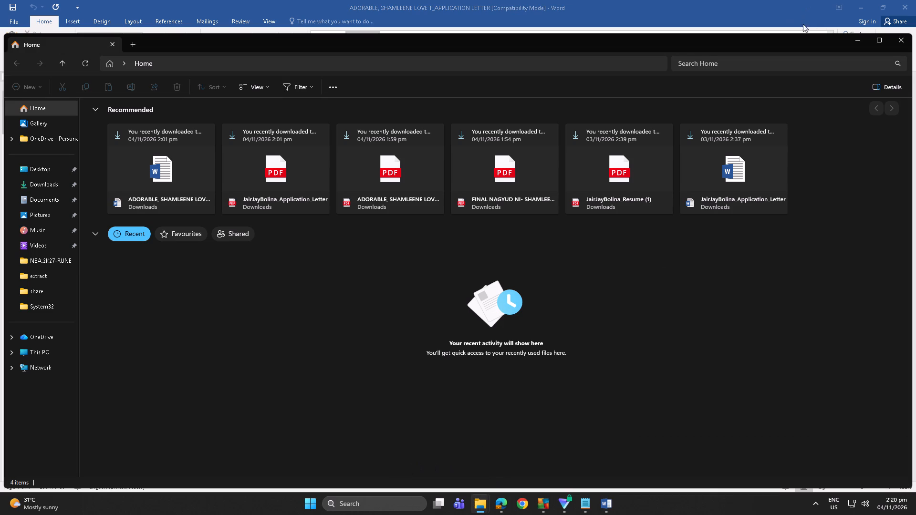
{"action": "left_click", "coordinate": [43, 179]}
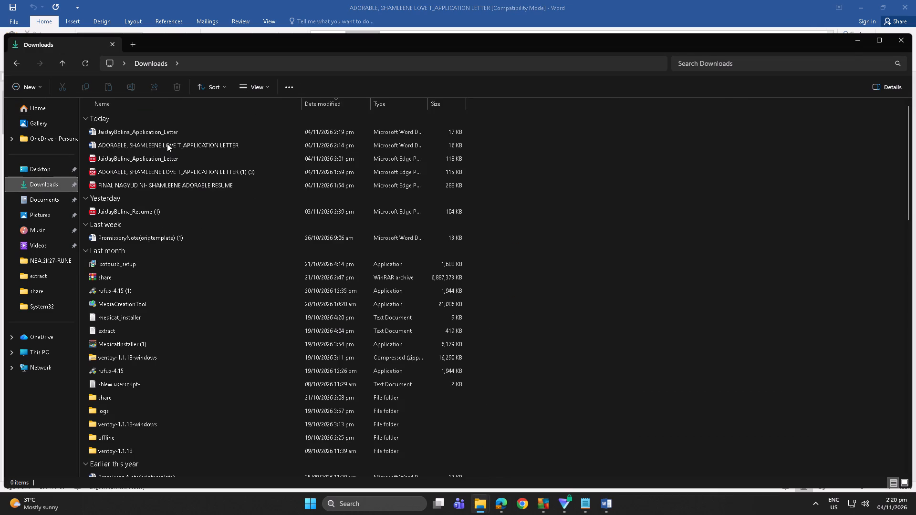
{"action": "double_click", "coordinate": [162, 134]}
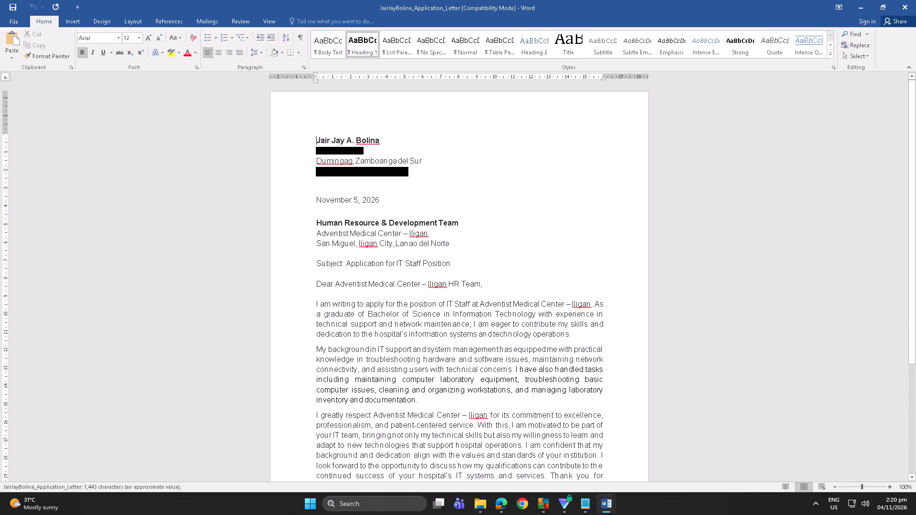
Remove the blank space above the date November 5, 2026 so it sits directly under the sender's contact details.
{"action": "left_click", "coordinate": [314, 199]}
{"action": "key", "text": "BackSpace"}
{"action": "key", "text": "BackSpace"}
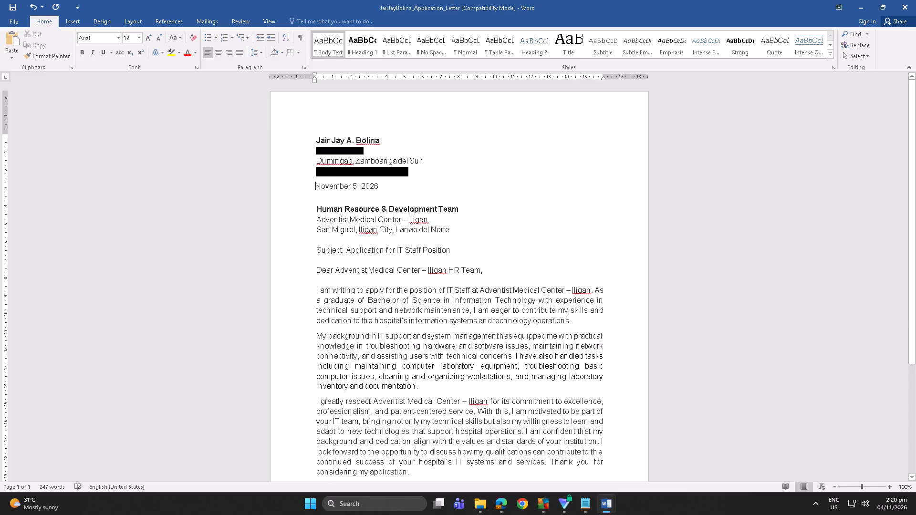
{"action": "key", "text": "BackSpace"}
{"action": "key", "text": "Return"}
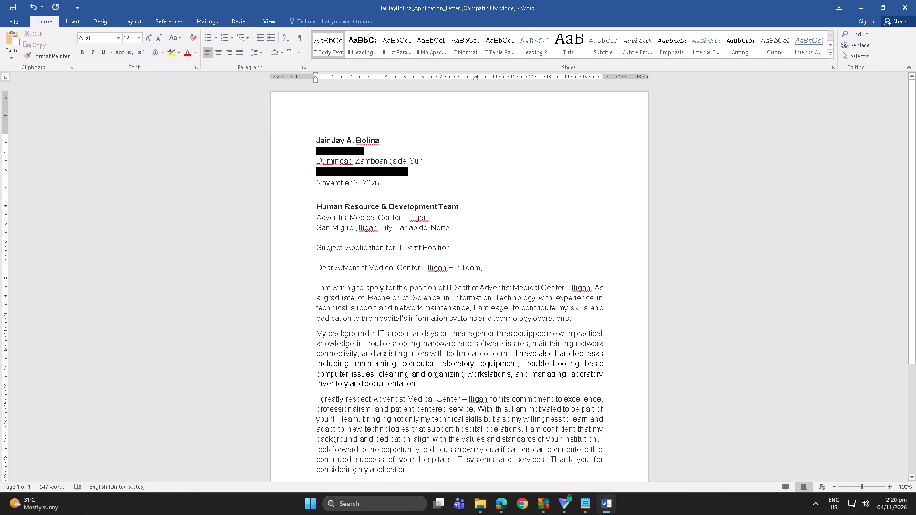
{"action": "key", "text": "BackSpace"}
{"action": "key", "text": "BackSpace"}
{"action": "key", "text": "Return"}
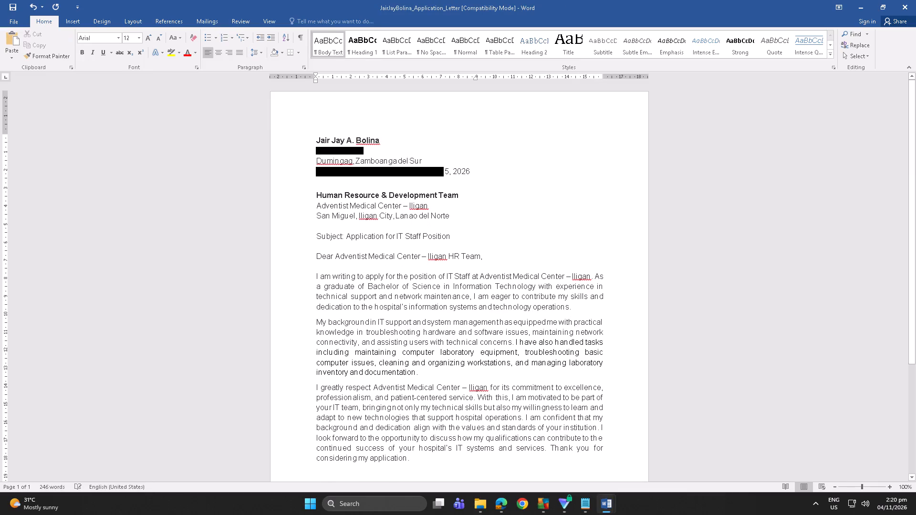
{"action": "left_click", "coordinate": [340, 172]}
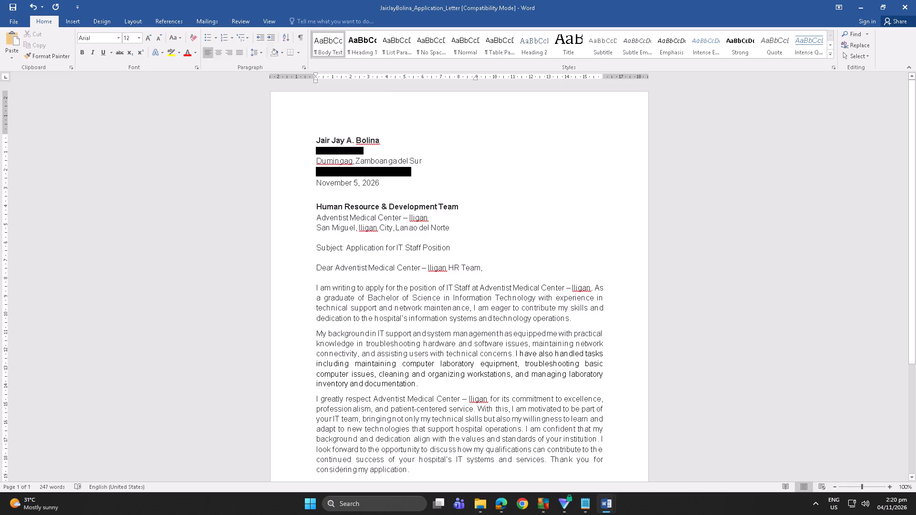
{"action": "key", "text": "Down"}
{"action": "key", "text": "Up"}
{"action": "key", "text": "Down"}
{"action": "key", "text": "Down"}
Compare the Medical Technologist letter side by side with the IT Staff letter through to its closing, and close the Medical Technologist letter.
{"action": "key", "text": "Down"}
{"action": "key", "text": "Down"}
{"action": "key", "text": "Down"}
{"action": "key", "text": "Down"}
{"action": "key", "text": "Down"}
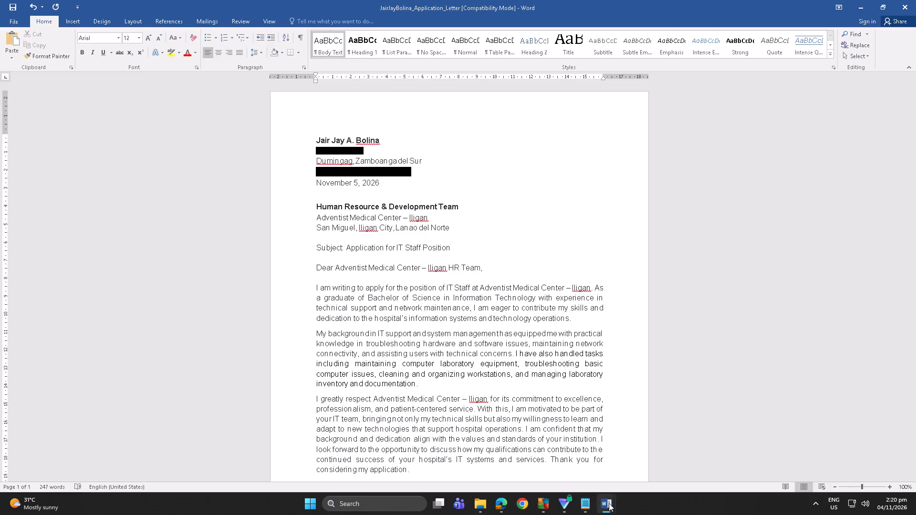
{"action": "left_click", "coordinate": [554, 462]}
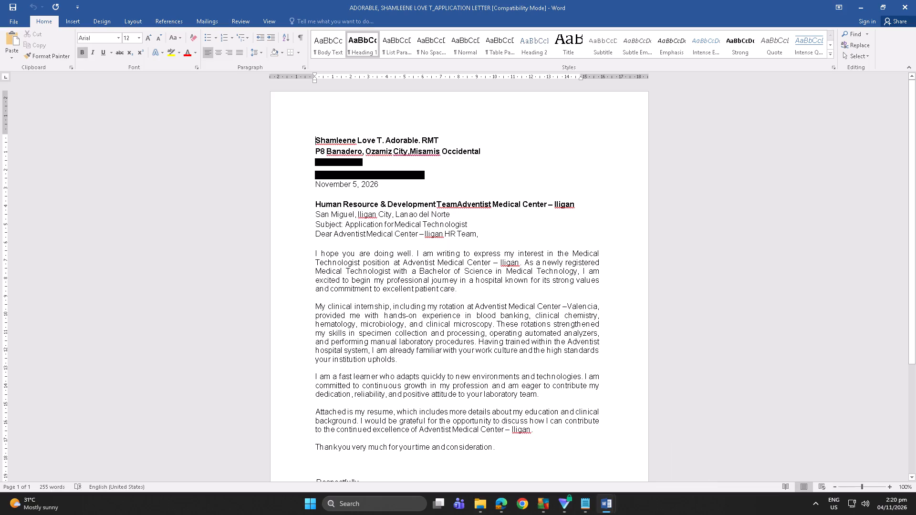
{"action": "left_click_drag", "start_coordinate": [679, 1], "coordinate": [299, 76]}
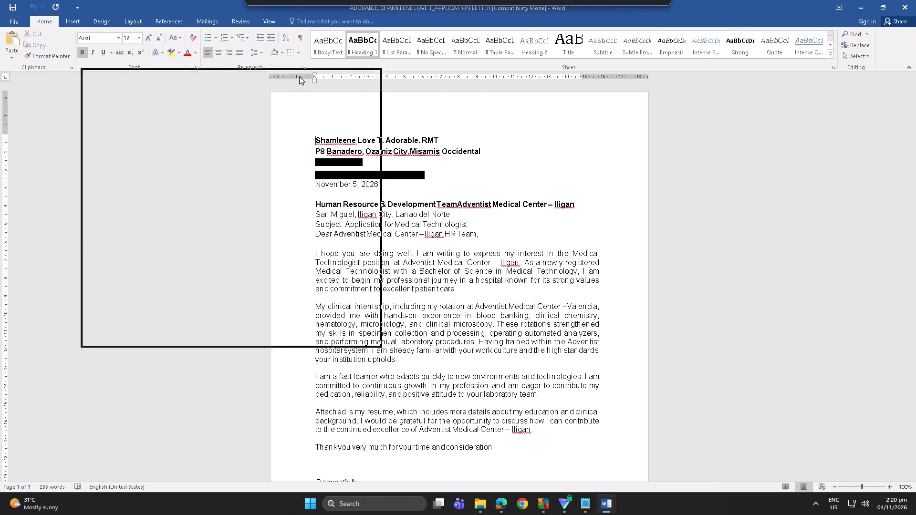
{"action": "left_click_drag", "start_coordinate": [299, 76], "coordinate": [302, 78]}
{"action": "left_click_drag", "start_coordinate": [455, 3], "coordinate": [657, 20]}
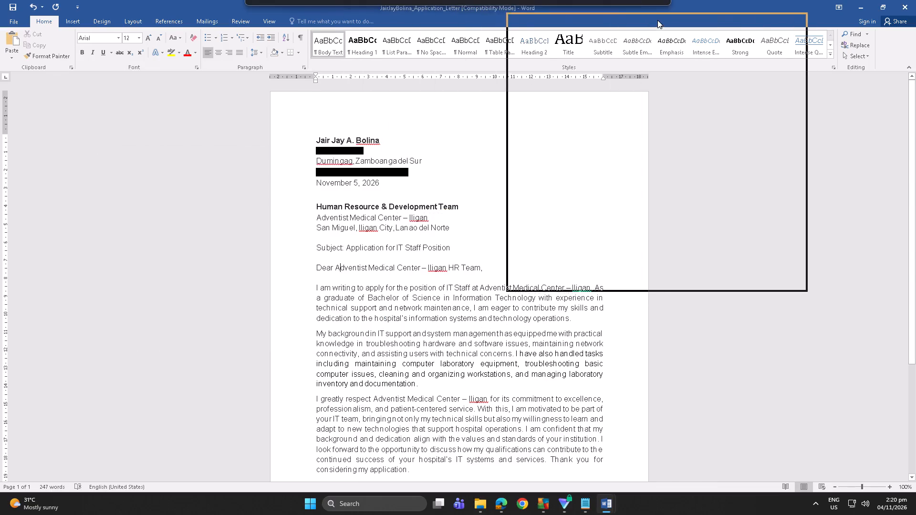
{"action": "left_click_drag", "start_coordinate": [657, 20], "coordinate": [660, 23]}
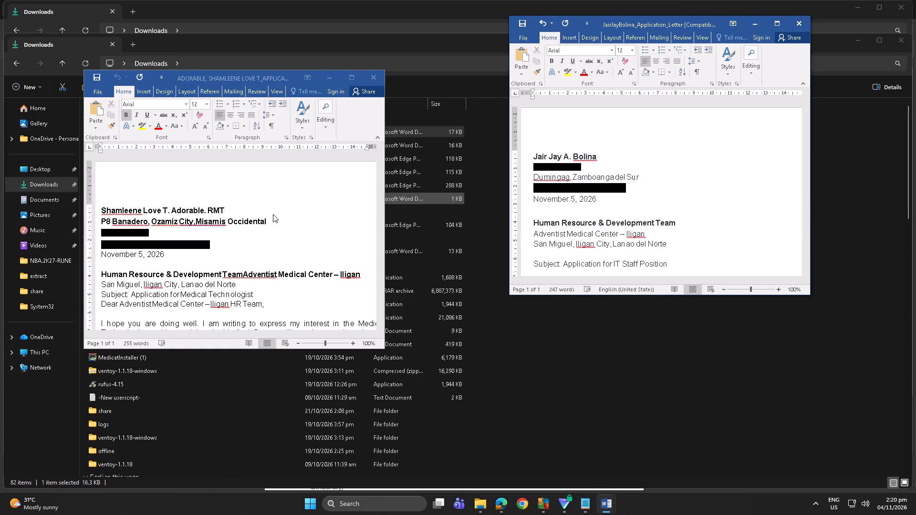
{"action": "scroll", "coordinate": [245, 254], "scroll_direction": "down", "scroll_amount": 1}
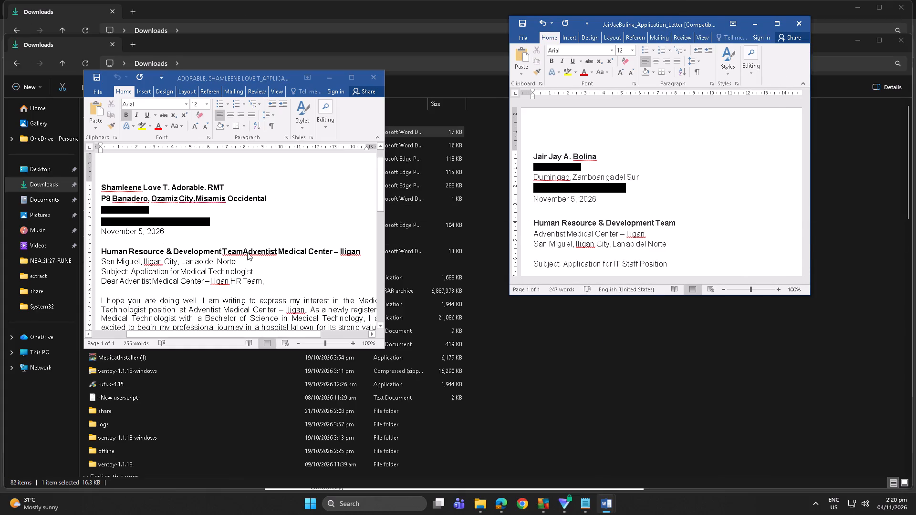
{"action": "scroll", "coordinate": [708, 248], "scroll_direction": "down", "scroll_amount": 3}
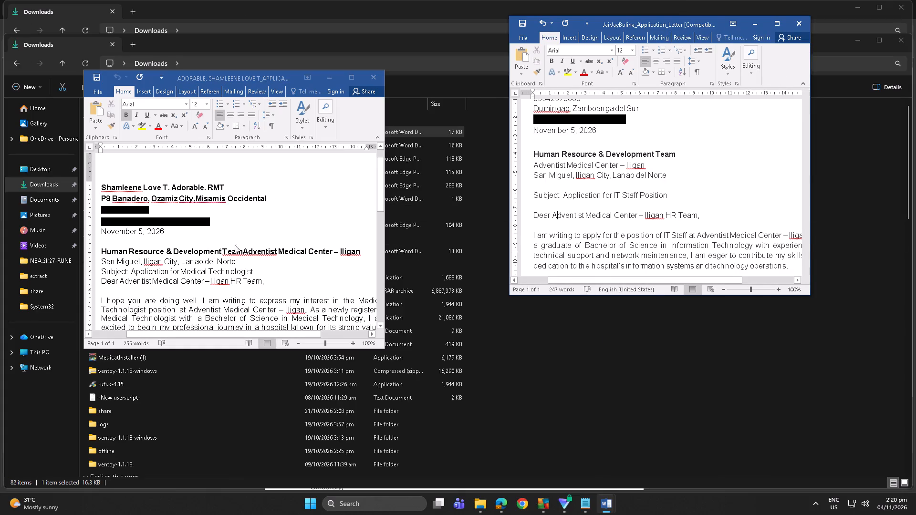
{"action": "scroll", "coordinate": [203, 263], "scroll_direction": "down", "scroll_amount": 10}
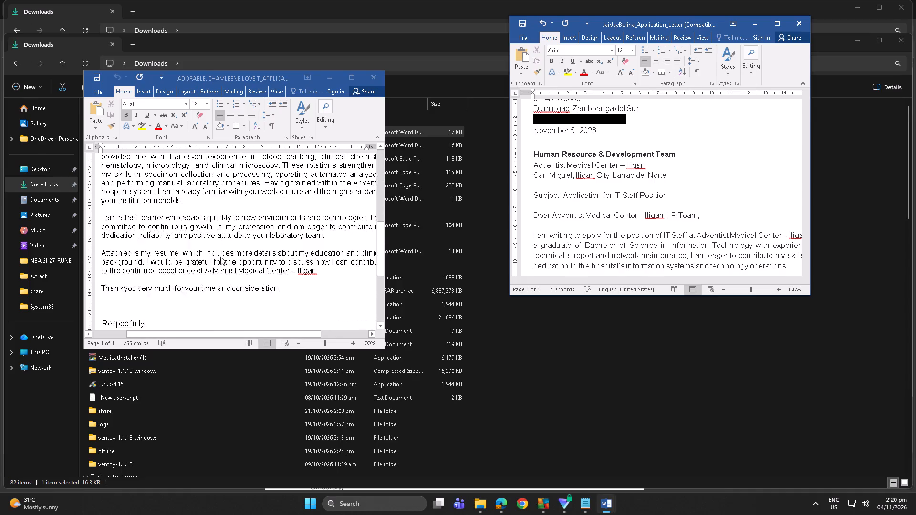
{"action": "scroll", "coordinate": [220, 257], "scroll_direction": "down", "scroll_amount": 1}
{"action": "scroll", "coordinate": [220, 257], "scroll_direction": "up", "scroll_amount": 1}
{"action": "scroll", "coordinate": [221, 254], "scroll_direction": "down", "scroll_amount": 1}
{"action": "left_click", "coordinate": [372, 84]}
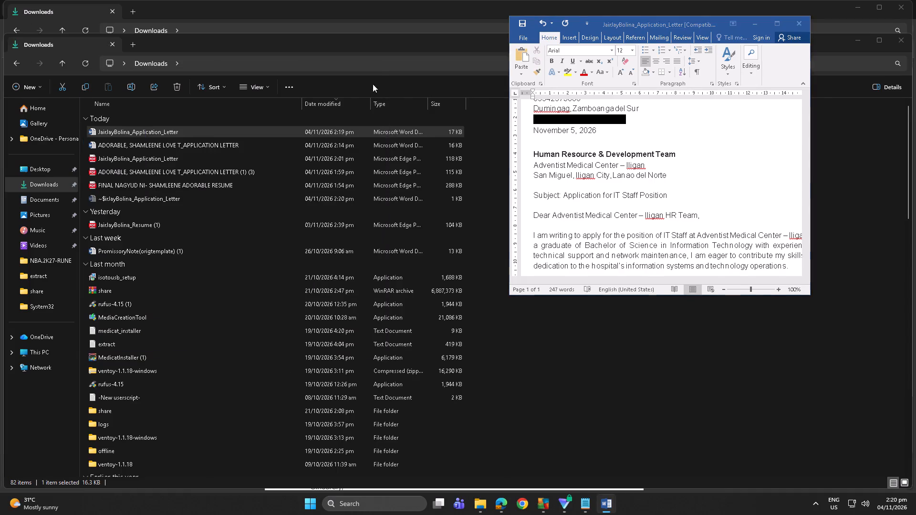
{"action": "scroll", "coordinate": [687, 233], "scroll_direction": "down", "scroll_amount": 4}
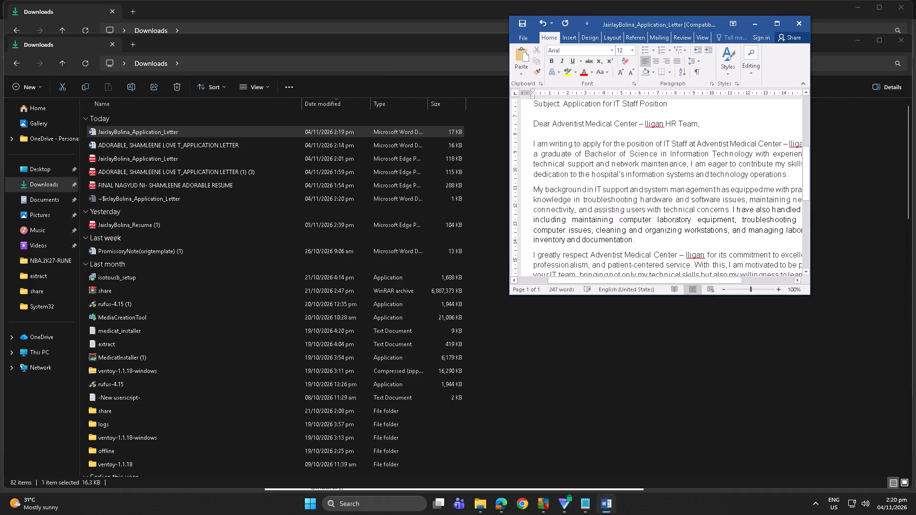
{"action": "left_click", "coordinate": [772, 22]}
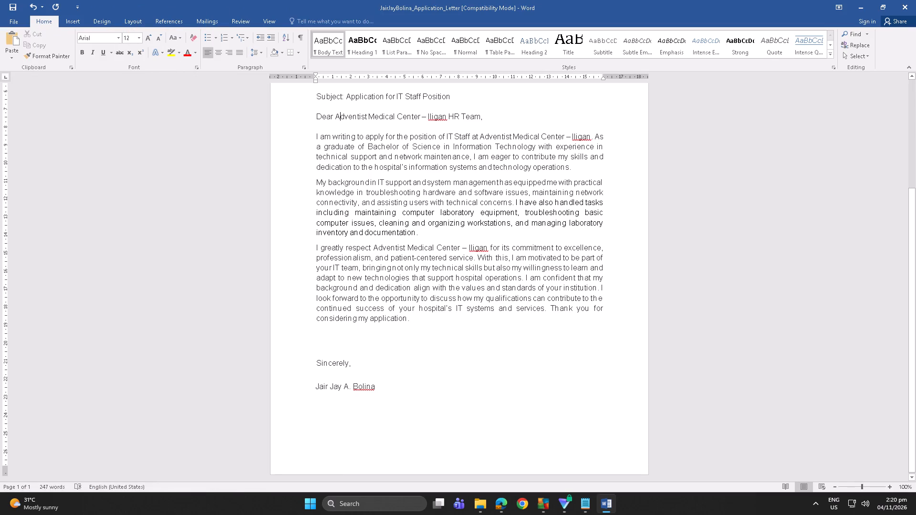
{"action": "left_click", "coordinate": [414, 183]}
{"action": "left_click", "coordinate": [410, 182]}
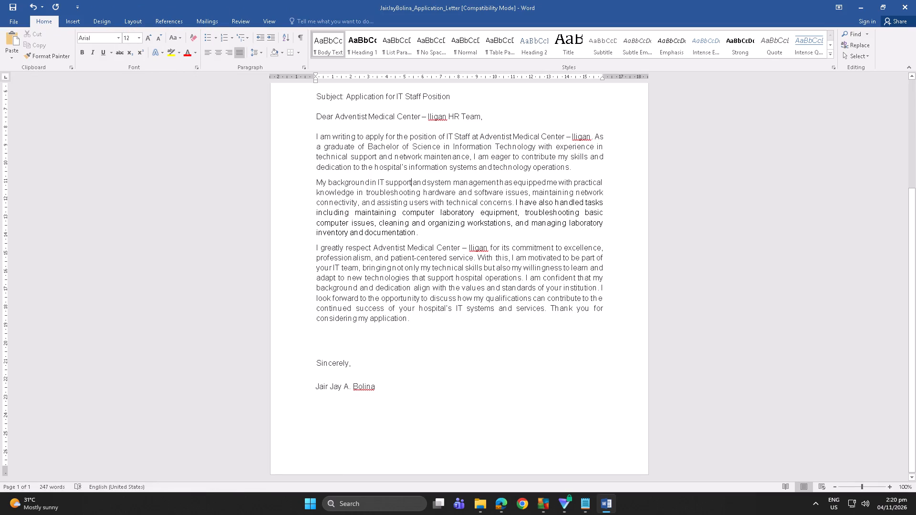
{"action": "left_click_drag", "start_coordinate": [378, 182], "coordinate": [424, 185]}
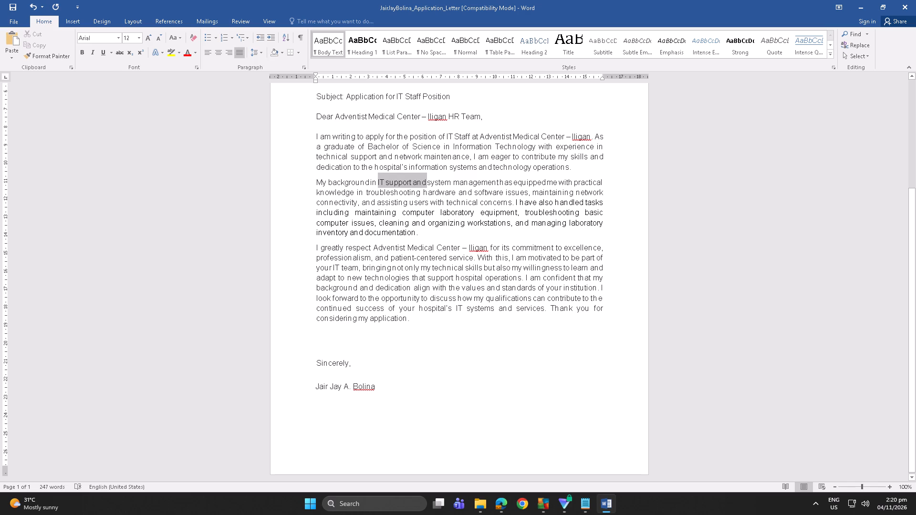
{"action": "left_click_drag", "start_coordinate": [424, 185], "coordinate": [432, 185]}
{"action": "left_click", "coordinate": [509, 292]}
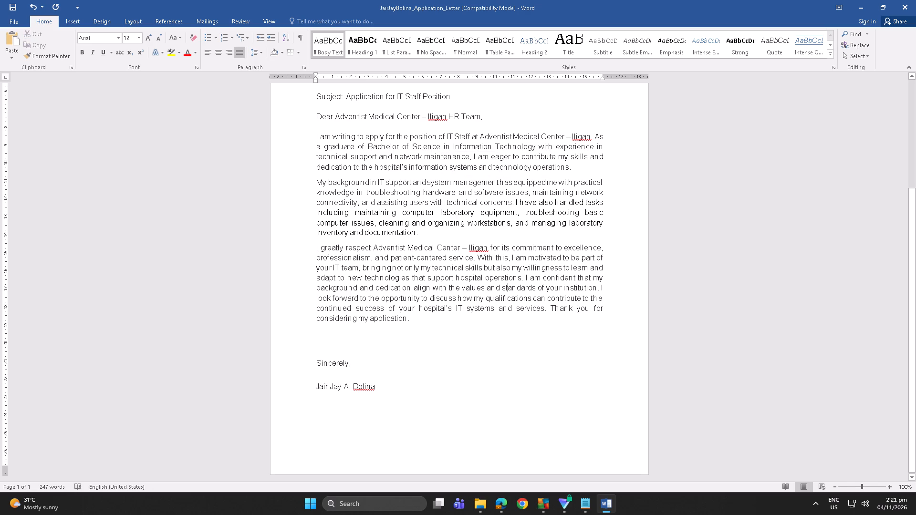
{"action": "left_click", "coordinate": [482, 510]}
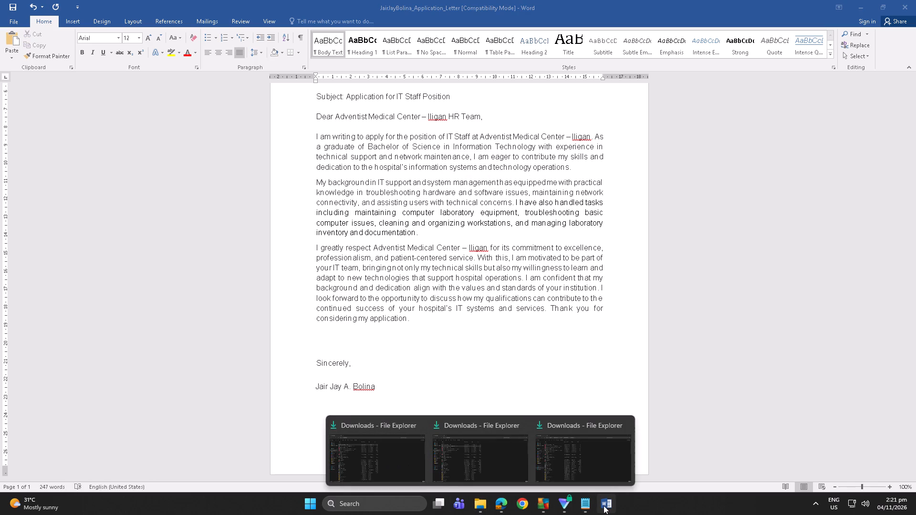
{"action": "left_click", "coordinate": [476, 507]}
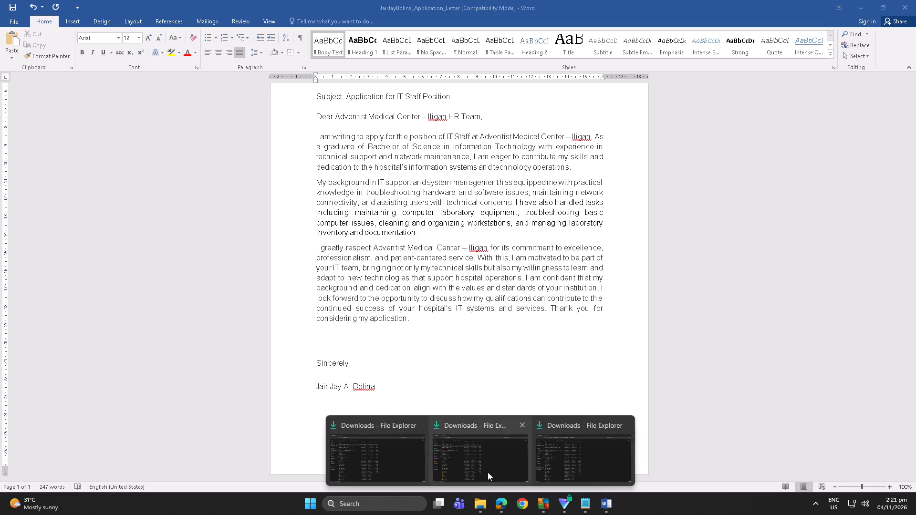
{"action": "left_click", "coordinate": [484, 467]}
{"action": "double_click", "coordinate": [143, 101]}
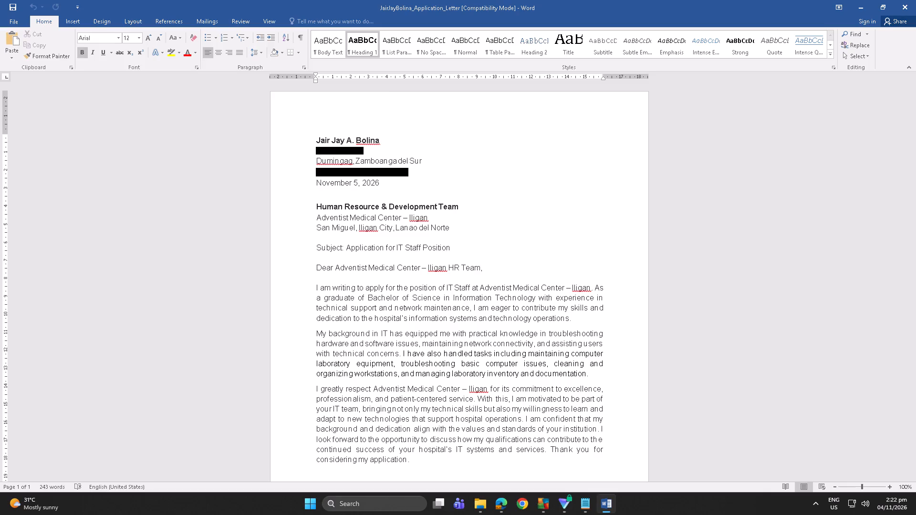
{"action": "scroll", "coordinate": [514, 294], "scroll_direction": "down", "scroll_amount": 2}
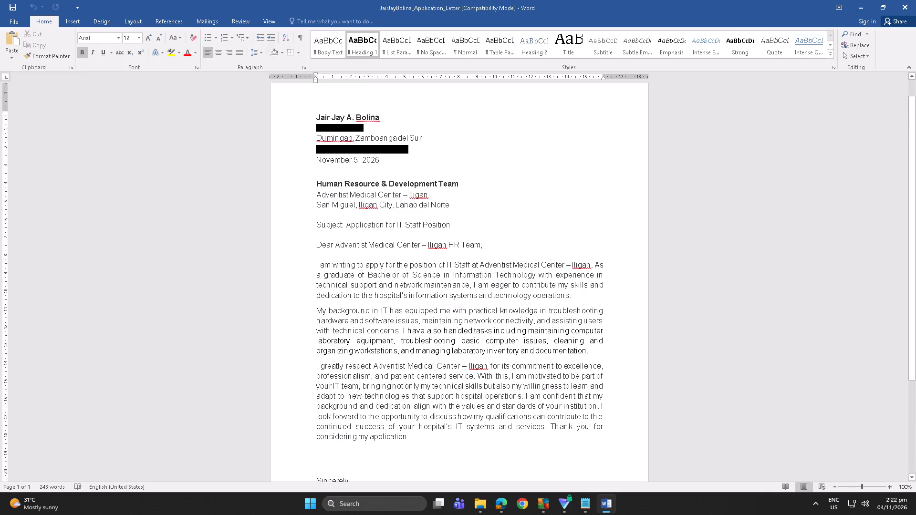
{"action": "scroll", "coordinate": [514, 294], "scroll_direction": "down", "scroll_amount": 3}
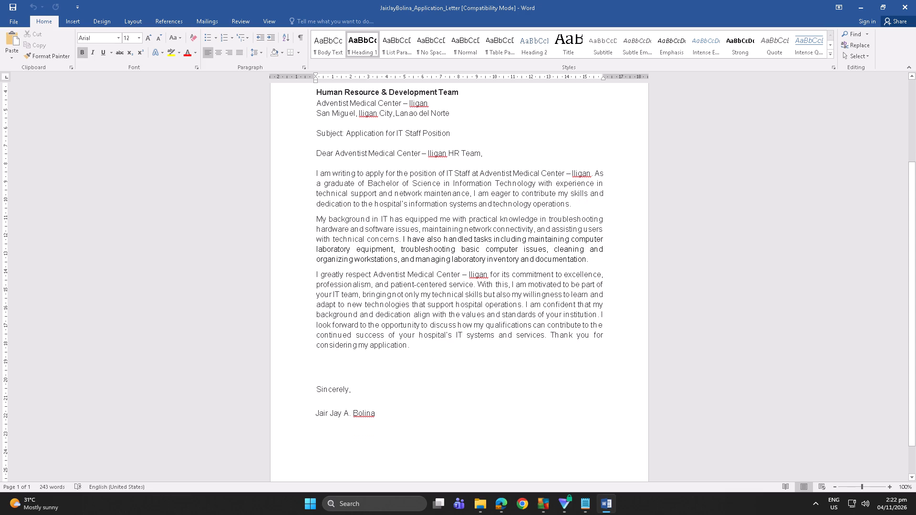
{"action": "left_click", "coordinate": [915, 0]}
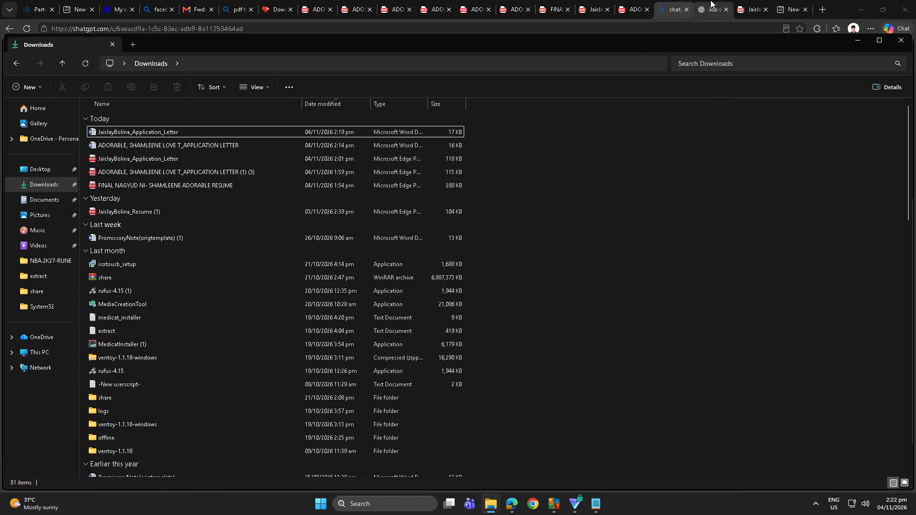
In Edge, convert the Word version of the IT Staff application letter to PDF with iLovePDF and download it.
{"action": "left_click", "coordinate": [277, 0]}
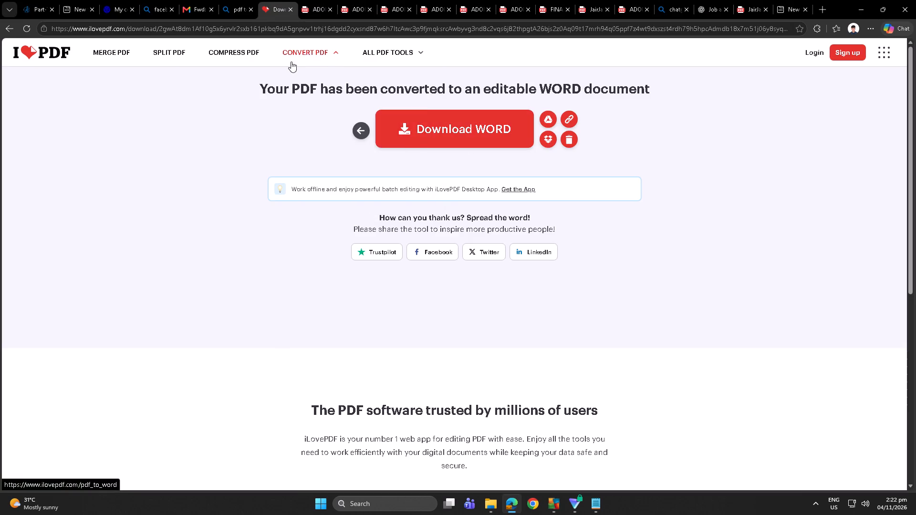
{"action": "left_click", "coordinate": [257, 129]}
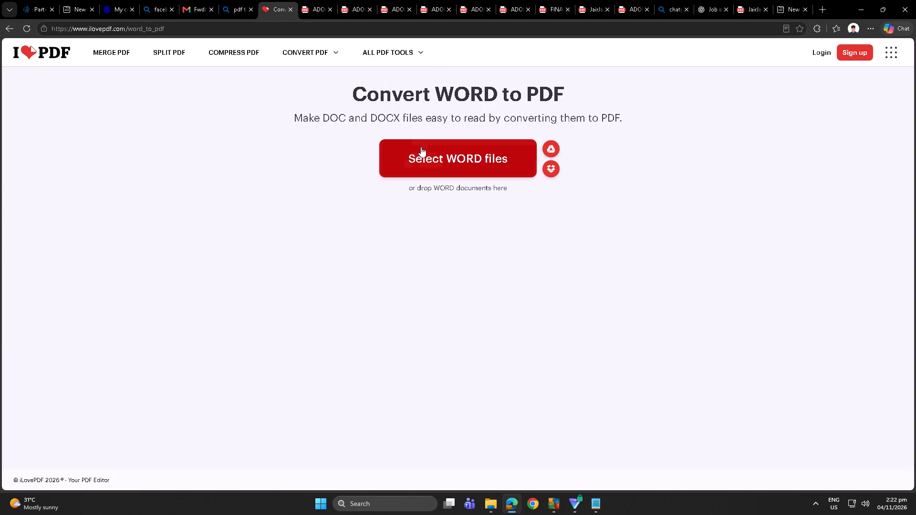
{"action": "left_click", "coordinate": [421, 147]}
{"action": "double_click", "coordinate": [124, 90]}
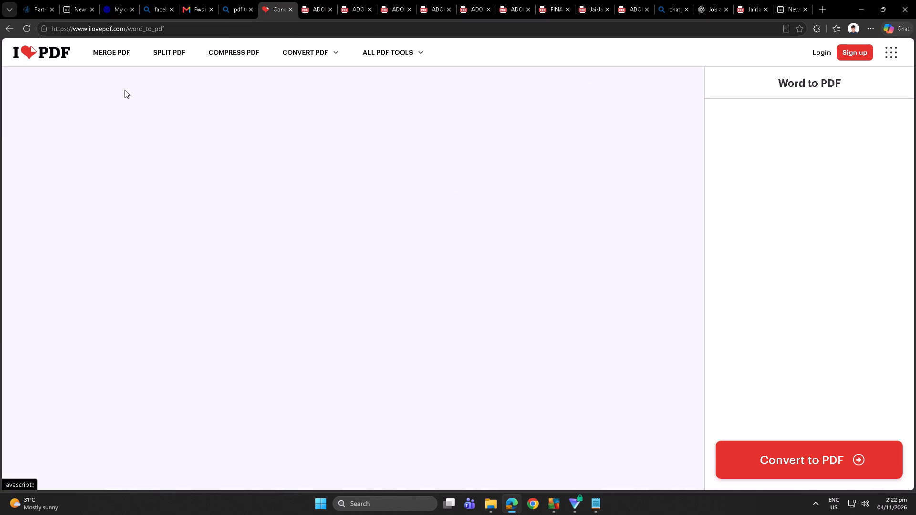
{"action": "left_click", "coordinate": [753, 450]}
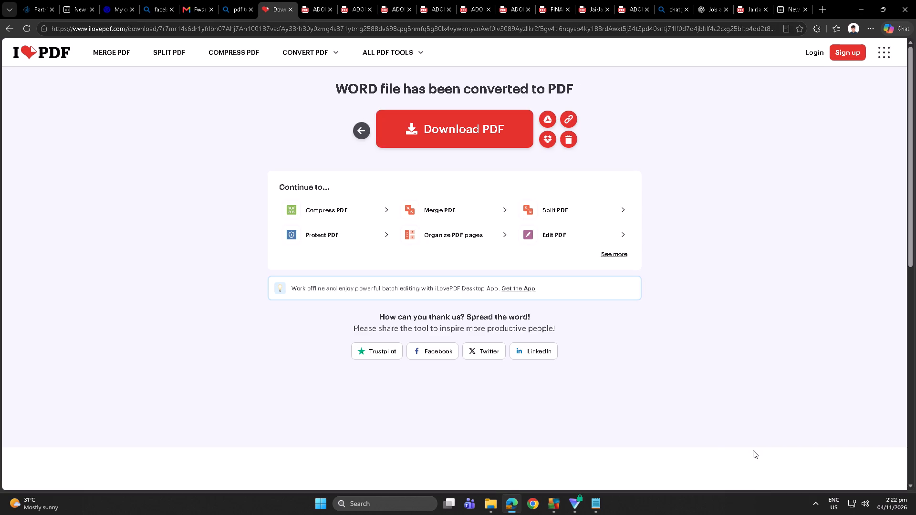
{"action": "left_click", "coordinate": [432, 141]}
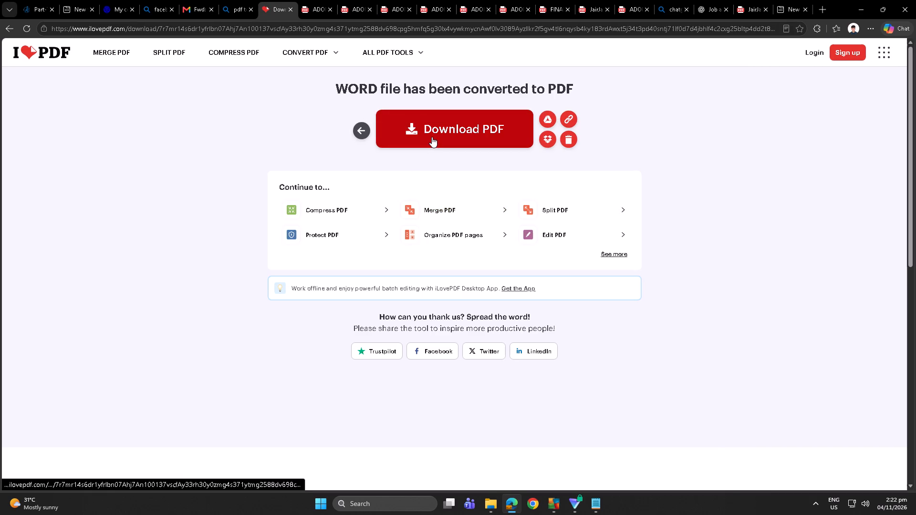
{"action": "left_click", "coordinate": [432, 137]}
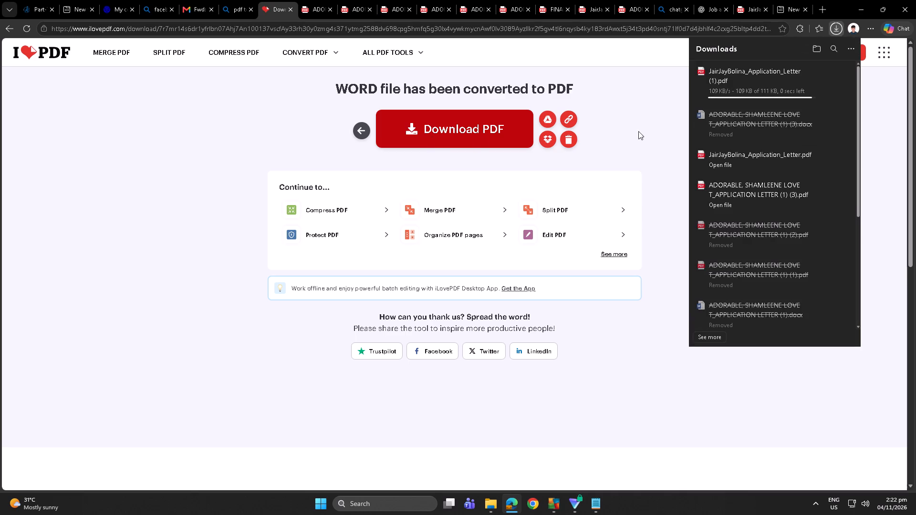
Convert the Word version of the Medical Technologist application letter to PDF with iLovePDF and download it.
{"action": "left_click", "coordinate": [355, 128]}
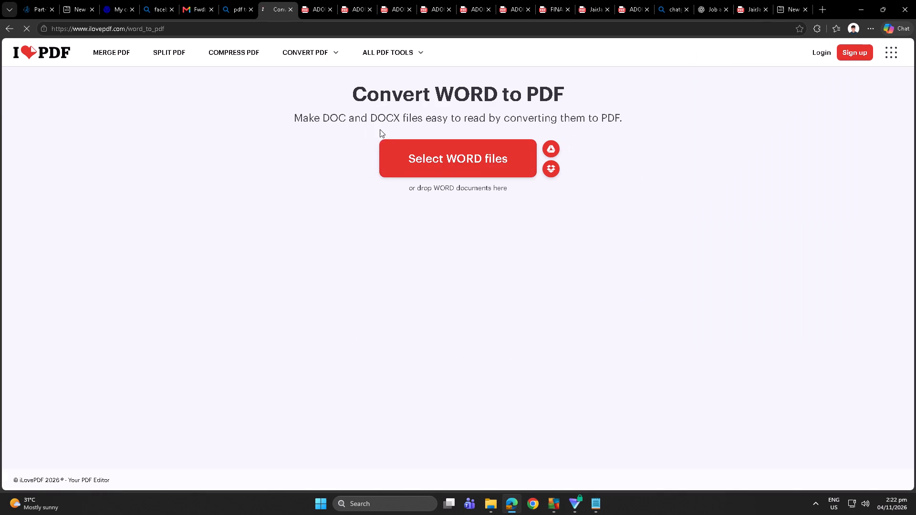
{"action": "left_click", "coordinate": [433, 157]}
{"action": "double_click", "coordinate": [173, 103]}
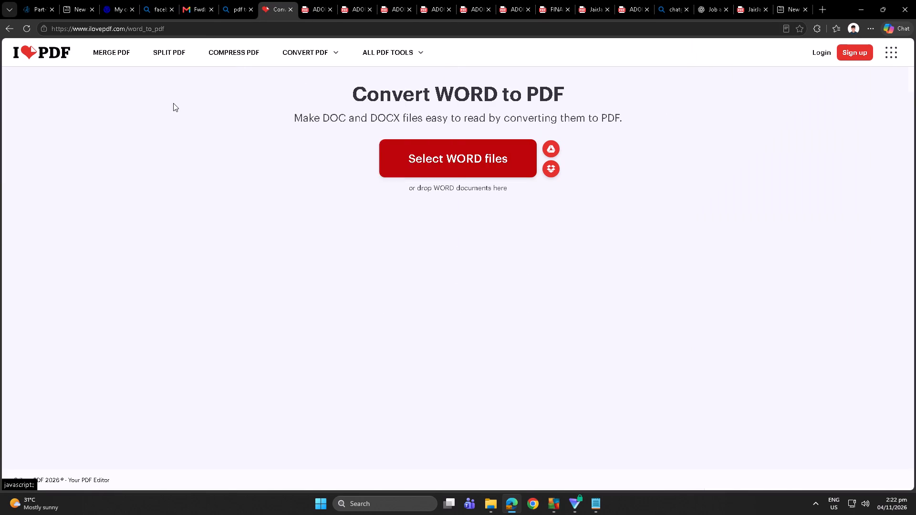
{"action": "left_click", "coordinate": [830, 453]}
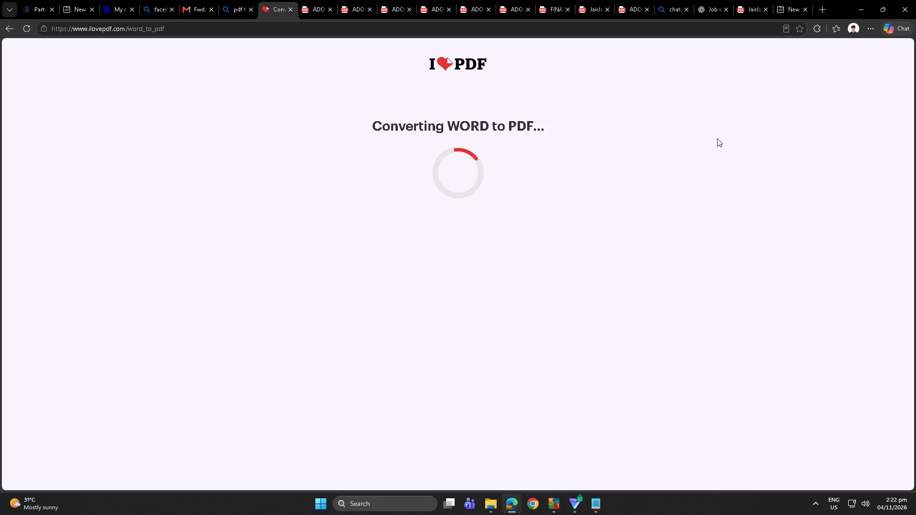
{"action": "key", "text": "ctrl+j"}
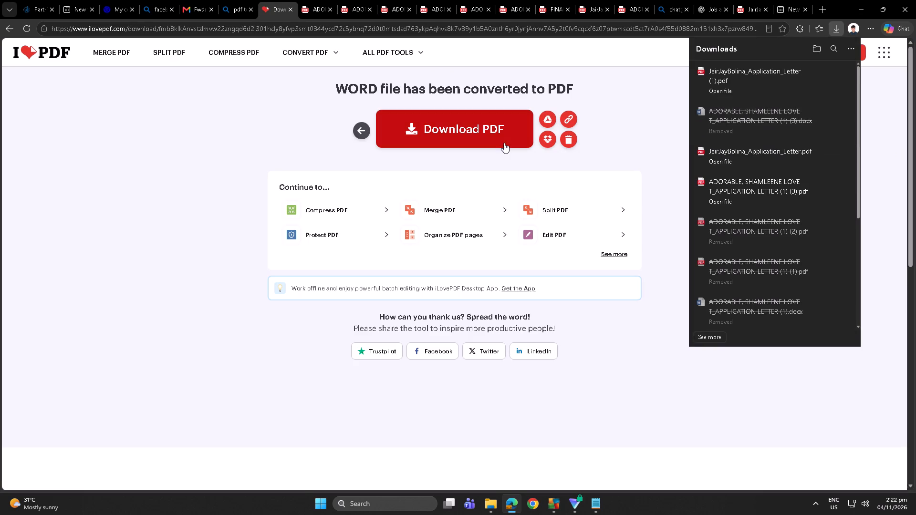
{"action": "left_click", "coordinate": [489, 137]}
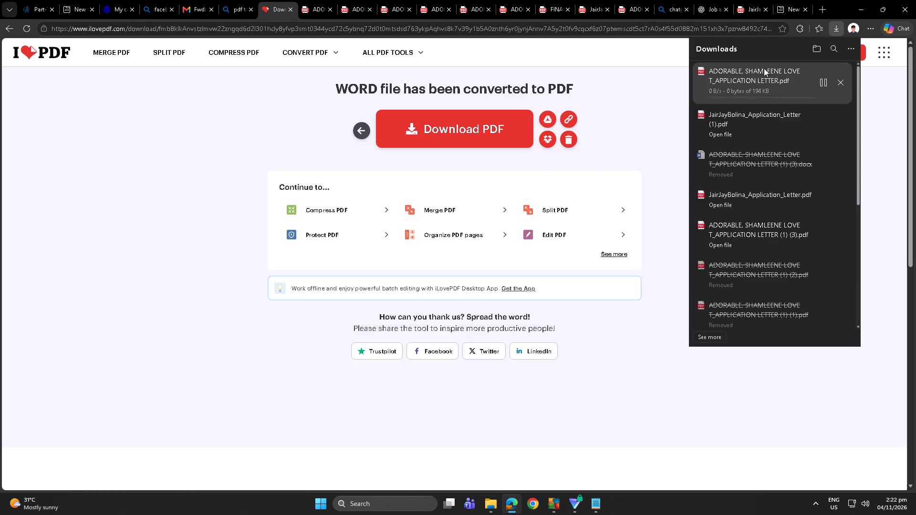
Open the Downloads folder in File Explorer and delete the Word versions of both application letters, skipping the Medical Technologist file.
{"action": "left_click", "coordinate": [820, 121]}
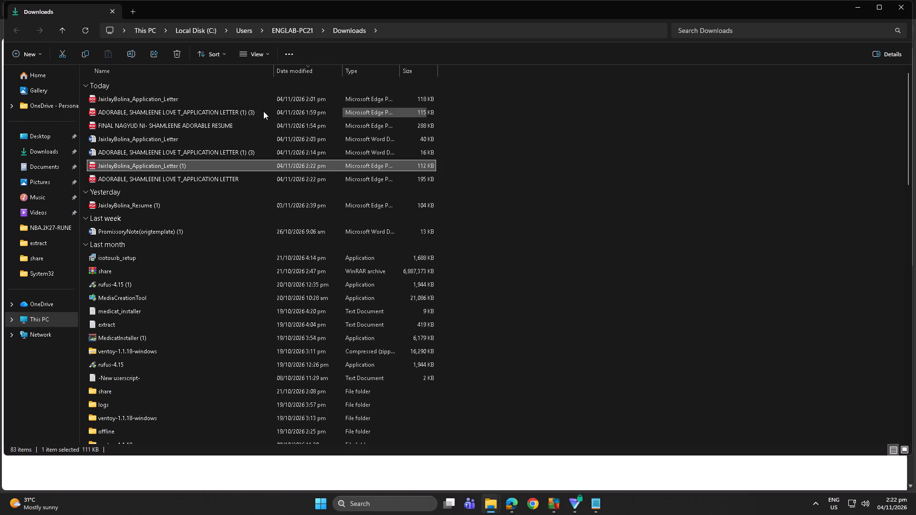
{"action": "left_click", "coordinate": [211, 135]}
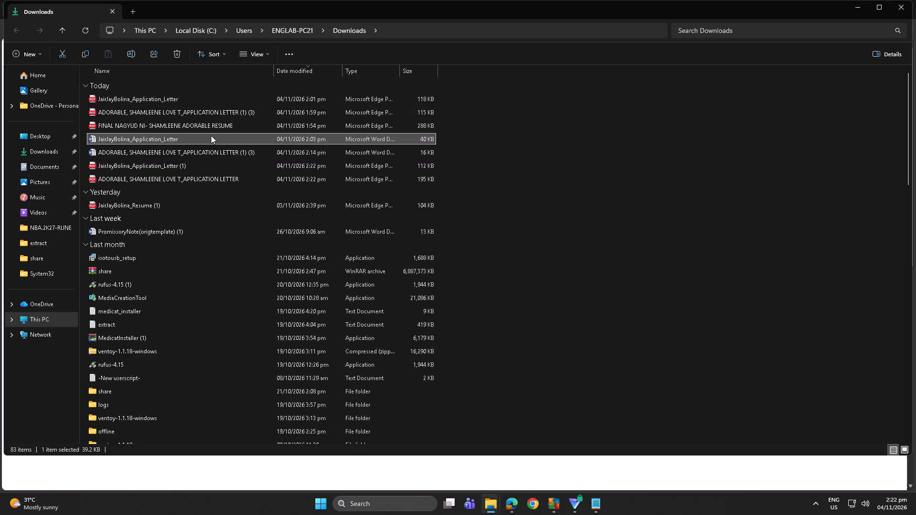
{"action": "key", "text": "Down"}
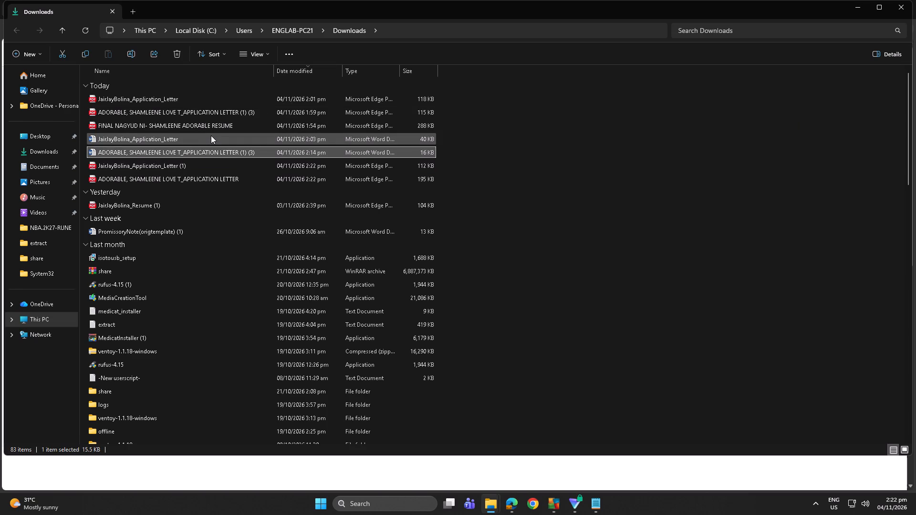
{"action": "key", "text": "ctrl+shift+Up"}
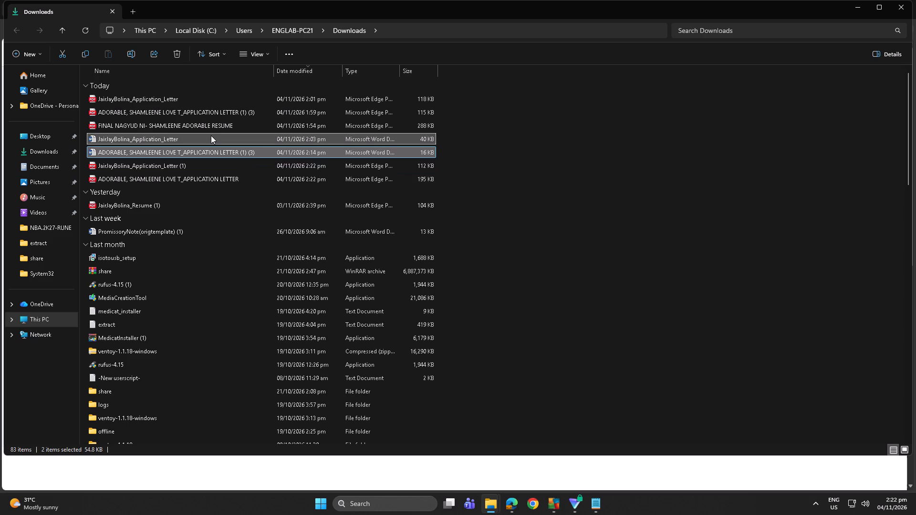
{"action": "key", "text": "Delete"}
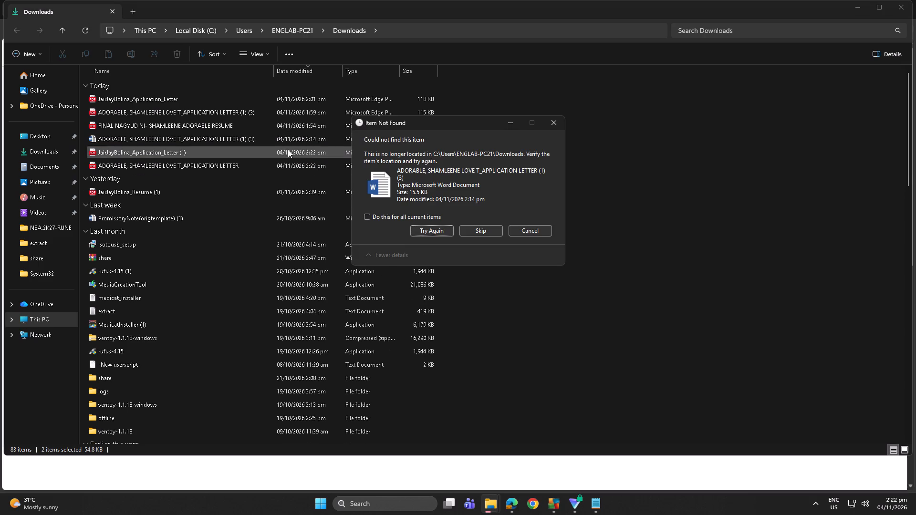
{"action": "left_click", "coordinate": [416, 215]}
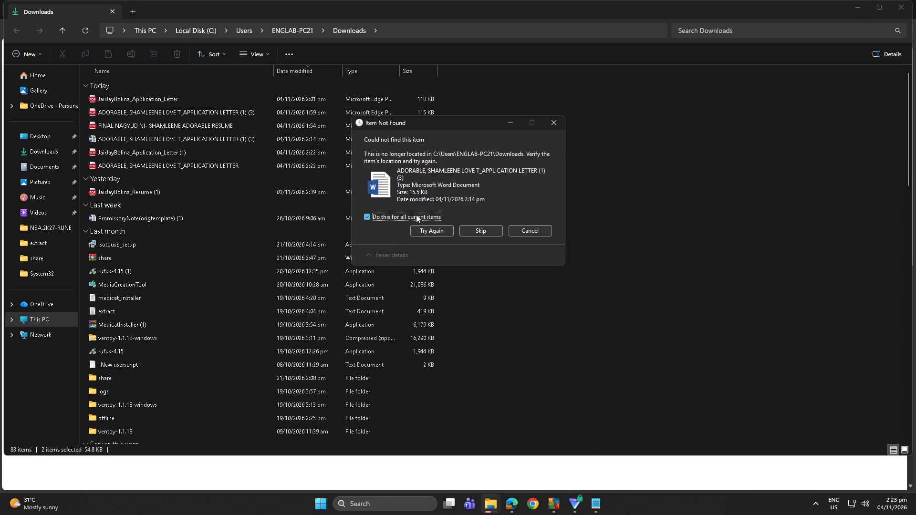
{"action": "left_click", "coordinate": [423, 231]}
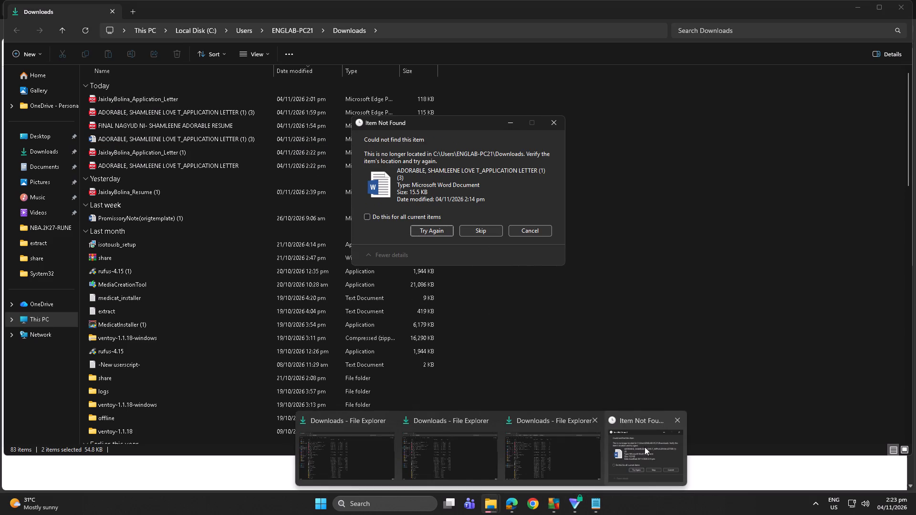
{"action": "left_click", "coordinate": [491, 231]}
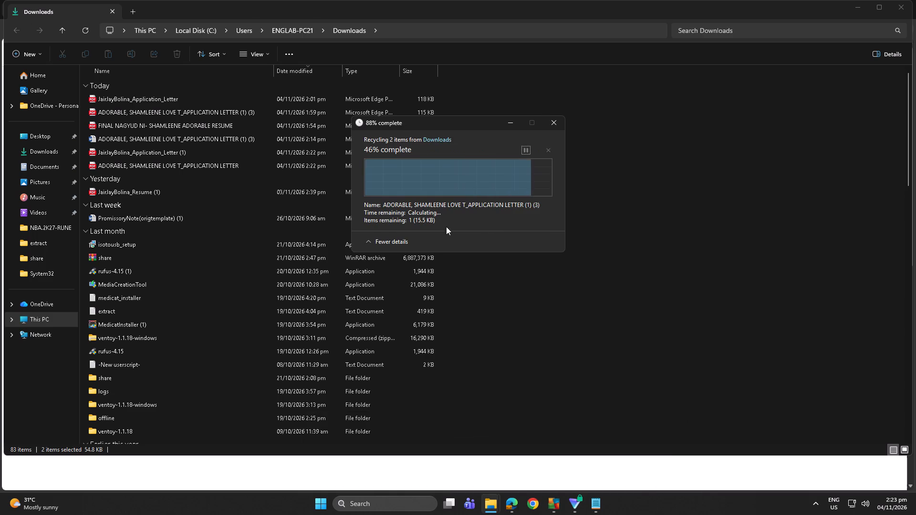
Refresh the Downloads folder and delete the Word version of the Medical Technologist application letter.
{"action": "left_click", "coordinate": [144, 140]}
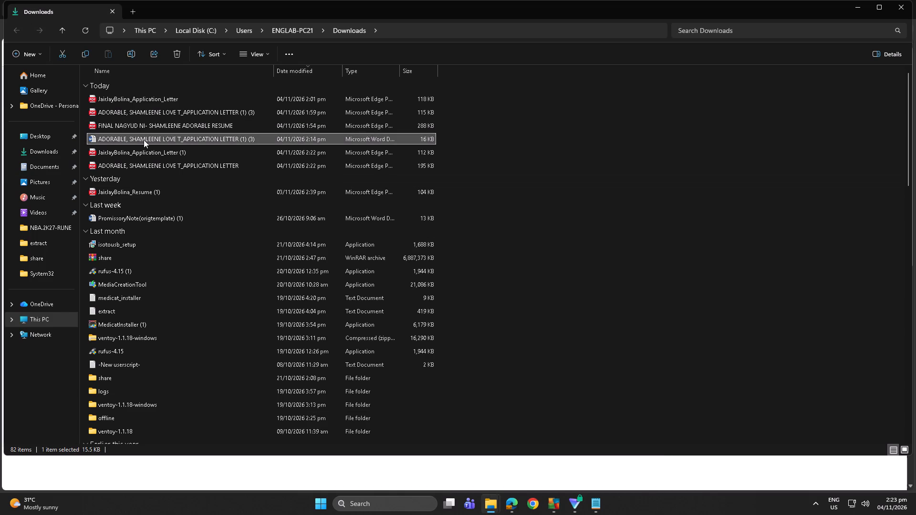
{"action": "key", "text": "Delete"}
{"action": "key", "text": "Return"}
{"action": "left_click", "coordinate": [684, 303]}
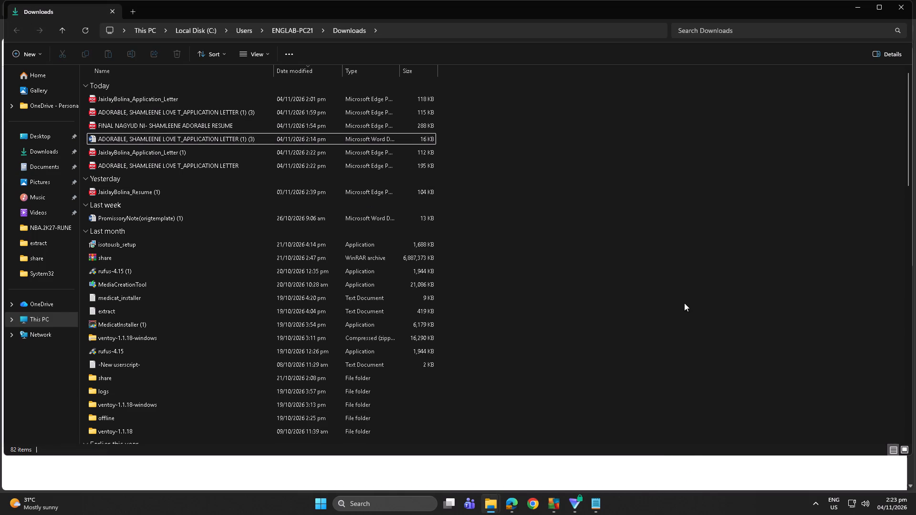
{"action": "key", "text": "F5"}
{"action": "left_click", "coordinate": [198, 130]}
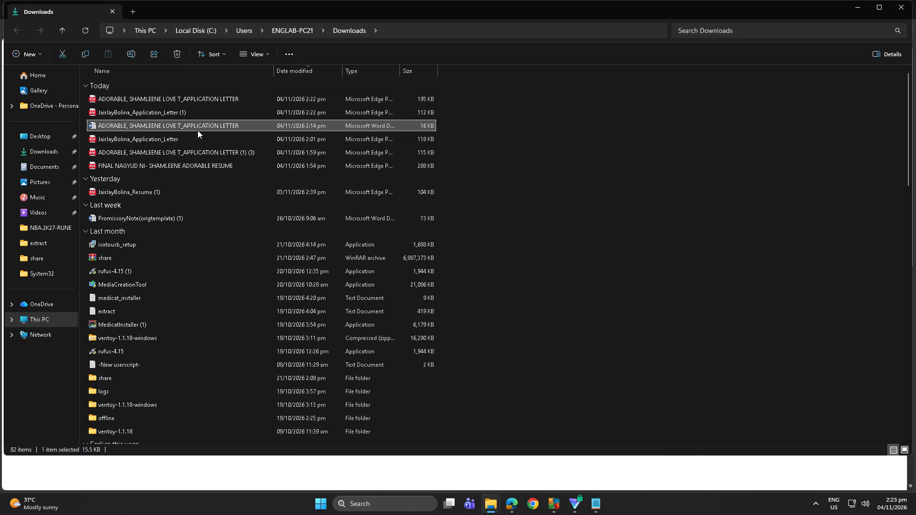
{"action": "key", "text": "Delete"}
Open the newly converted Medical Technologist application letter PDF in Edge and review it from header to signature.
{"action": "left_click", "coordinate": [178, 125]}
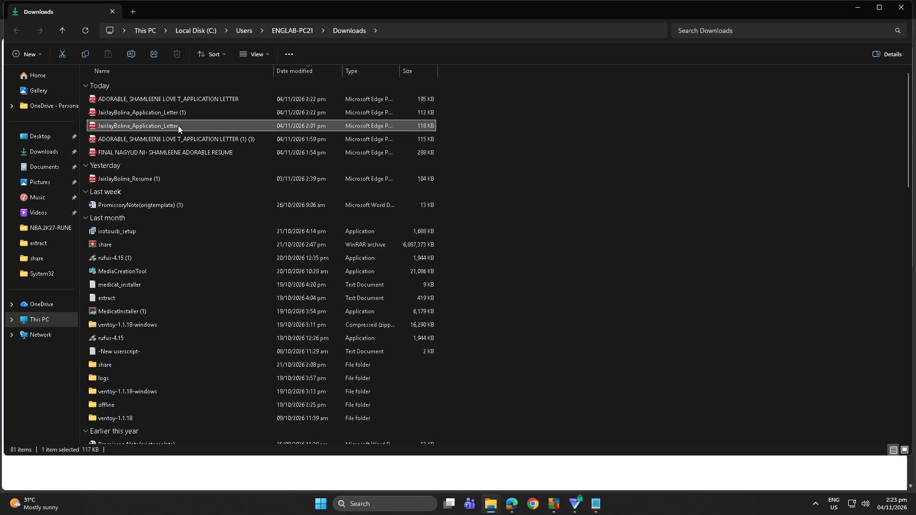
{"action": "left_click", "coordinate": [171, 100]}
{"action": "double_click", "coordinate": [171, 100]}
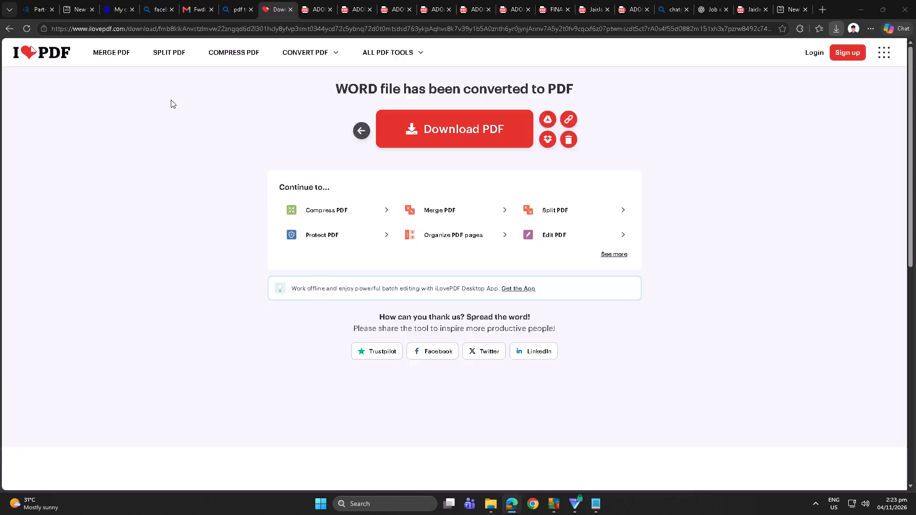
{"action": "scroll", "coordinate": [461, 291], "scroll_direction": "down", "scroll_amount": 4}
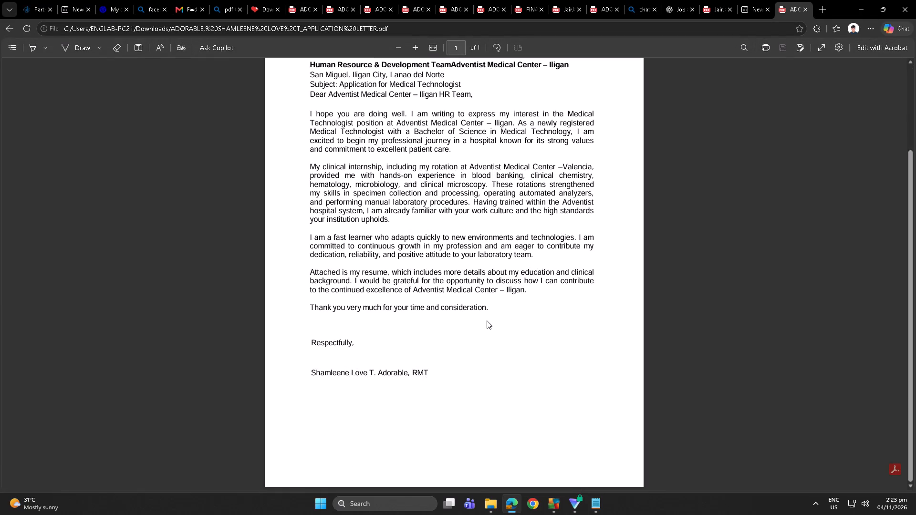
{"action": "scroll", "coordinate": [487, 320], "scroll_direction": "up", "scroll_amount": 3}
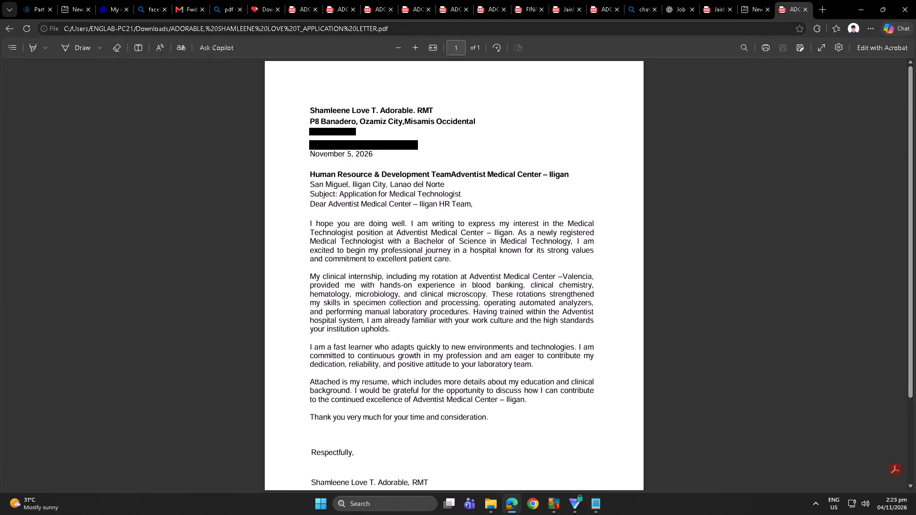
Open the newly converted IT Staff application letter PDF from the Downloads folder and examine its experience and closing paragraphs enlarged.
{"action": "key", "text": "alt+Tab"}
{"action": "double_click", "coordinate": [168, 110]}
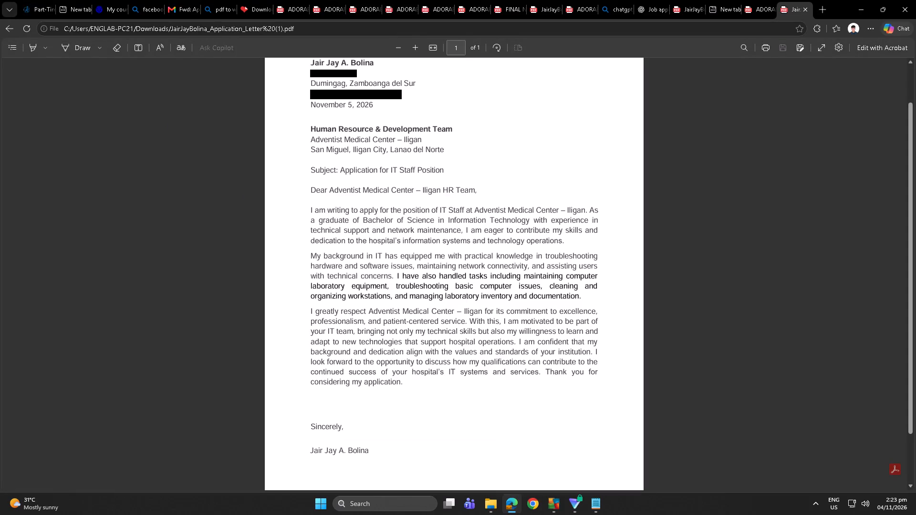
{"action": "left_click_drag", "start_coordinate": [416, 293], "coordinate": [452, 302]}
{"action": "left_click", "coordinate": [385, 269]}
{"action": "left_click", "coordinate": [838, 48]}
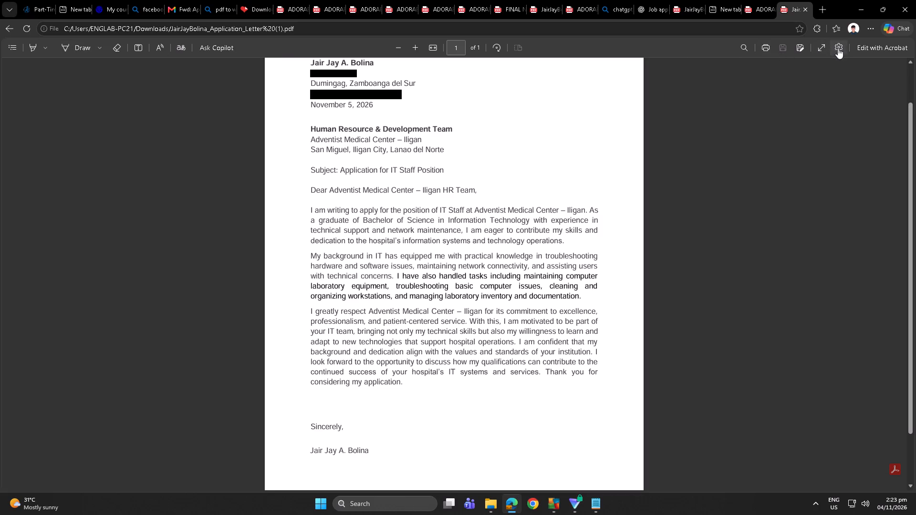
{"action": "left_click", "coordinate": [838, 48]}
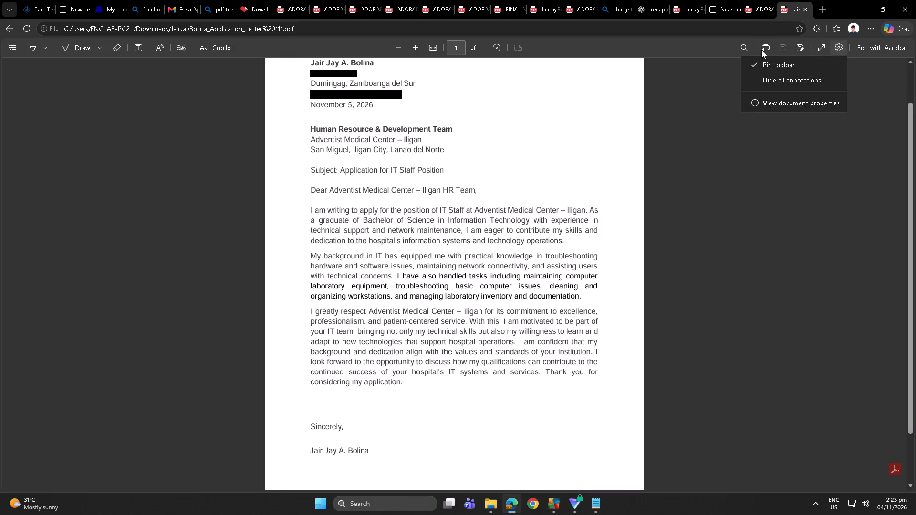
{"action": "left_click", "coordinate": [820, 47]}
{"action": "key", "text": "Escape"}
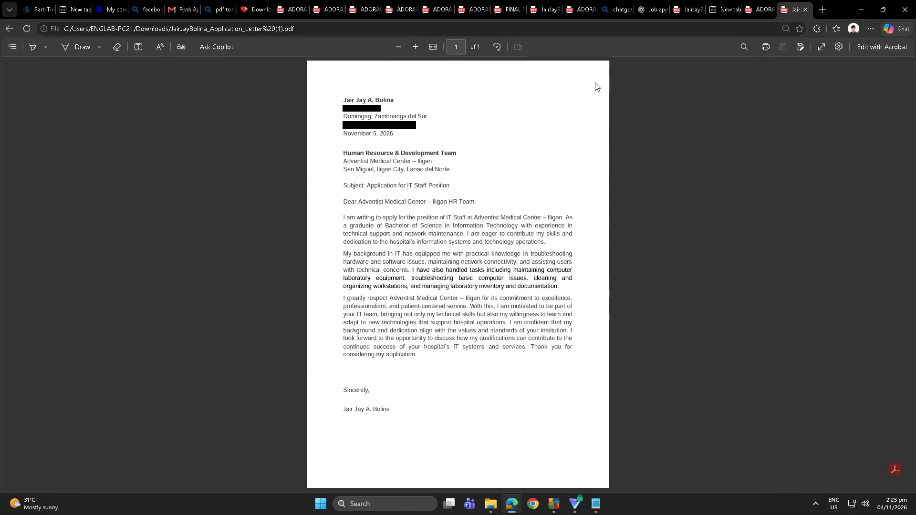
{"action": "triple_click", "coordinate": [419, 42]}
{"action": "double_click", "coordinate": [419, 42]}
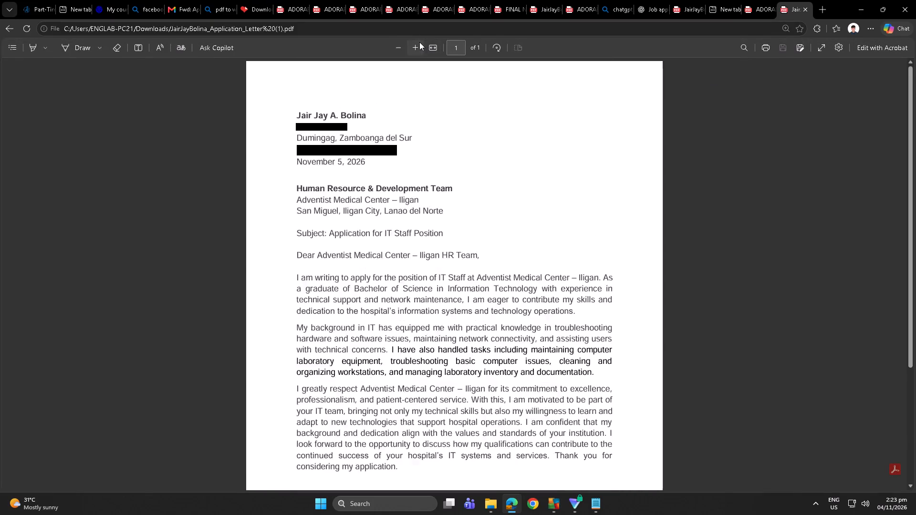
{"action": "scroll", "coordinate": [562, 278], "scroll_direction": "down", "scroll_amount": 2}
{"action": "left_click_drag", "start_coordinate": [406, 330], "coordinate": [472, 340]}
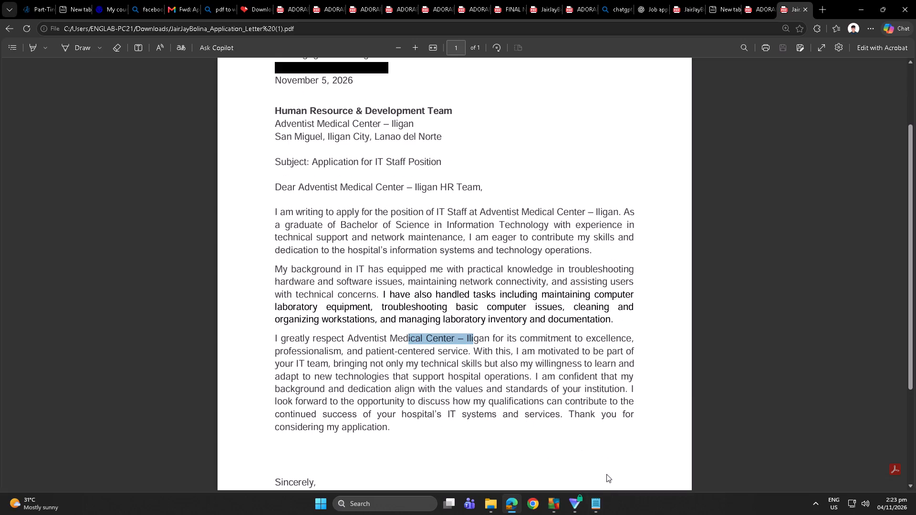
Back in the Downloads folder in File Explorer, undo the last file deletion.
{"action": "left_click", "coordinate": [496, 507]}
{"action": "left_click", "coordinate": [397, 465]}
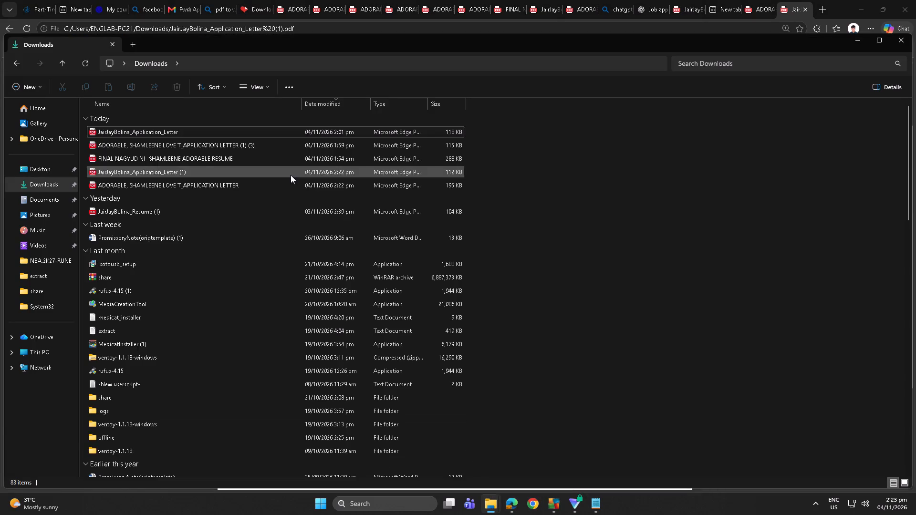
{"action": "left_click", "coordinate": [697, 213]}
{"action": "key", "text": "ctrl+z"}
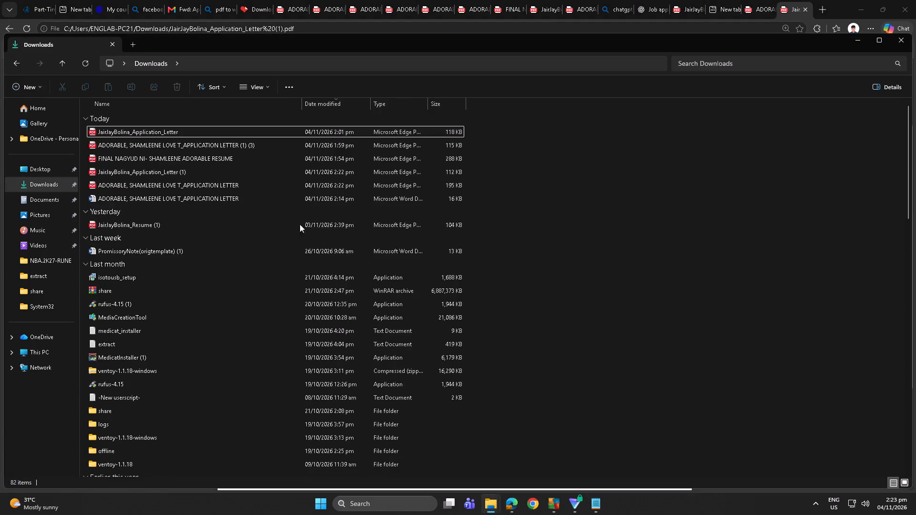
Undo the deletion of the IT Staff application letter's Word version and review the document in Word down to the signature.
{"action": "key", "text": "ctrl+z"}
{"action": "double_click", "coordinate": [210, 207]}
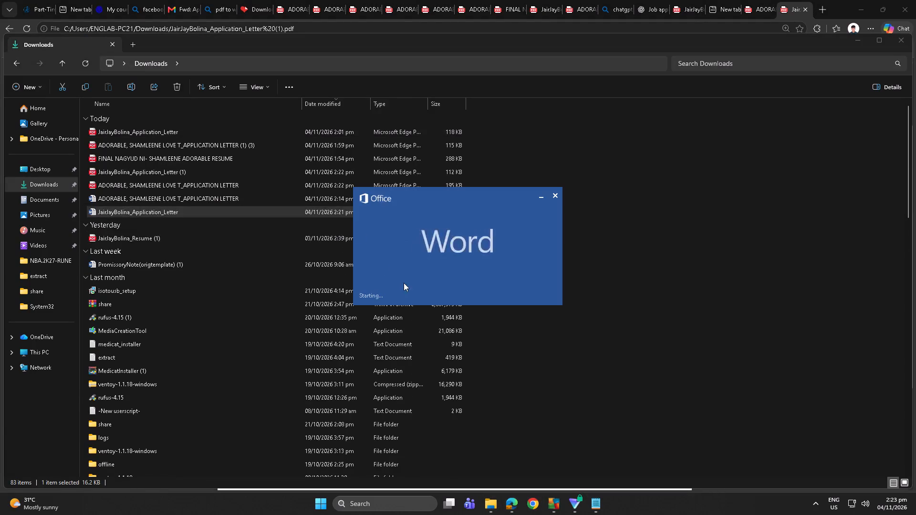
{"action": "left_click", "coordinate": [416, 347]}
{"action": "left_click", "coordinate": [428, 373]}
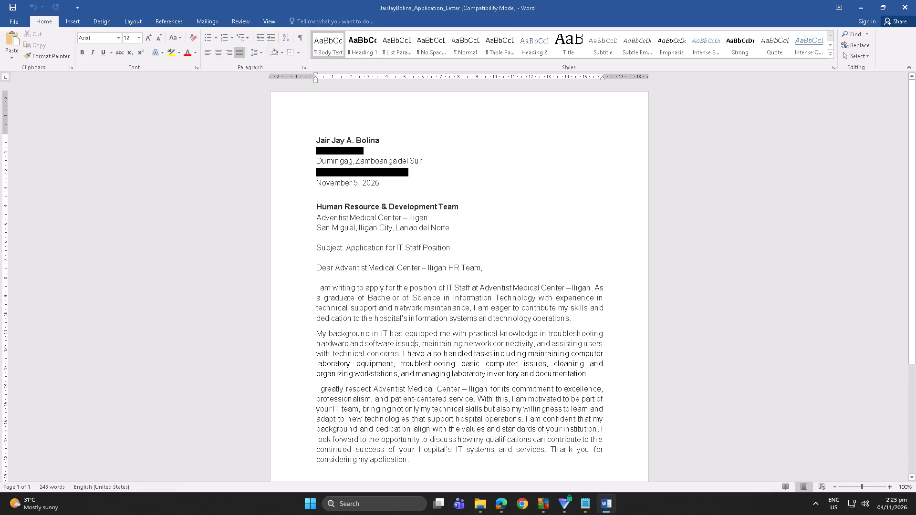
{"action": "left_click", "coordinate": [412, 411]}
{"action": "scroll", "coordinate": [565, 433], "scroll_direction": "down", "scroll_amount": 1}
{"action": "scroll", "coordinate": [378, 377], "scroll_direction": "down", "scroll_amount": 2}
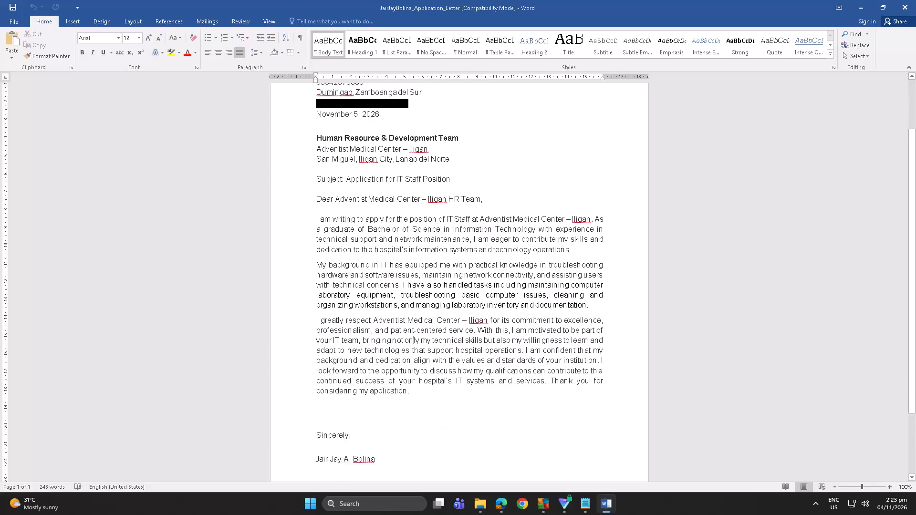
{"action": "scroll", "coordinate": [380, 377], "scroll_direction": "down", "scroll_amount": 2}
{"action": "left_click", "coordinate": [915, 0]}
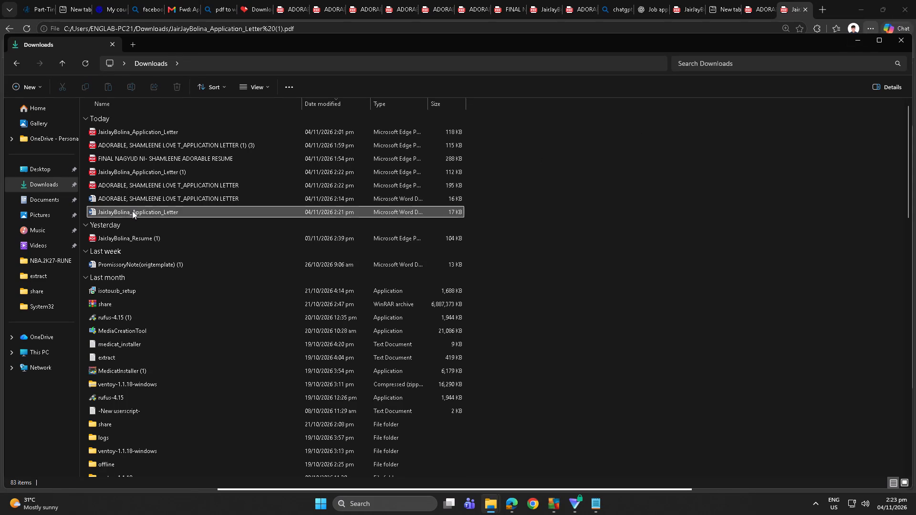
Delete the Word versions of both the Medical Technologist and IT Staff application letters from the Downloads folder.
{"action": "left_click", "coordinate": [132, 211]}
{"action": "left_click", "coordinate": [161, 199], "text": "ctrl"}
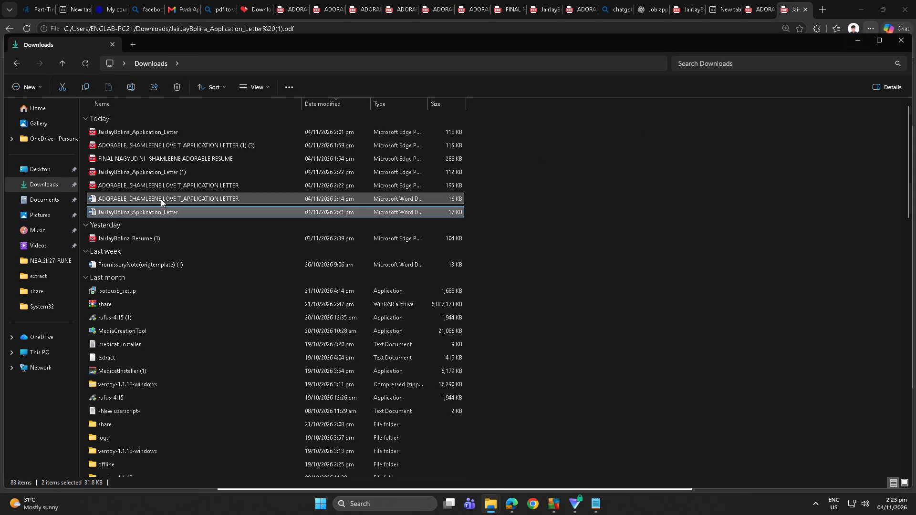
{"action": "key", "text": "Delete"}
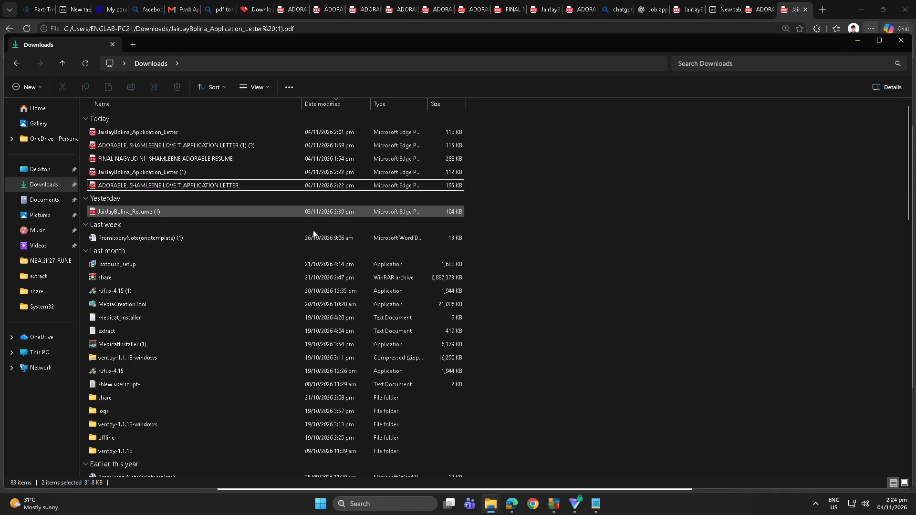
Open the newly converted Medical Technologist application letter PDF from Downloads in Edge and check its layout down to the signature.
{"action": "left_click", "coordinate": [257, 185]}
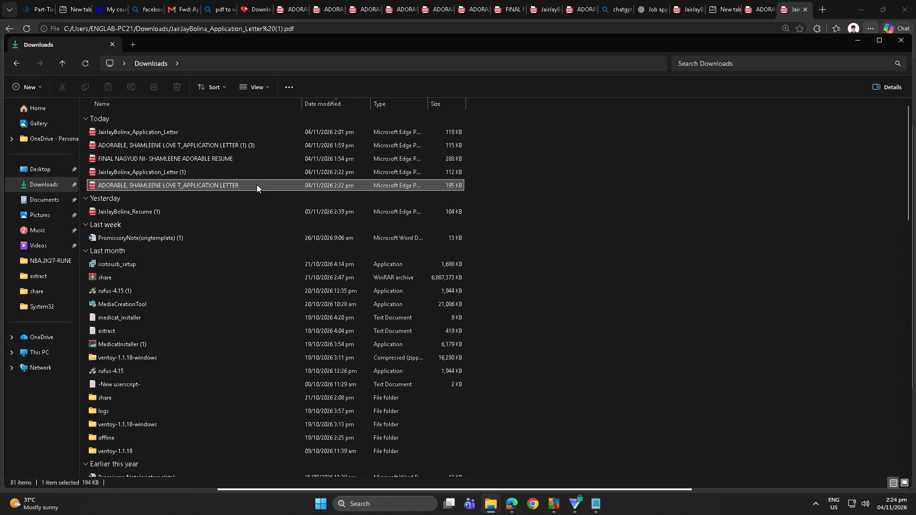
{"action": "left_click", "coordinate": [882, 41]}
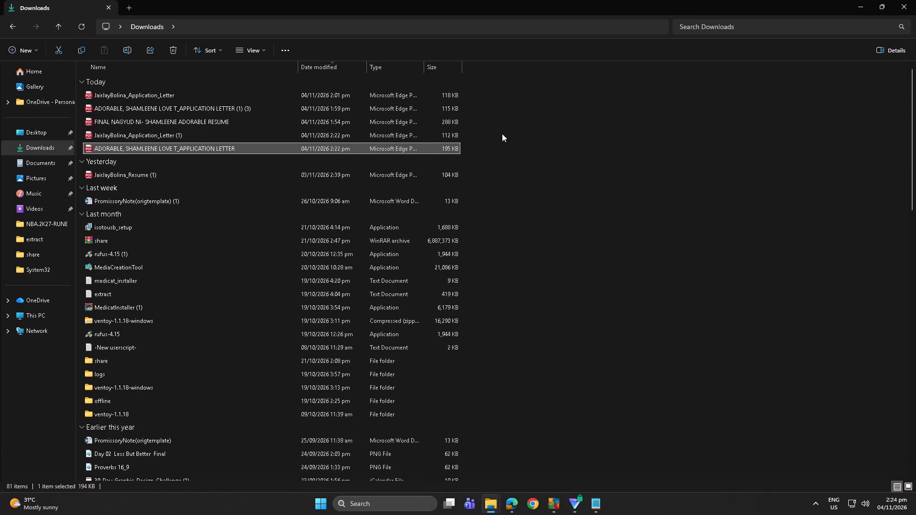
{"action": "double_click", "coordinate": [139, 148]}
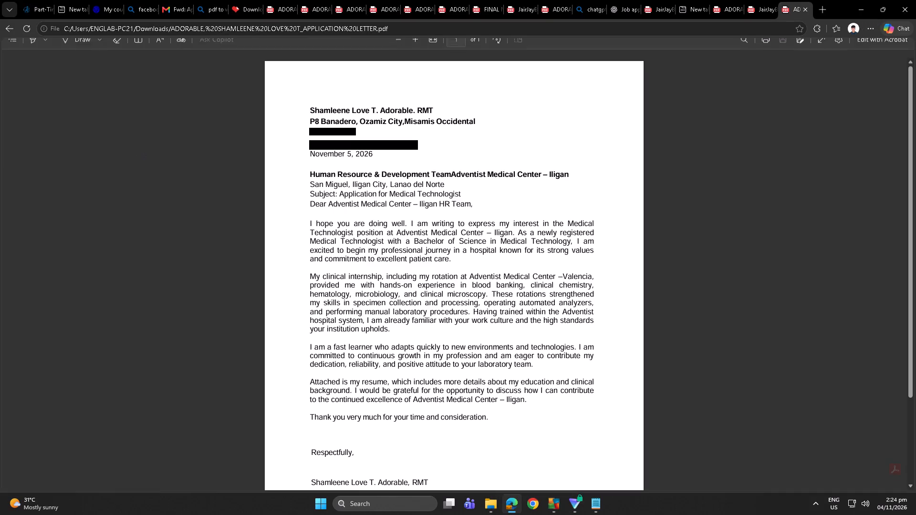
{"action": "scroll", "coordinate": [468, 304], "scroll_direction": "down", "scroll_amount": 2}
Open the newly converted IT Staff application letter PDF, the copy marked (1), from Downloads and check its body and signature.
{"action": "left_click", "coordinate": [493, 505]}
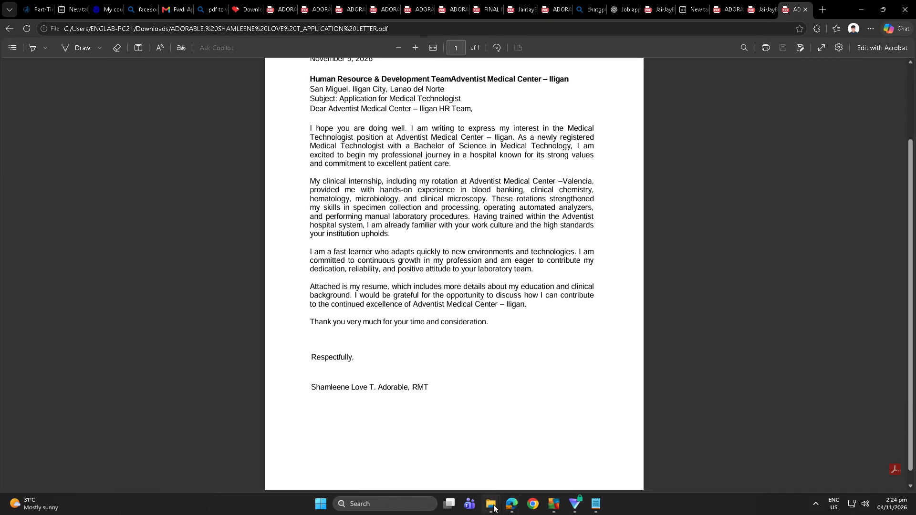
{"action": "left_click", "coordinate": [391, 437]}
{"action": "double_click", "coordinate": [160, 139]}
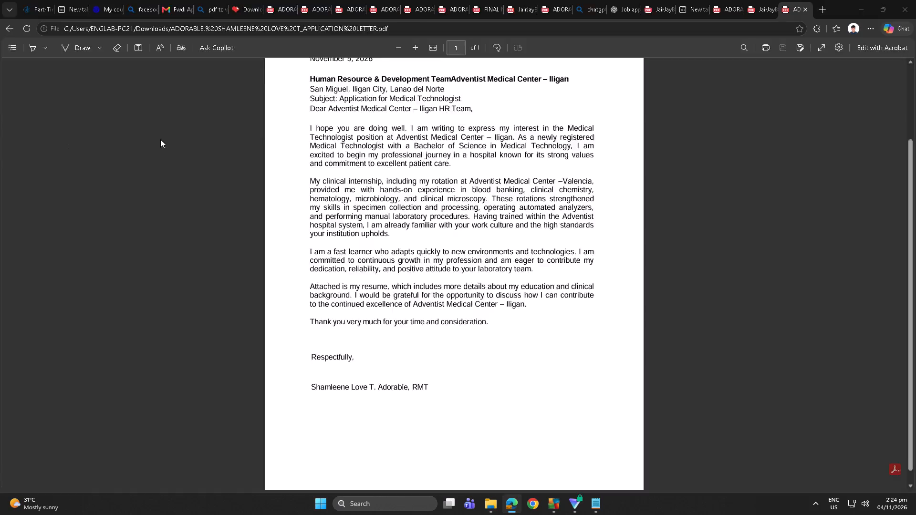
{"action": "scroll", "coordinate": [616, 288], "scroll_direction": "down", "scroll_amount": 6}
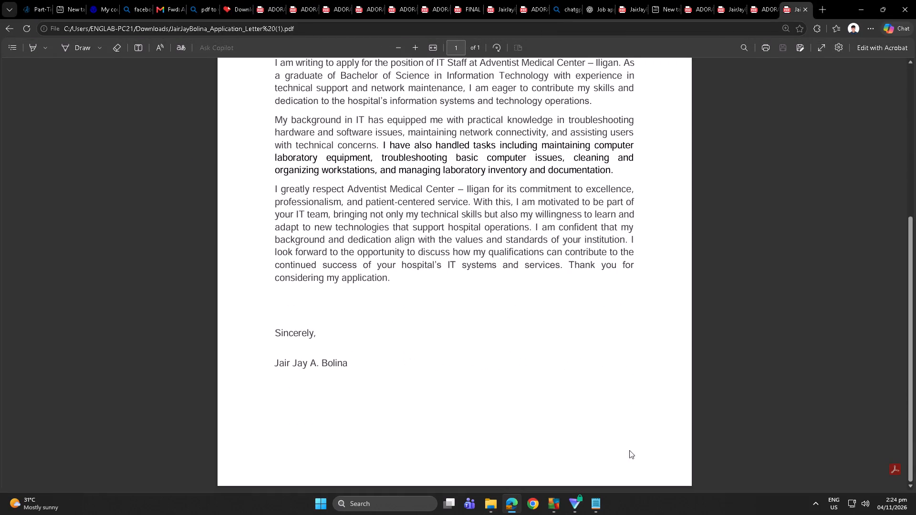
Open the earlier Medical Technologist application letter PDF, marked (1) (3), from Downloads, examine its layout, and return to the folder.
{"action": "left_click", "coordinate": [495, 506]}
{"action": "left_click", "coordinate": [412, 464]}
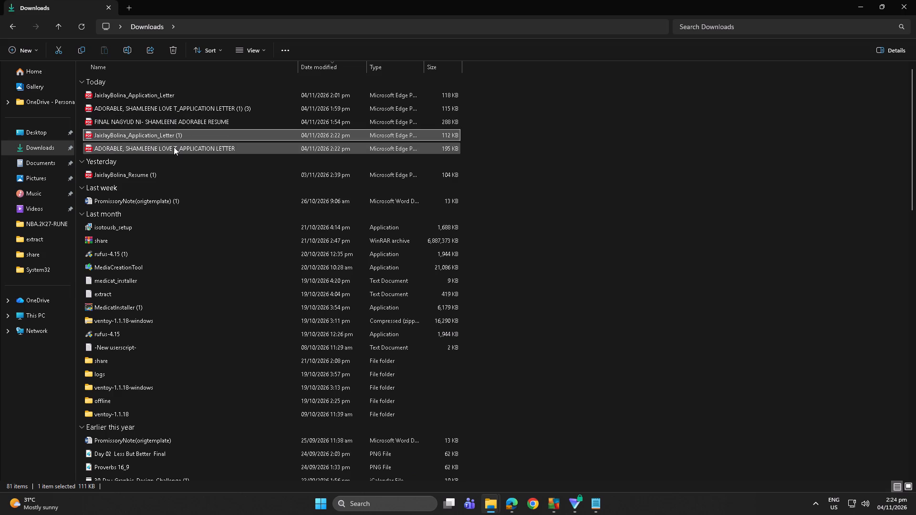
{"action": "left_click", "coordinate": [184, 112]}
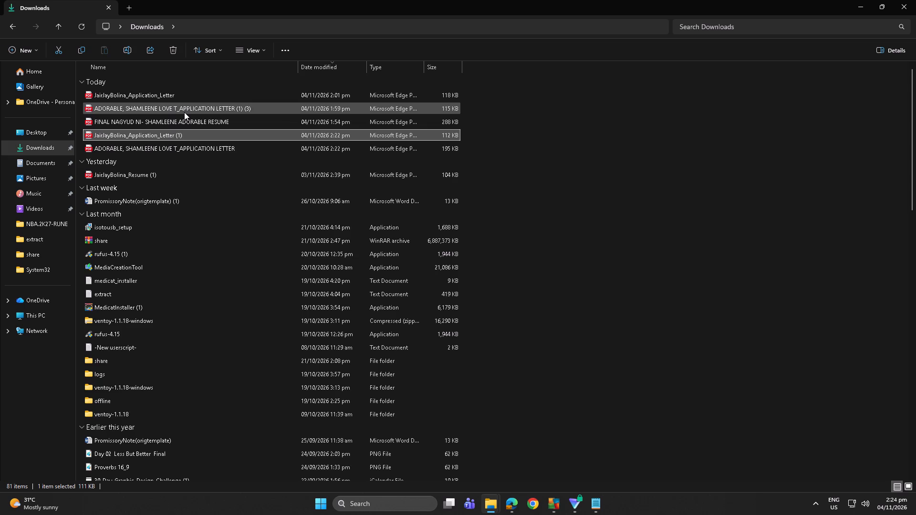
{"action": "double_click", "coordinate": [188, 112]}
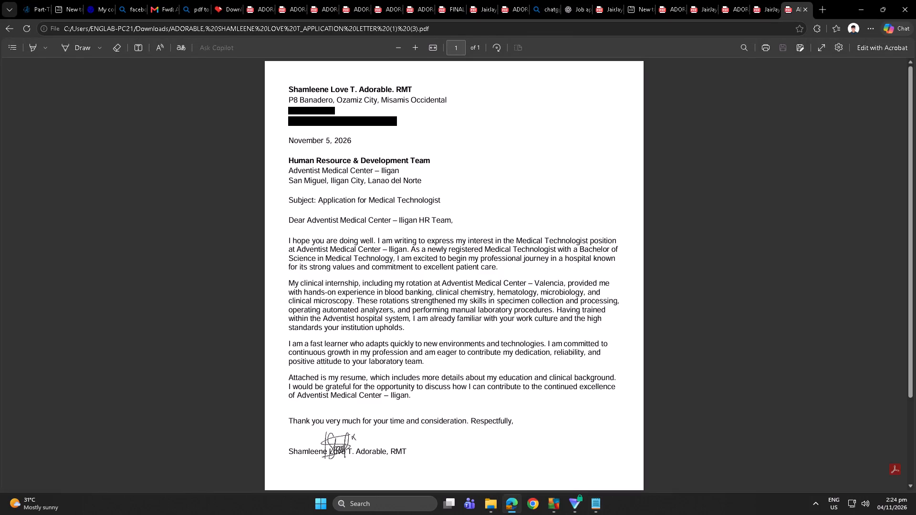
{"action": "key", "text": "alt+Tab"}
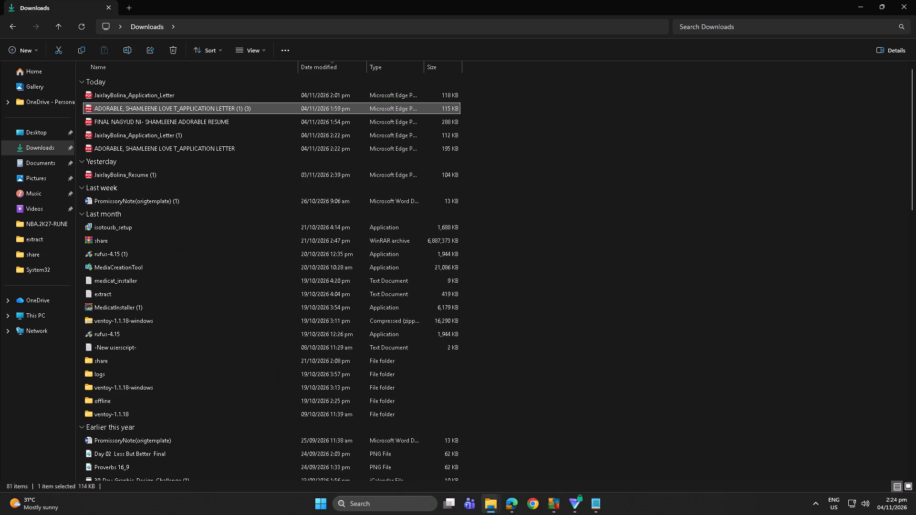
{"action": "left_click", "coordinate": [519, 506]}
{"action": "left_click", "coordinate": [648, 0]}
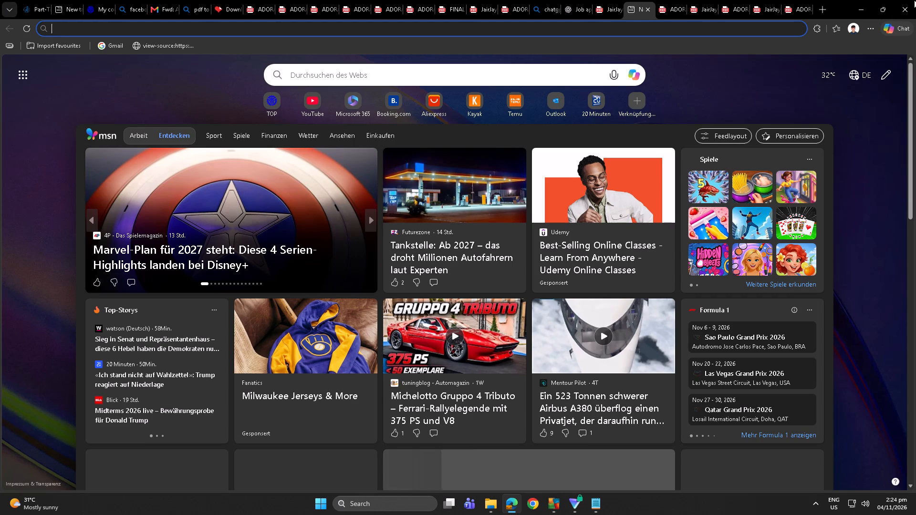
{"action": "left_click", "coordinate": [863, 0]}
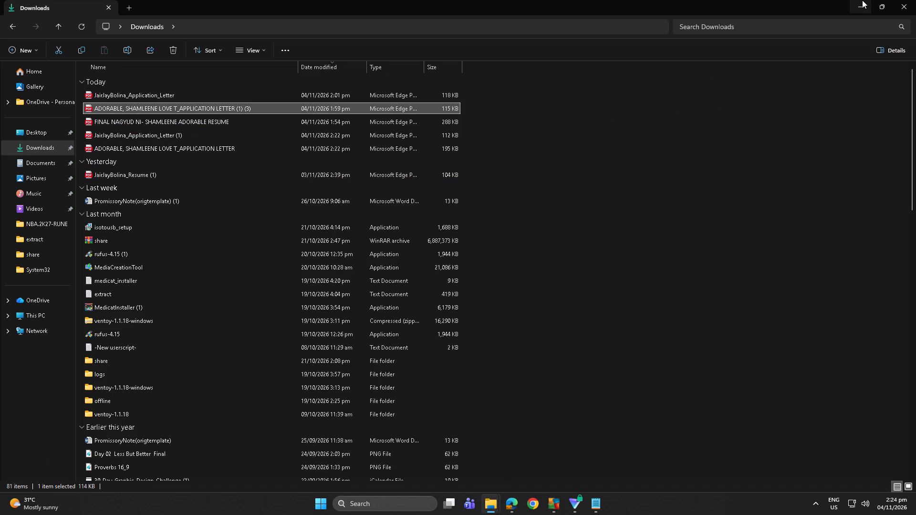
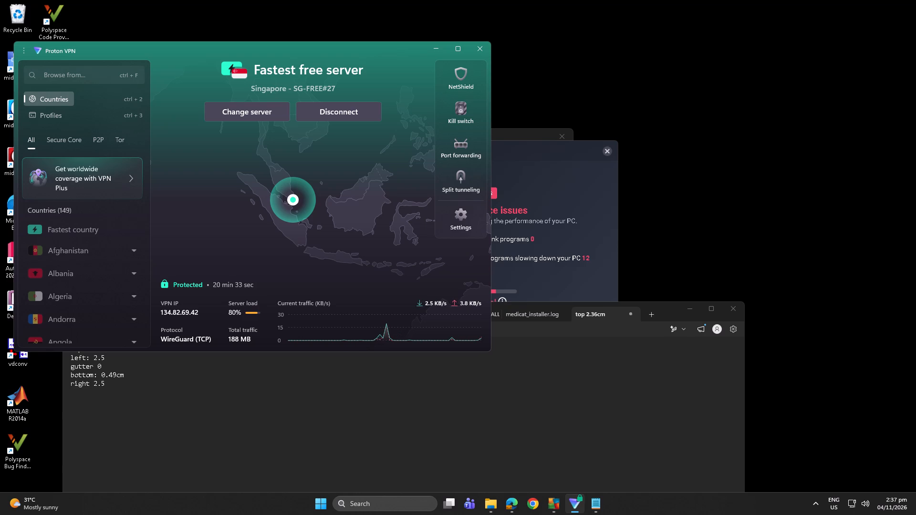
In Edge, close all tabs except the newly converted Medical Technologist application letter PDF, and close the browser window.
{"action": "left_click", "coordinate": [512, 503]}
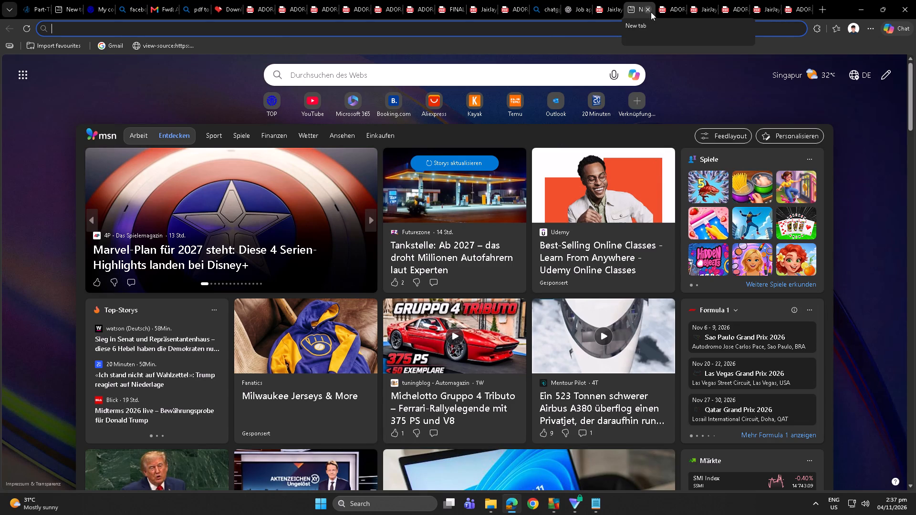
{"action": "left_click", "coordinate": [669, 11]}
{"action": "right_click", "coordinate": [670, 11]}
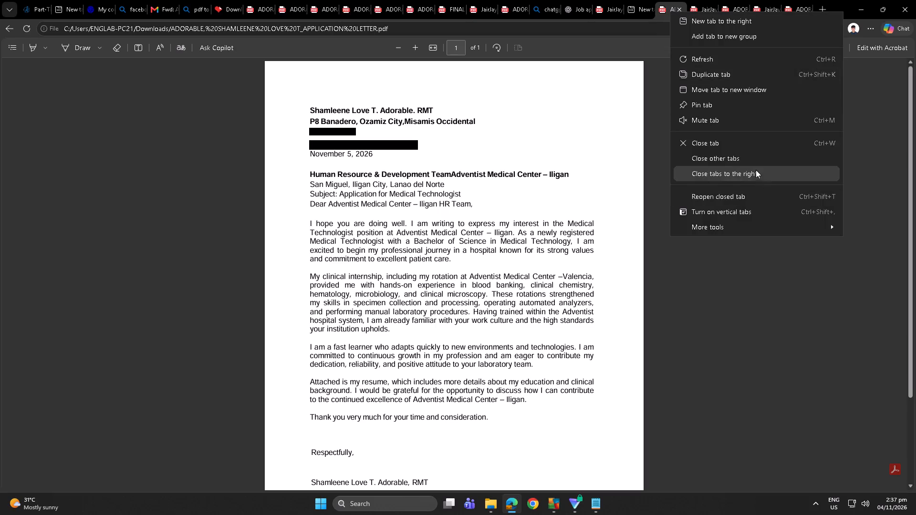
{"action": "left_click", "coordinate": [750, 159]}
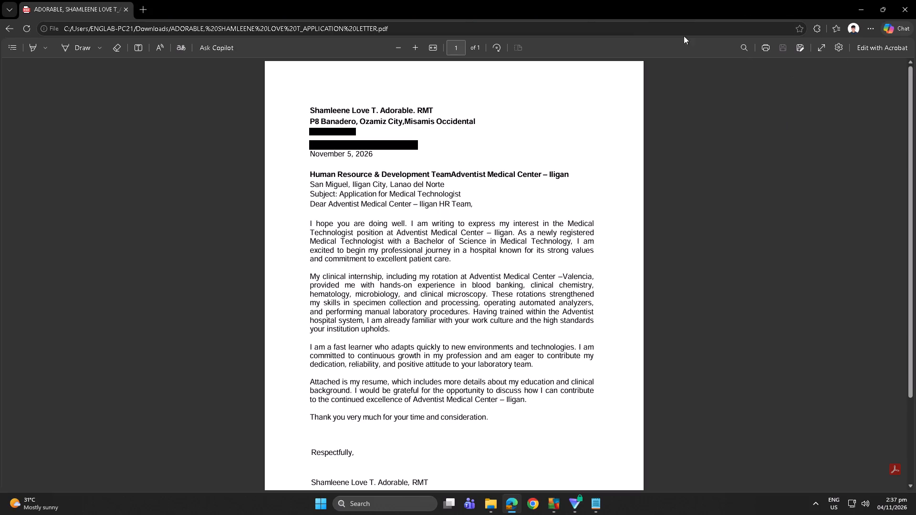
{"action": "left_click", "coordinate": [915, 0]}
Open the earlier unnumbered IT Staff application letter PDF and the copy marked (1) from Downloads, comparing their content and signature areas.
{"action": "left_click", "coordinate": [489, 504]}
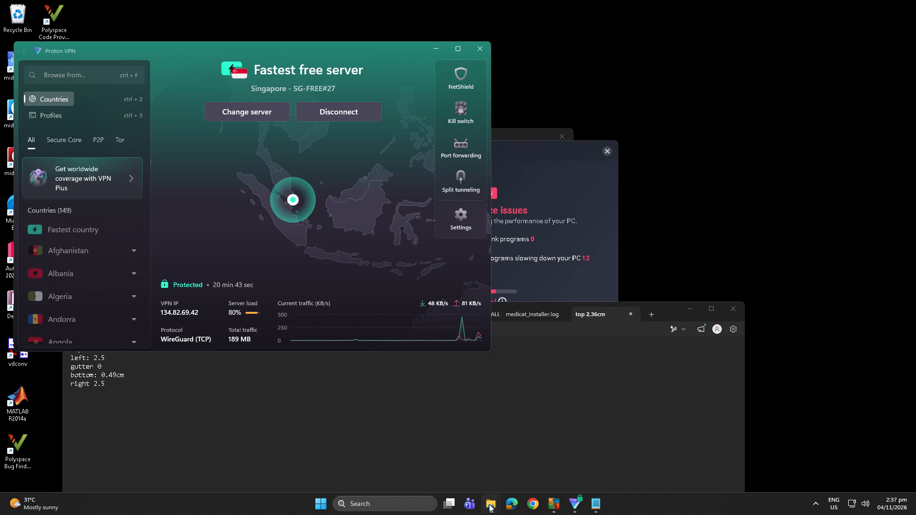
{"action": "left_click", "coordinate": [458, 466]}
{"action": "double_click", "coordinate": [171, 102]}
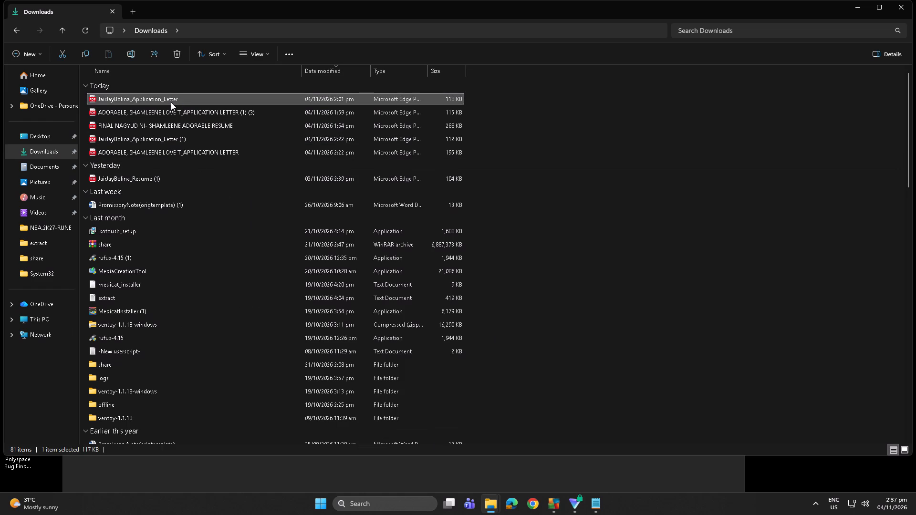
{"action": "scroll", "coordinate": [266, 187], "scroll_direction": "down", "scroll_amount": 1}
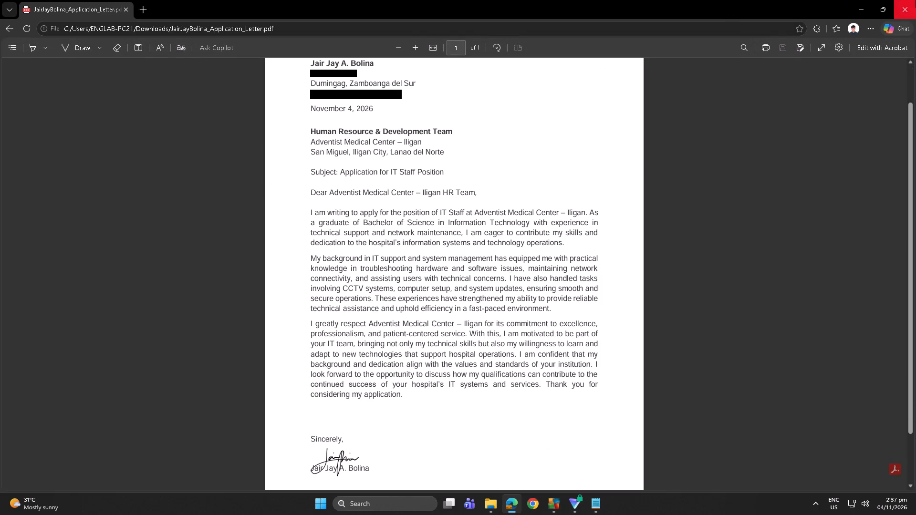
{"action": "left_click", "coordinate": [915, 0]}
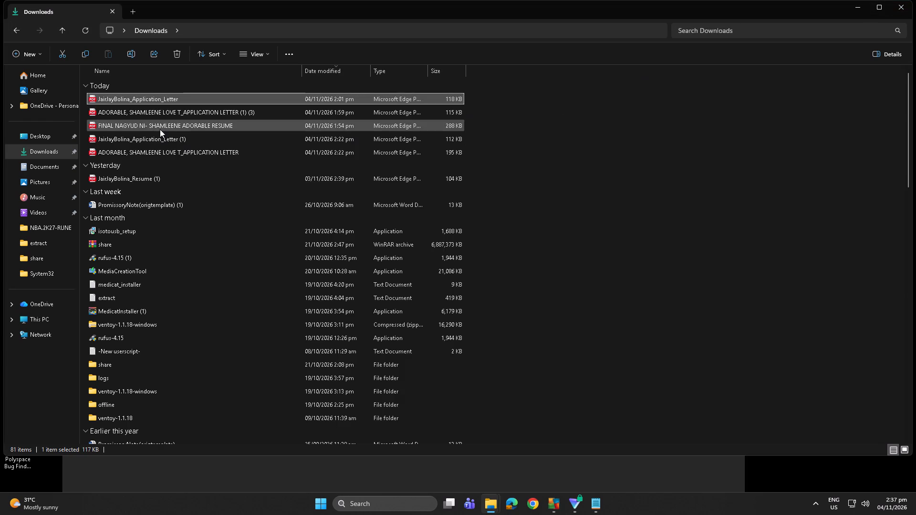
{"action": "double_click", "coordinate": [159, 140]}
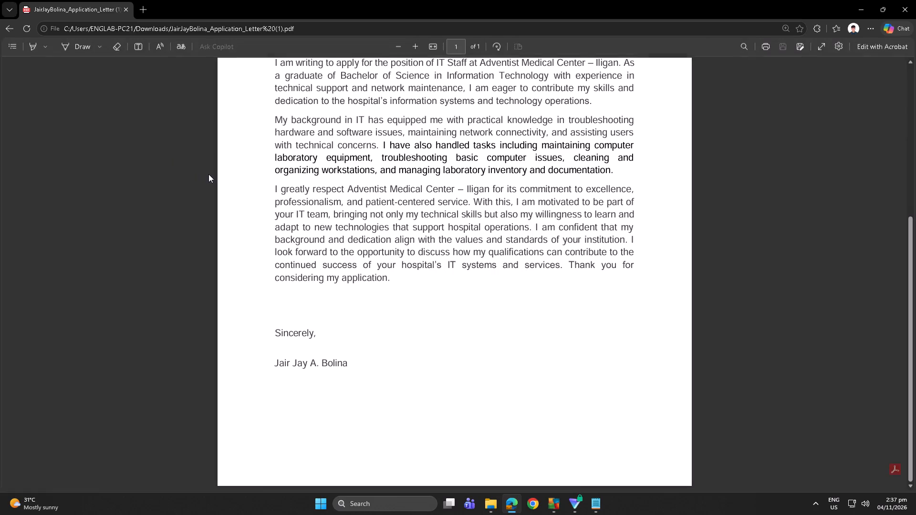
{"action": "scroll", "coordinate": [450, 192], "scroll_direction": "up", "scroll_amount": 4}
{"action": "left_click", "coordinate": [915, 0]}
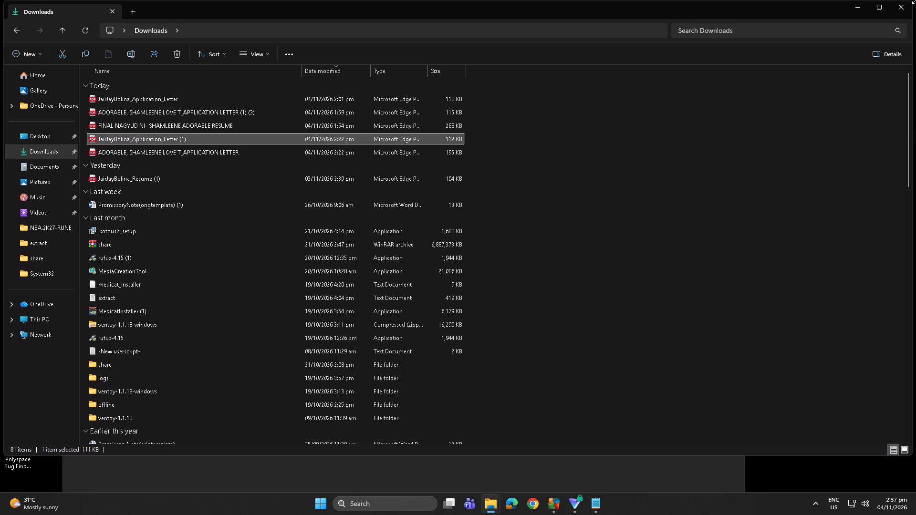
Delete the earlier unnumbered IT Staff application letter PDF from Downloads and return to the top of the file list.
{"action": "left_click", "coordinate": [213, 101]}
{"action": "key", "text": "Delete"}
{"action": "key", "text": "End"}
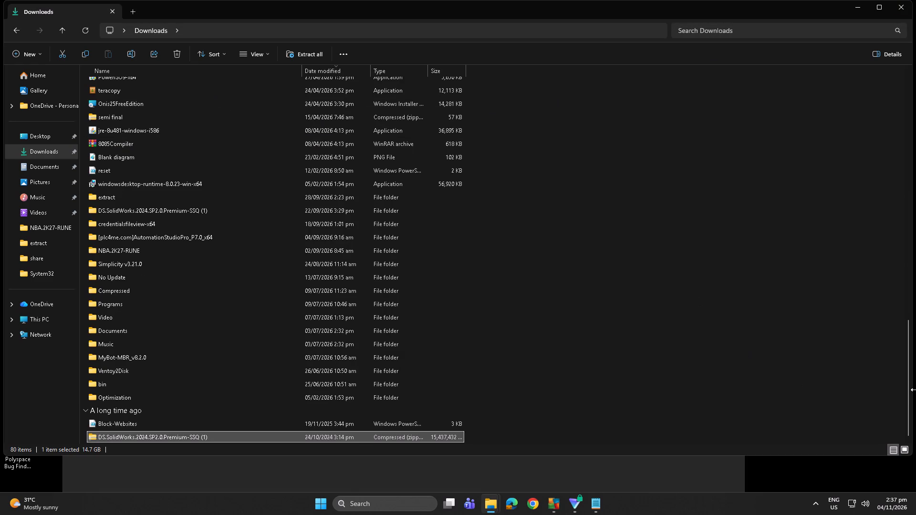
{"action": "left_click_drag", "start_coordinate": [910, 384], "coordinate": [907, 75]}
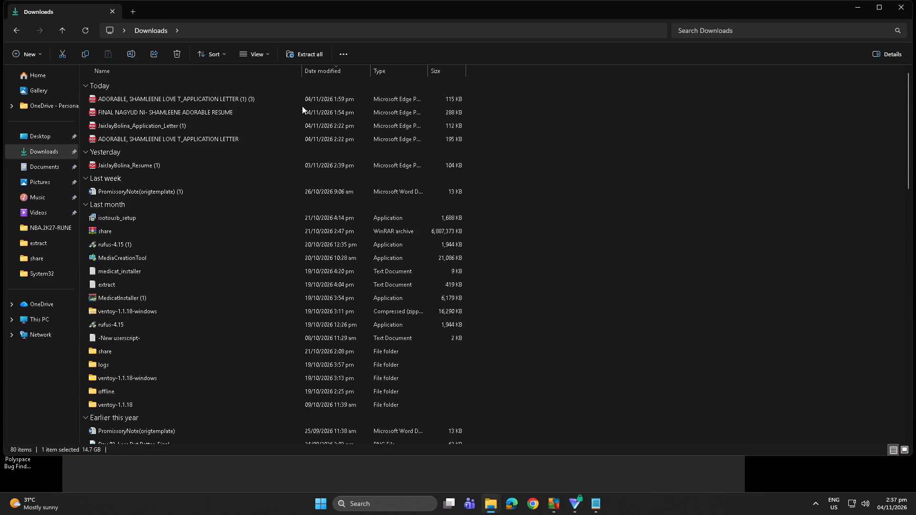
Open the converted Medical Technologist letter PDF and the IT Staff letter PDF marked (1) from Downloads, and check each one's full page.
{"action": "left_click", "coordinate": [302, 106]}
{"action": "left_click", "coordinate": [297, 103]}
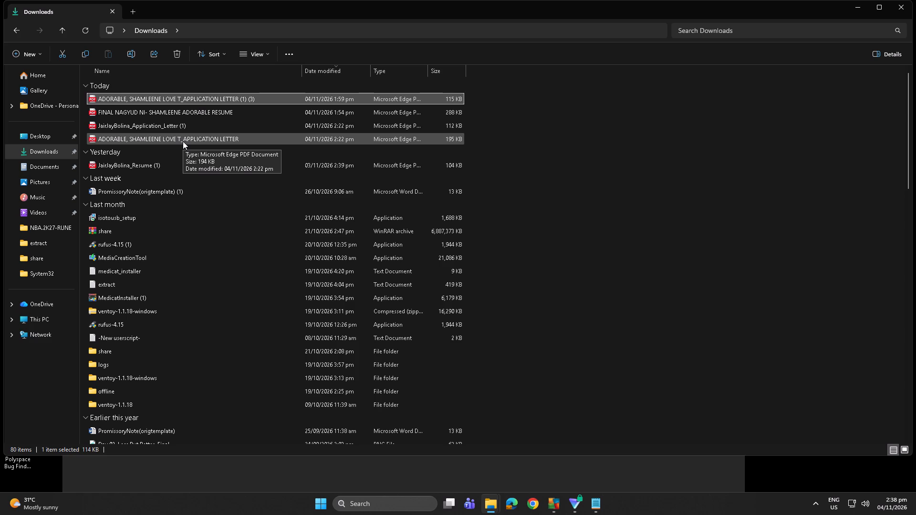
{"action": "double_click", "coordinate": [183, 141]}
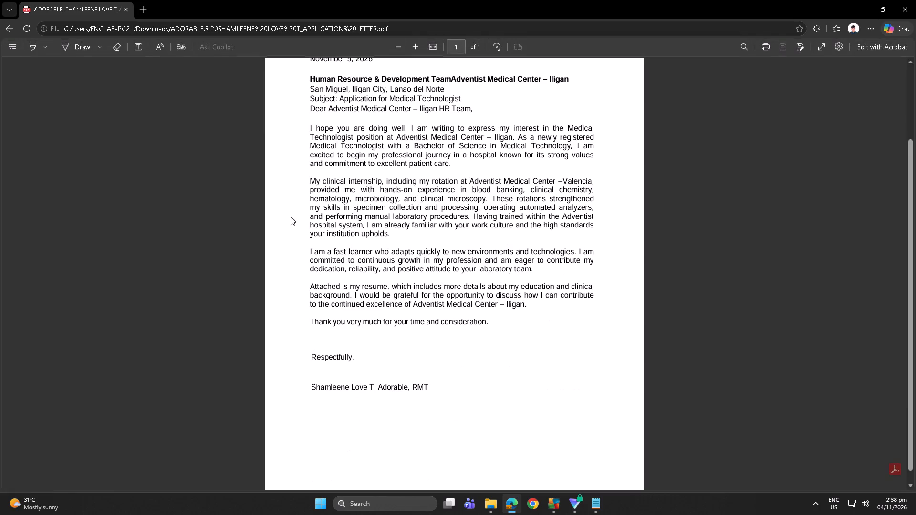
{"action": "scroll", "coordinate": [321, 217], "scroll_direction": "up", "scroll_amount": 1}
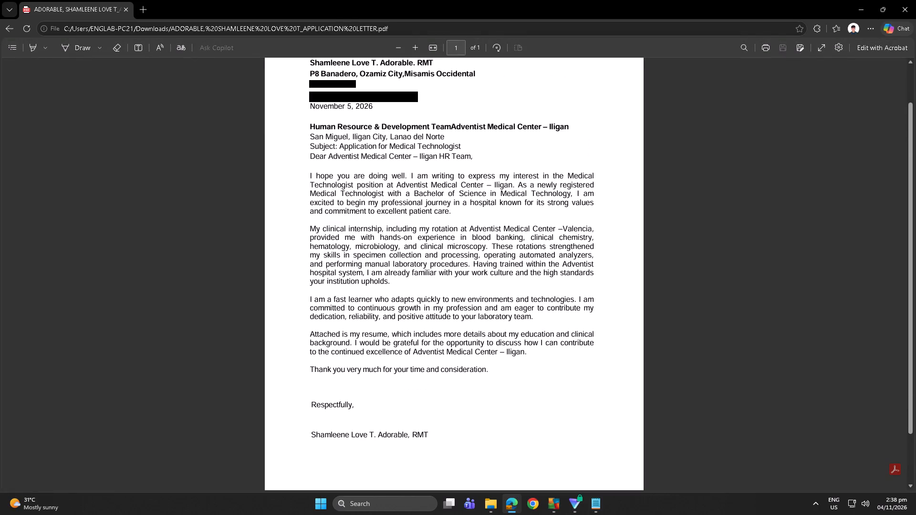
{"action": "scroll", "coordinate": [321, 217], "scroll_direction": "up", "scroll_amount": 4}
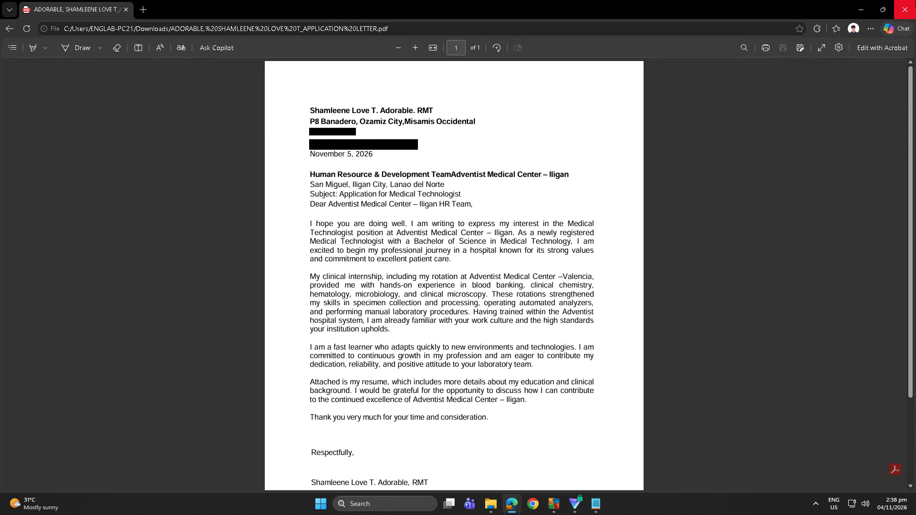
{"action": "left_click", "coordinate": [915, 0]}
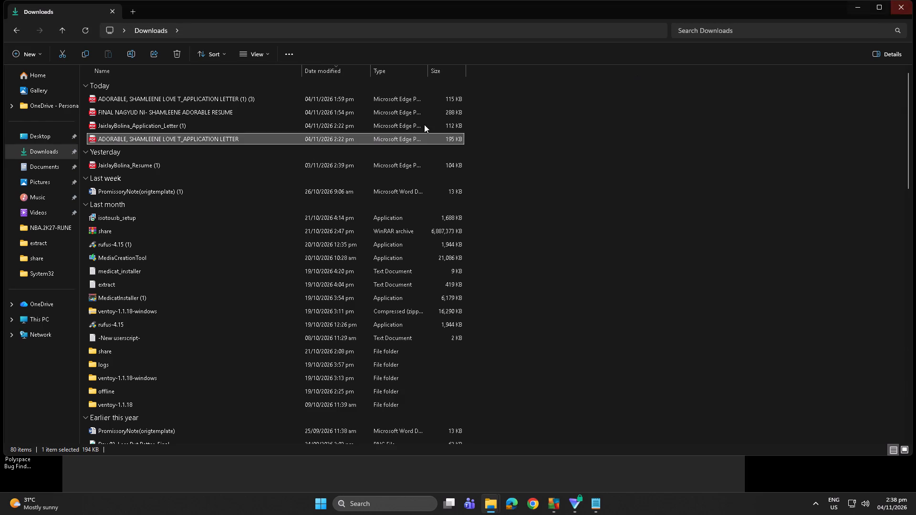
{"action": "double_click", "coordinate": [237, 129]}
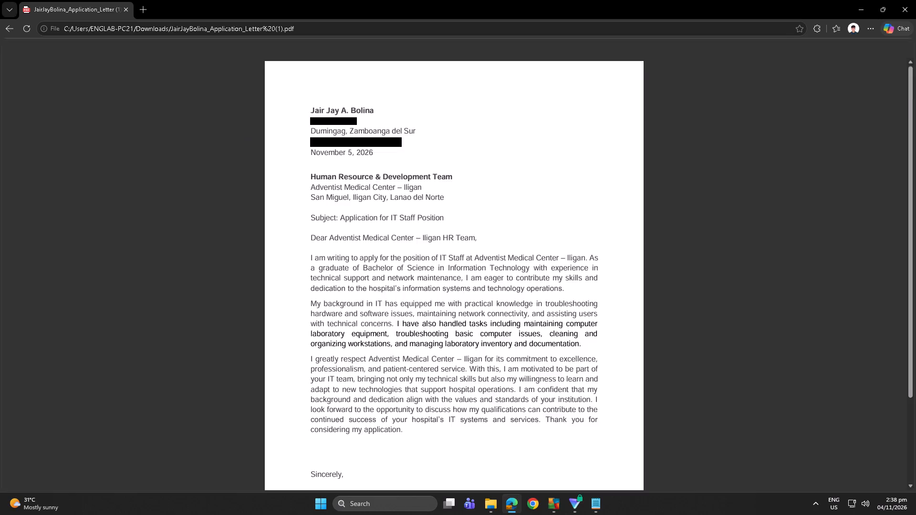
{"action": "scroll", "coordinate": [338, 190], "scroll_direction": "down", "scroll_amount": 5}
{"action": "scroll", "coordinate": [342, 190], "scroll_direction": "up", "scroll_amount": 3}
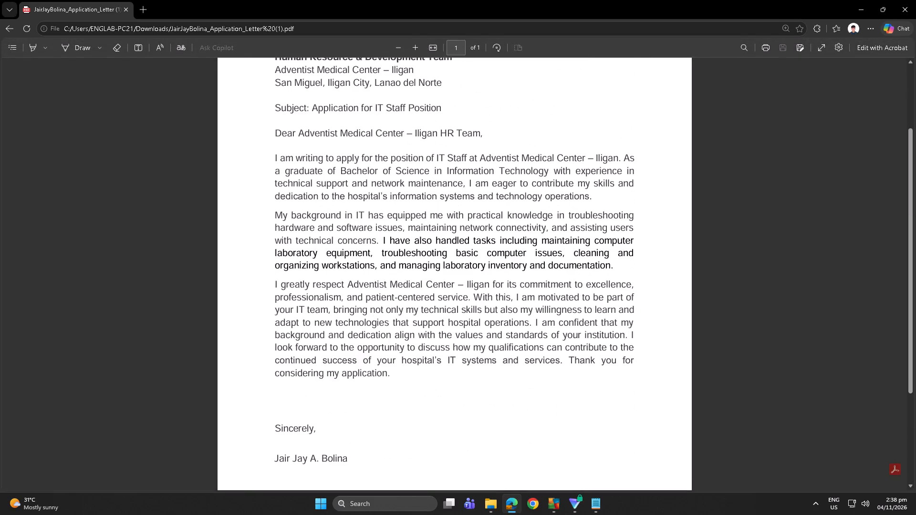
{"action": "scroll", "coordinate": [345, 190], "scroll_direction": "up", "scroll_amount": 3}
{"action": "left_click", "coordinate": [915, 0]}
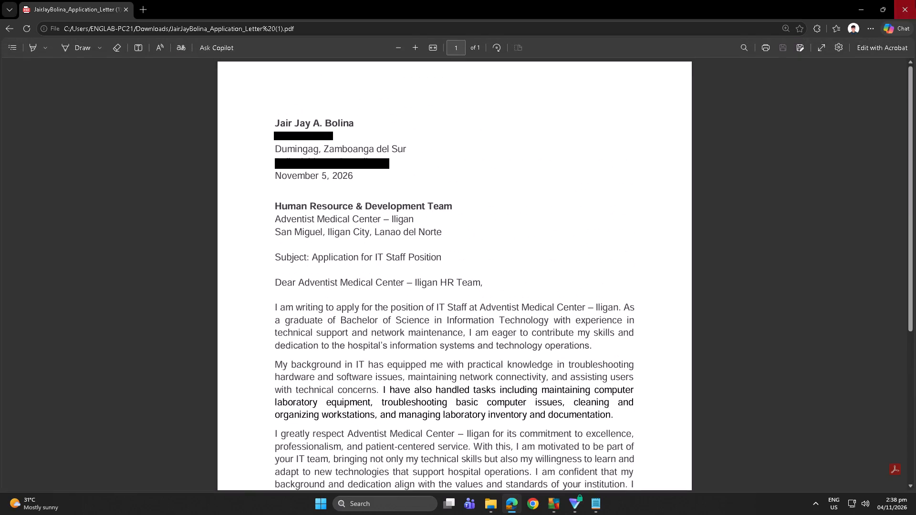
Open the Medical Technologist's final resume PDF from Downloads and look through it down to the references.
{"action": "double_click", "coordinate": [131, 111]}
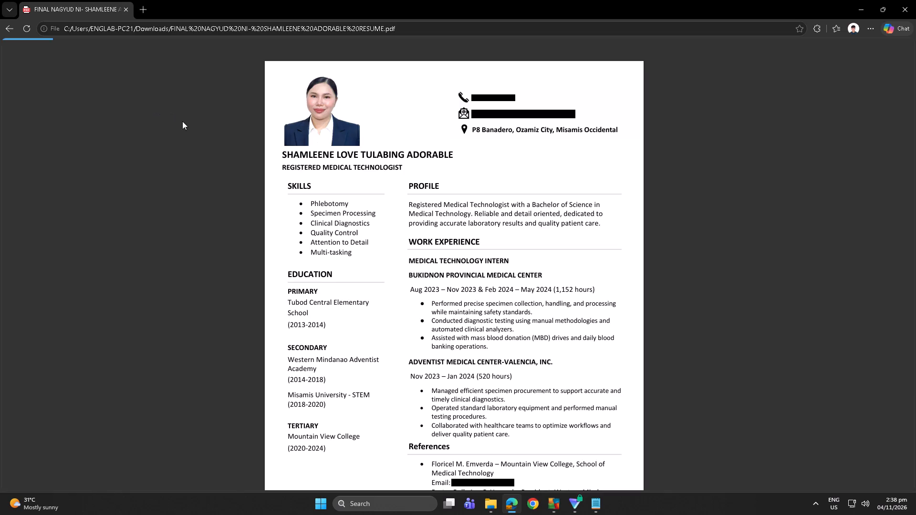
{"action": "scroll", "coordinate": [394, 278], "scroll_direction": "down", "scroll_amount": 6}
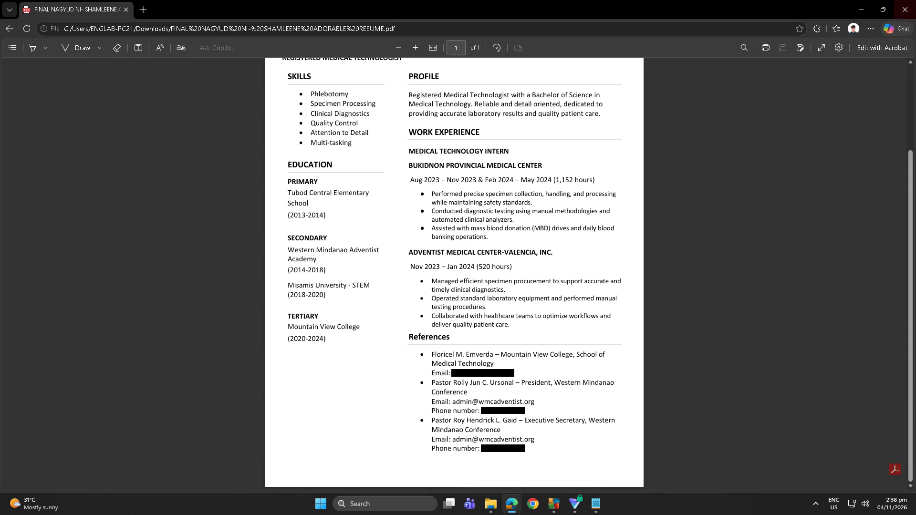
{"action": "left_click", "coordinate": [915, 0]}
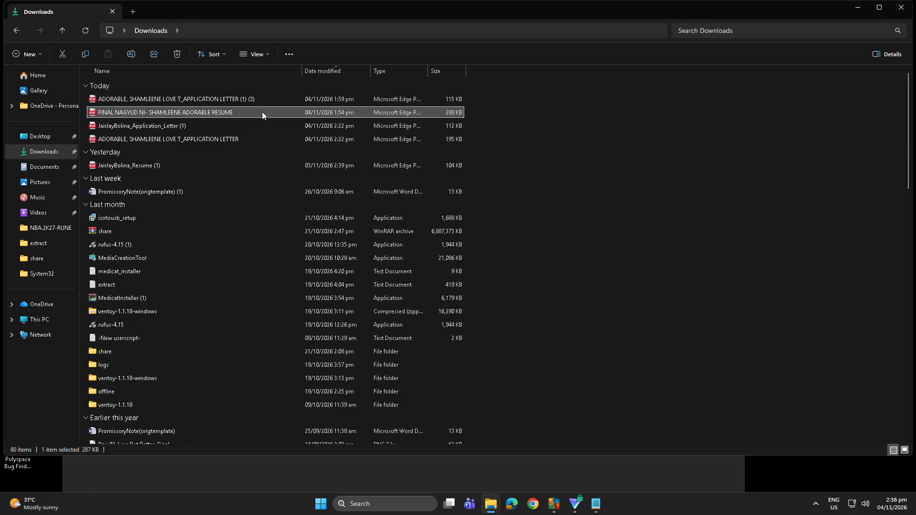
Open the unnumbered Medical Technologist application letter PDF from Downloads, check its layout, and return to the folder.
{"action": "left_click", "coordinate": [238, 92]}
{"action": "left_click", "coordinate": [236, 102]}
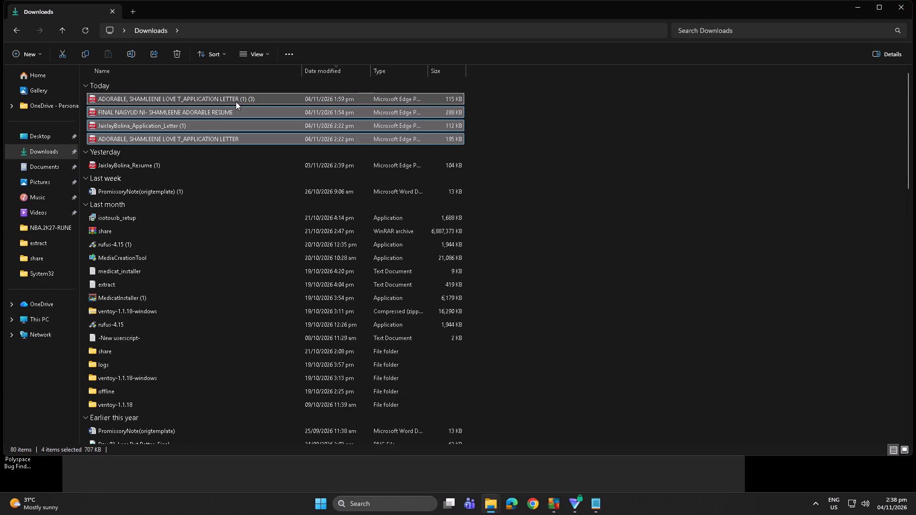
{"action": "left_click", "coordinate": [229, 110]}
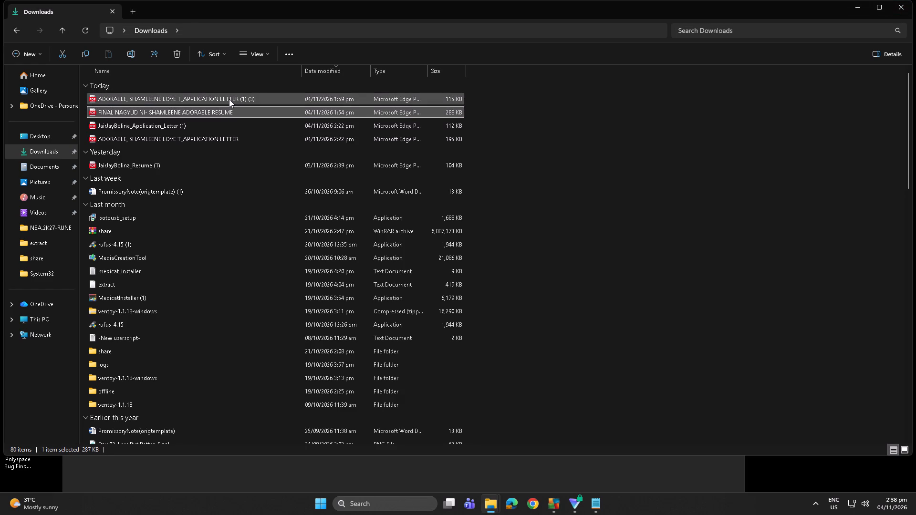
{"action": "left_click", "coordinate": [229, 99]}
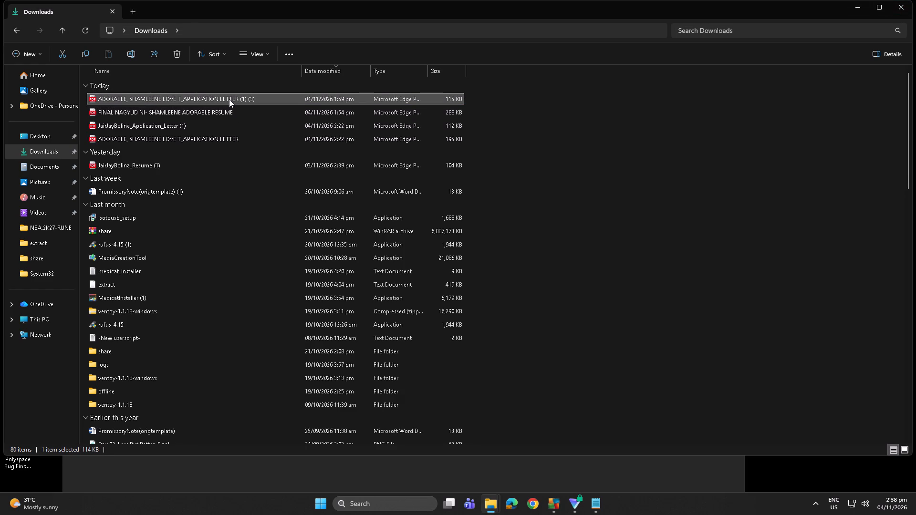
{"action": "double_click", "coordinate": [199, 138]}
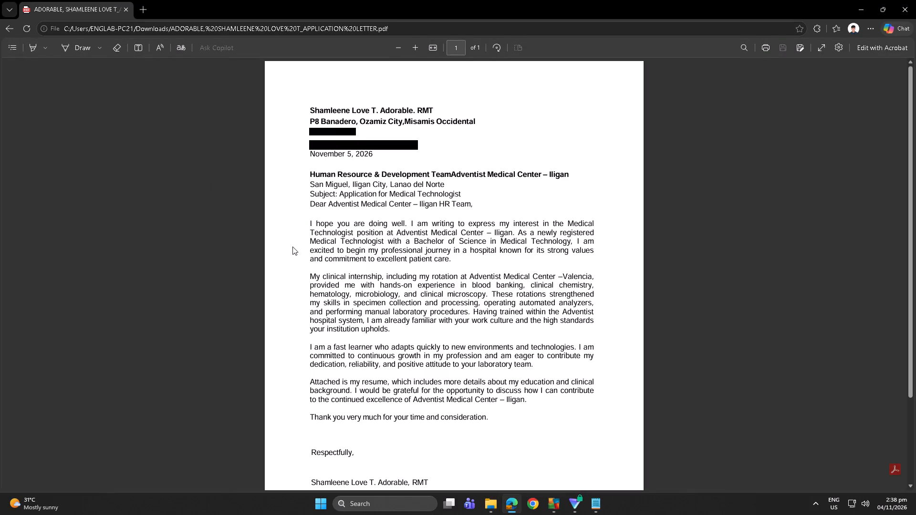
{"action": "left_click", "coordinate": [915, 0]}
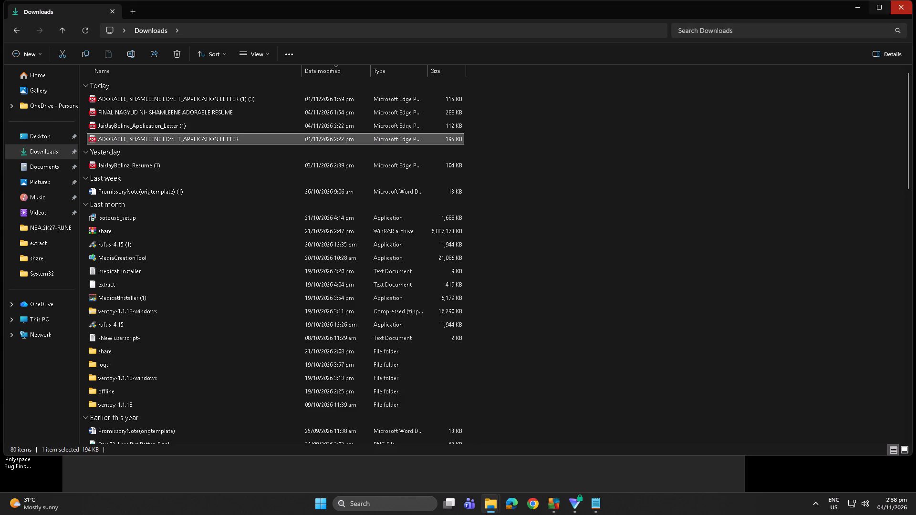
Check the earlier Medical Technologist application letter PDF marked (1) (3) and delete it from Downloads.
{"action": "double_click", "coordinate": [196, 95]}
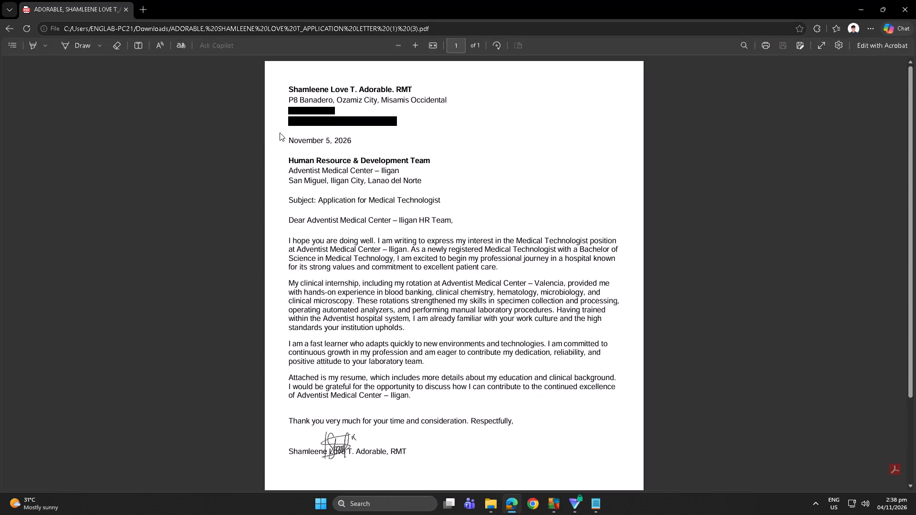
{"action": "left_click", "coordinate": [915, 0]}
{"action": "key", "text": "Delete"}
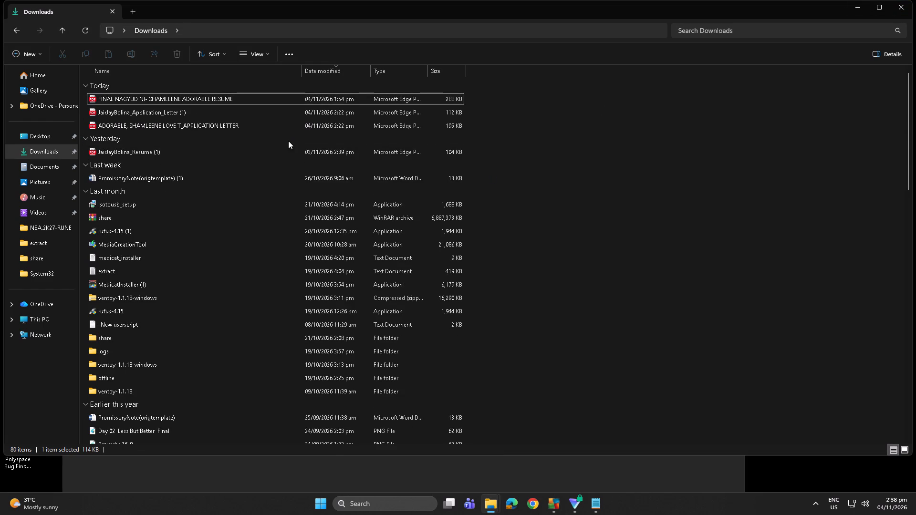
Open the IT Staff applicant's resume PDF marked (1) from Downloads, check its first page, and return to the folder.
{"action": "double_click", "coordinate": [260, 155]}
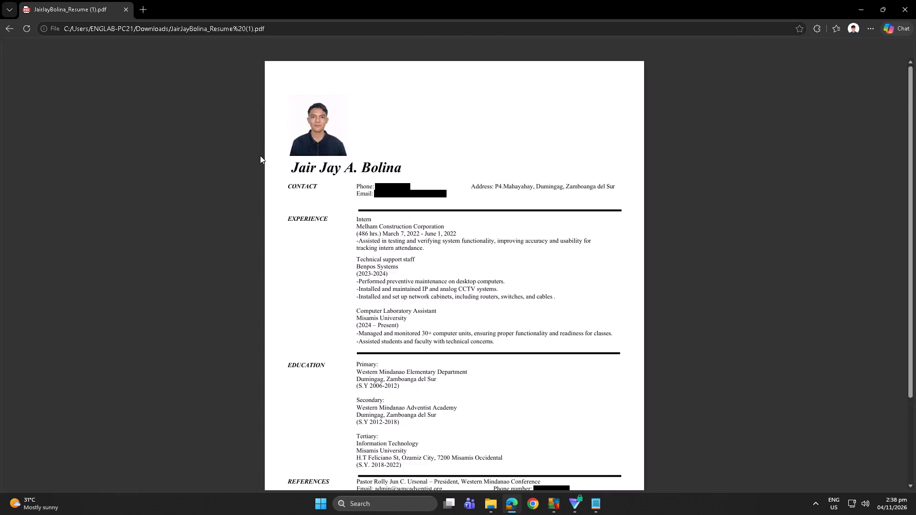
{"action": "left_click", "coordinate": [915, 0]}
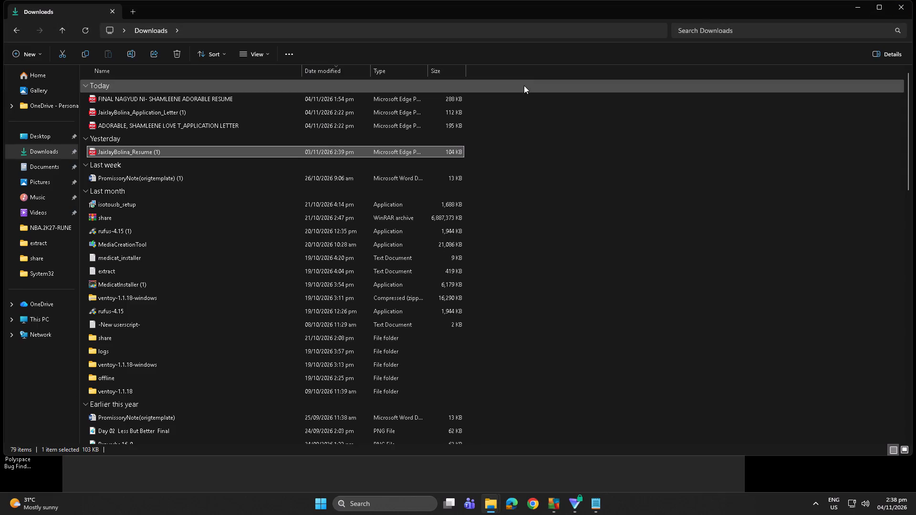
Switch to Microsoft Edge and go to Gmail.
{"action": "left_click", "coordinate": [514, 508]}
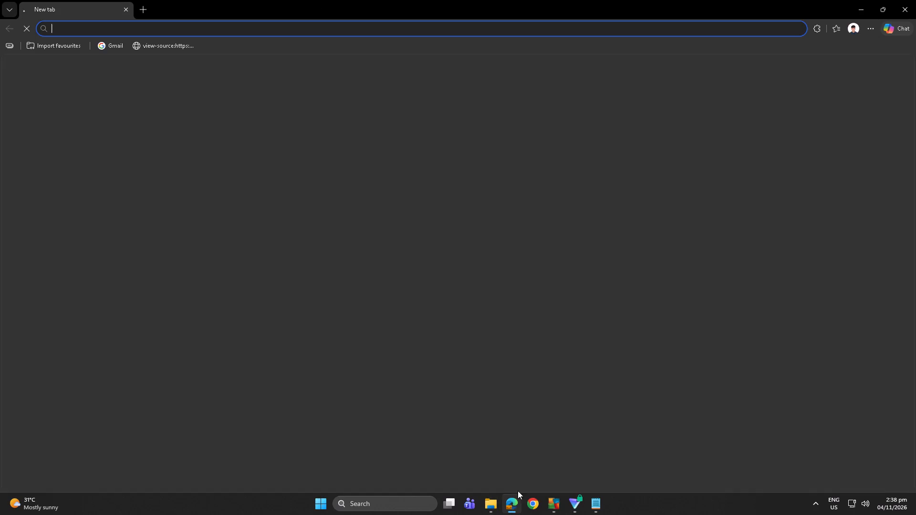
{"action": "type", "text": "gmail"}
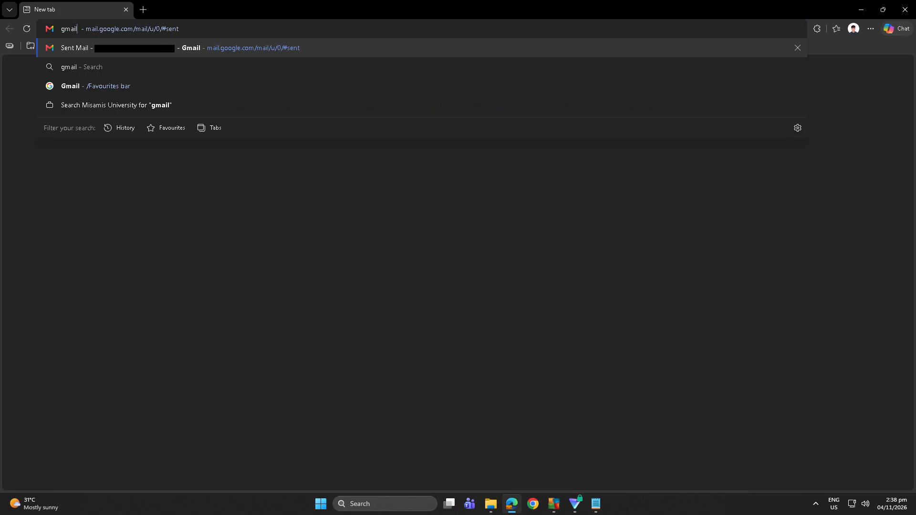
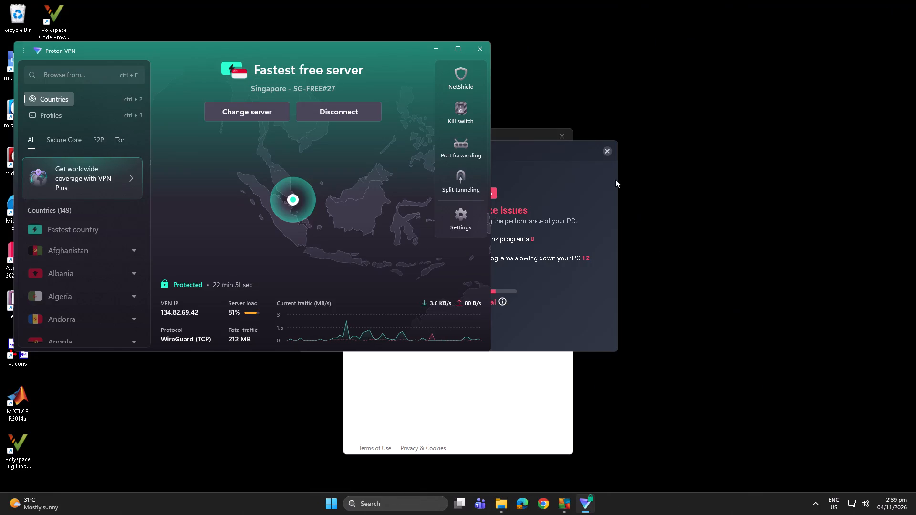
Dismiss the AVG performance issues pop-up and close the leftover window behind it.
{"action": "left_click", "coordinate": [609, 152]}
{"action": "left_click", "coordinate": [564, 140]}
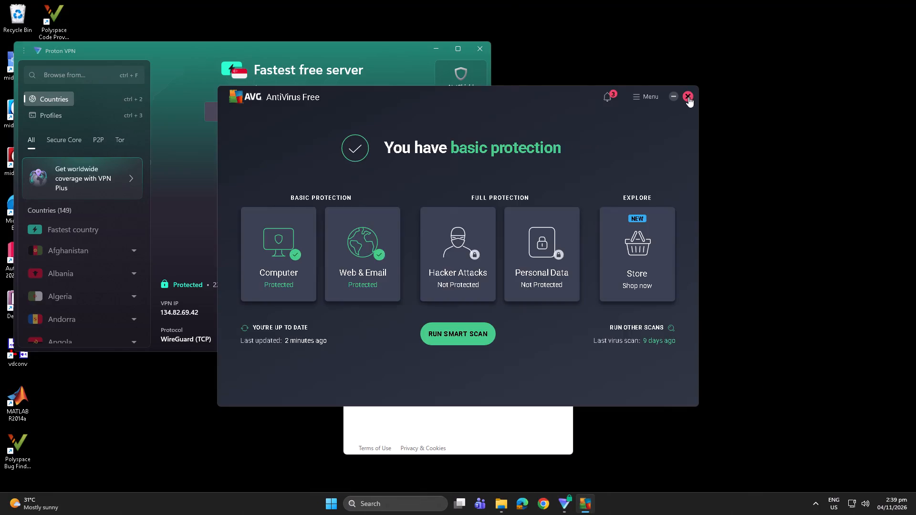
Close the AVG AntiVirus window and the white pop-up window behind it.
{"action": "left_click", "coordinate": [693, 96]}
{"action": "left_click", "coordinate": [565, 139]}
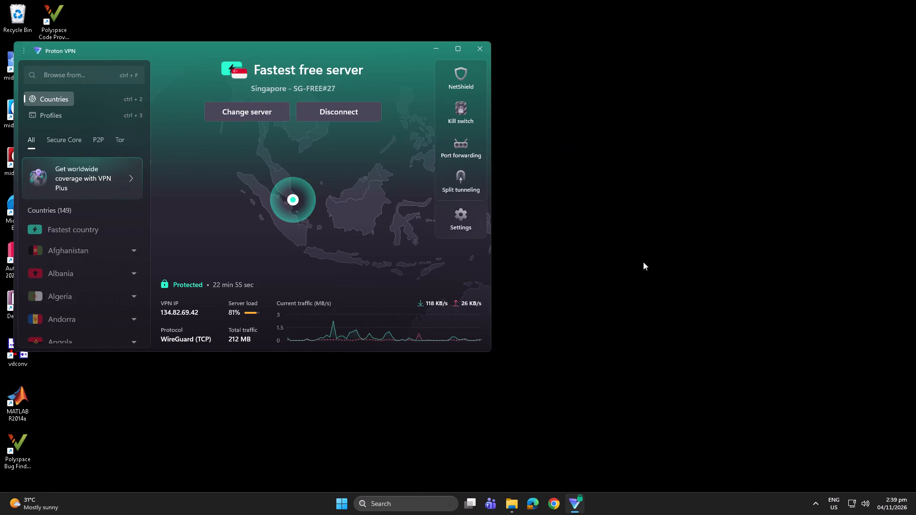
Refresh the desktop.
{"action": "right_click", "coordinate": [632, 132]}
{"action": "left_click", "coordinate": [667, 175]}
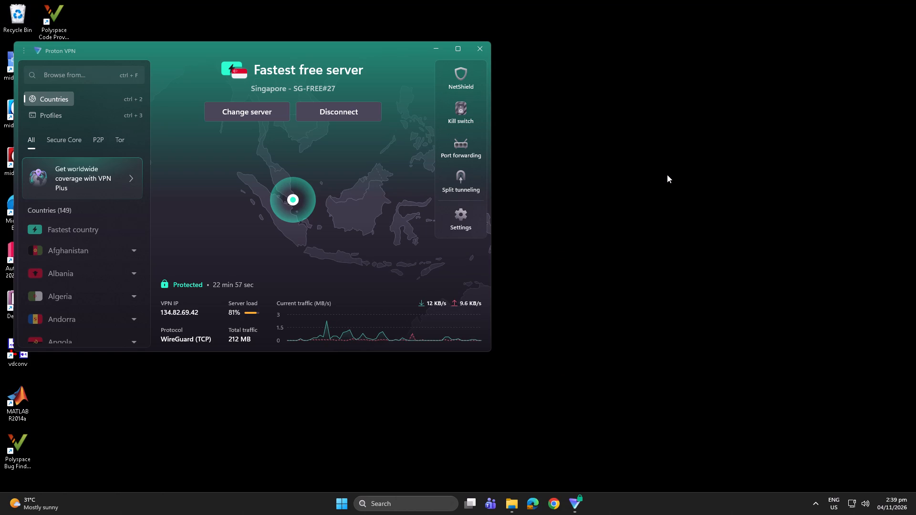